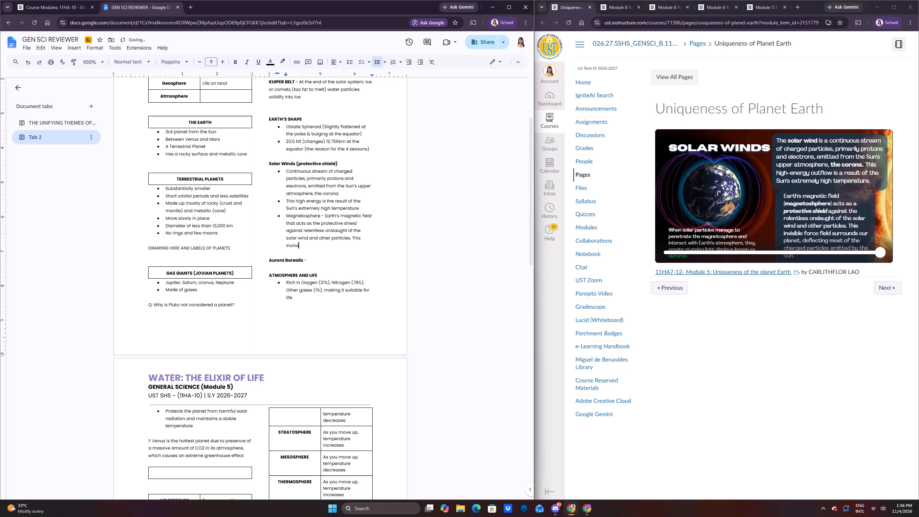
Complete the Magnetosphere bullet's last sentence with "invincible force field surrounds our planet, deflecting most of the charged particles emitted by the sun".
{"action": "type", "text": "ible"}
{"action": "key", "text": "space"}
{"action": "type", "text": "fr"}
{"action": "key", "text": "BackSpace"}
{"action": "type", "text": "orce f"}
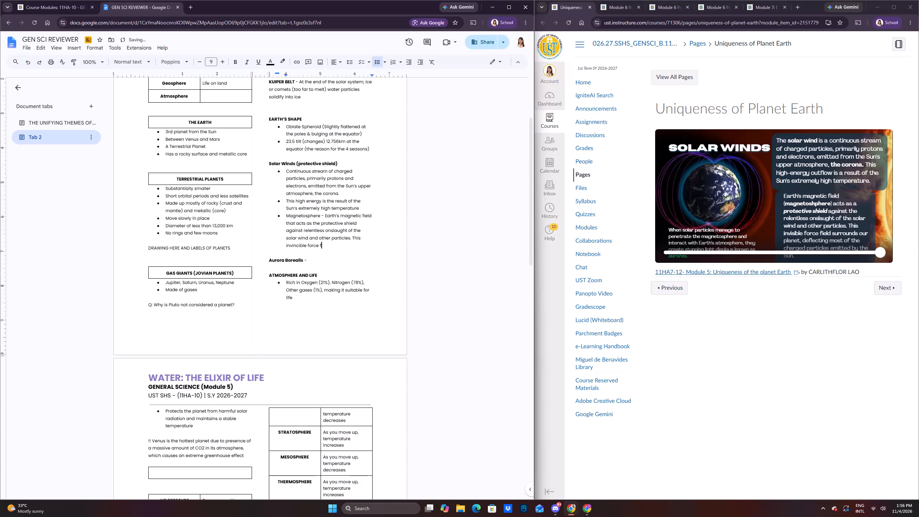
{"action": "type", "text": "ield surrounds our planet, deflecting most of the charged particles emitted by the sun"}
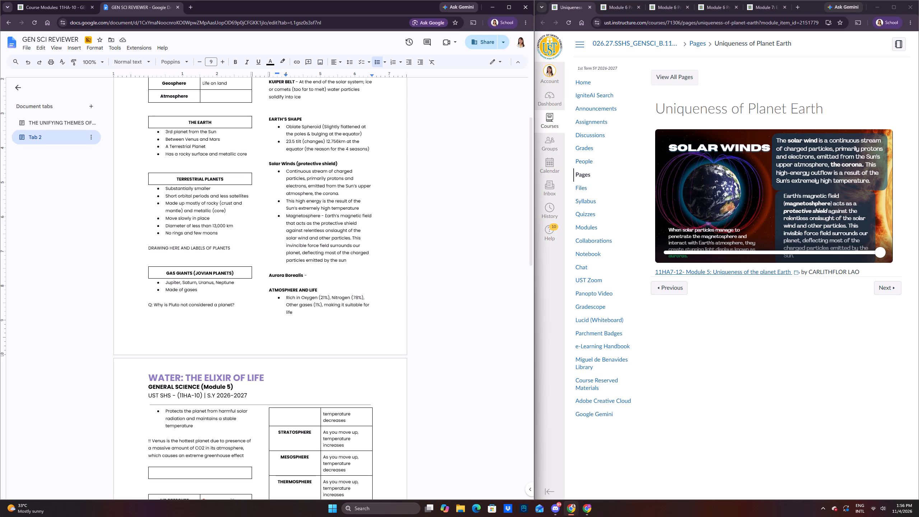
Switch to the Spotify window, adjust the music playback volume to a bit above the middle, and minimise the window.
{"action": "left_click", "coordinate": [592, 513]}
{"action": "left_click", "coordinate": [879, 486]}
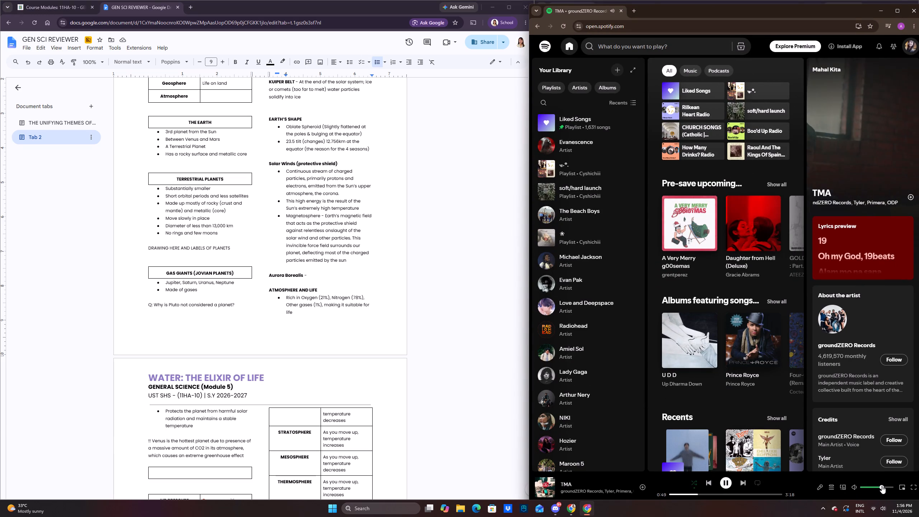
{"action": "left_click", "coordinate": [882, 10]}
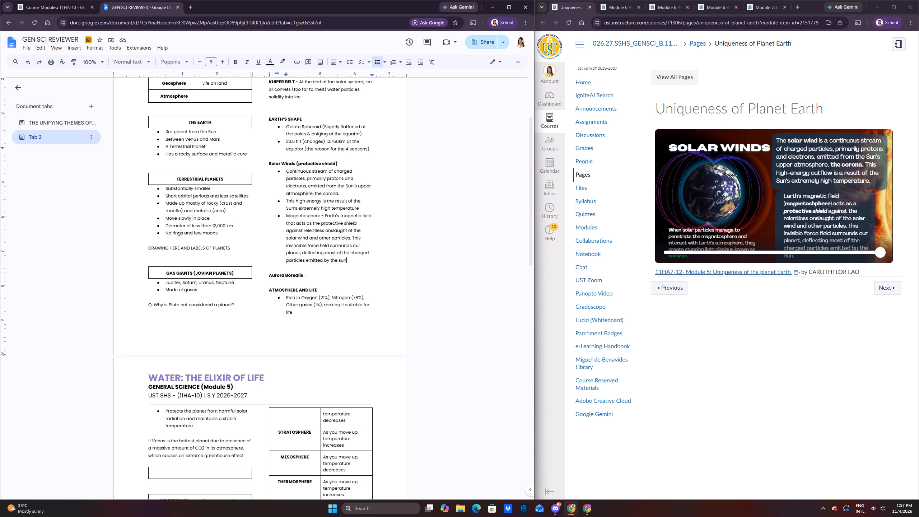
End the Magnetosphere bullet under Solar Winds with a period.
{"action": "key", "text": "period"}
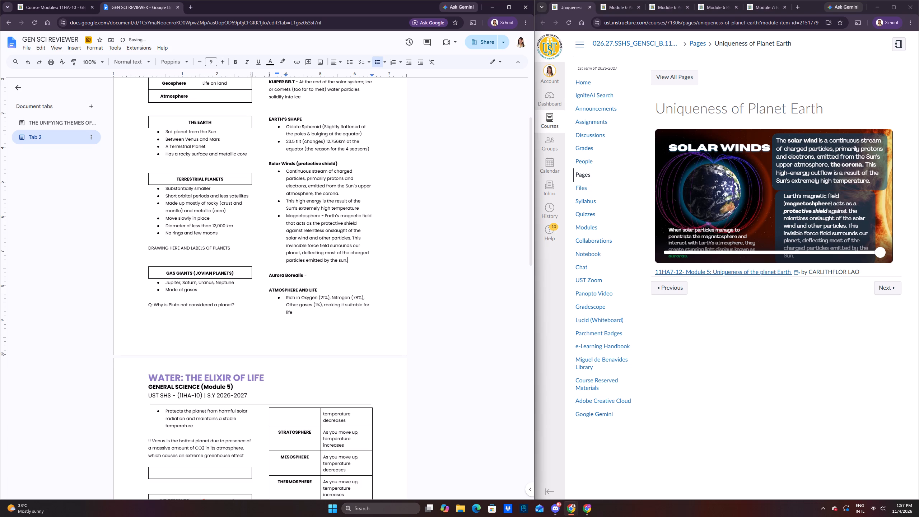
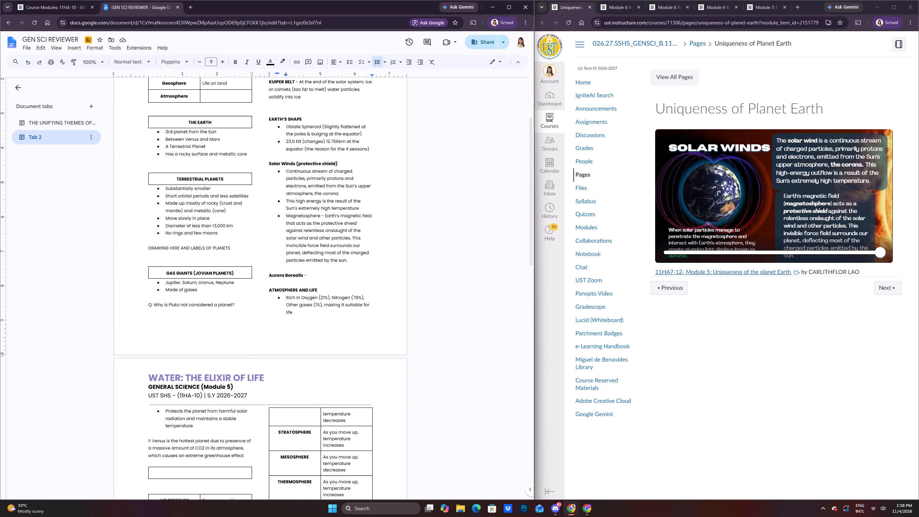
Make the word "Magnetosphere" bold at the start of its Solar Winds bullet.
{"action": "double_click", "coordinate": [297, 214]}
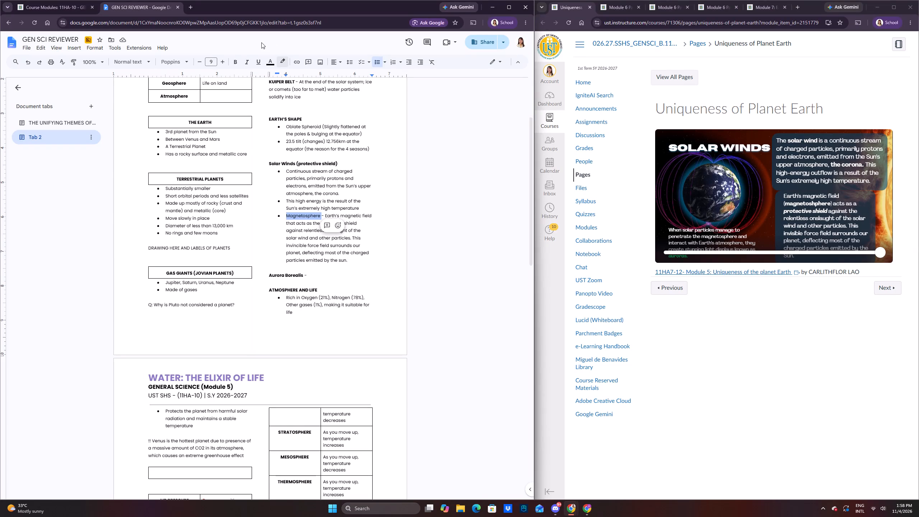
{"action": "left_click", "coordinate": [237, 64]}
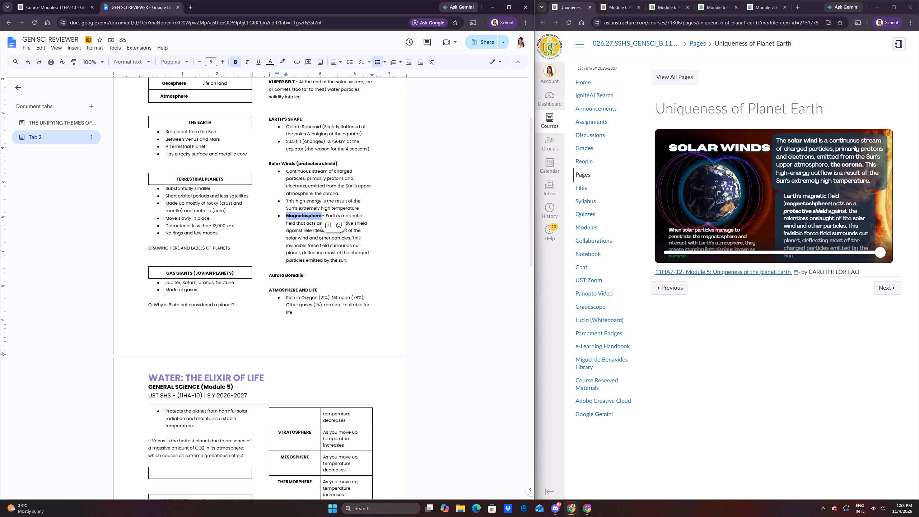
{"action": "left_click", "coordinate": [318, 248]}
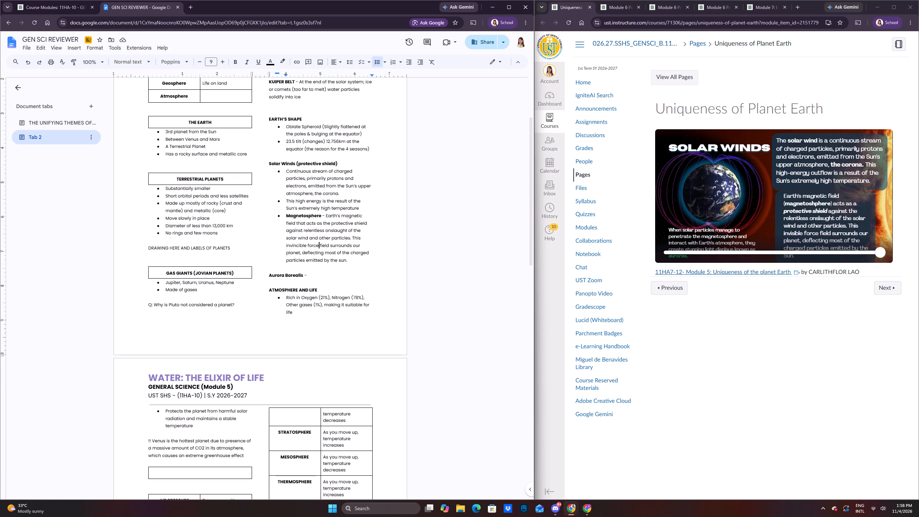
Begin the Aurora Borealis note from the solar winds slide with "When solar particles manage to penetrate the magnetosphere and interact with Earth's".
{"action": "scroll", "coordinate": [346, 239], "scroll_direction": "down", "scroll_amount": 3}
{"action": "left_click", "coordinate": [323, 164]}
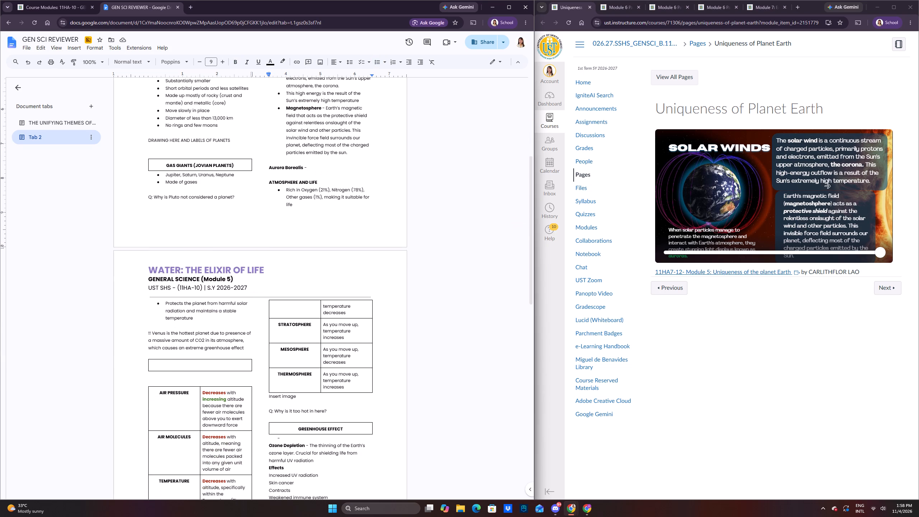
{"action": "left_click", "coordinate": [864, 182]}
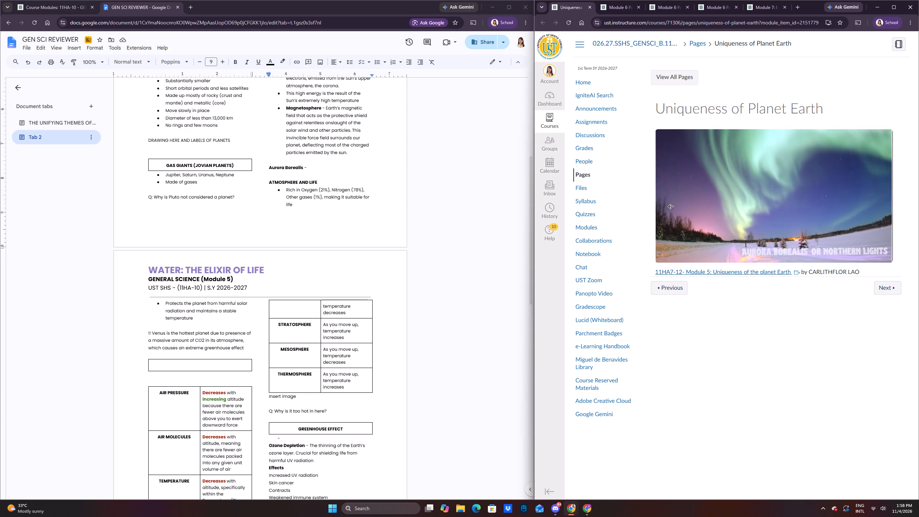
{"action": "left_click", "coordinate": [671, 207]}
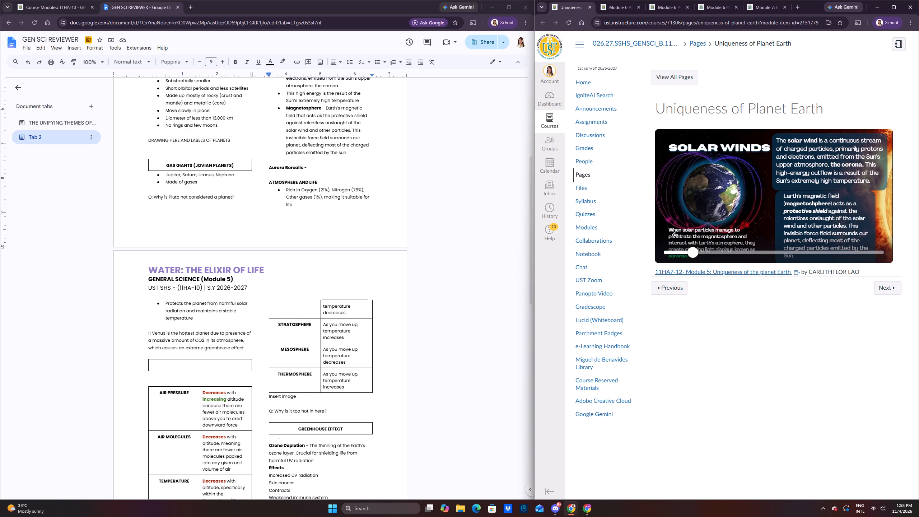
{"action": "left_click", "coordinate": [329, 168]}
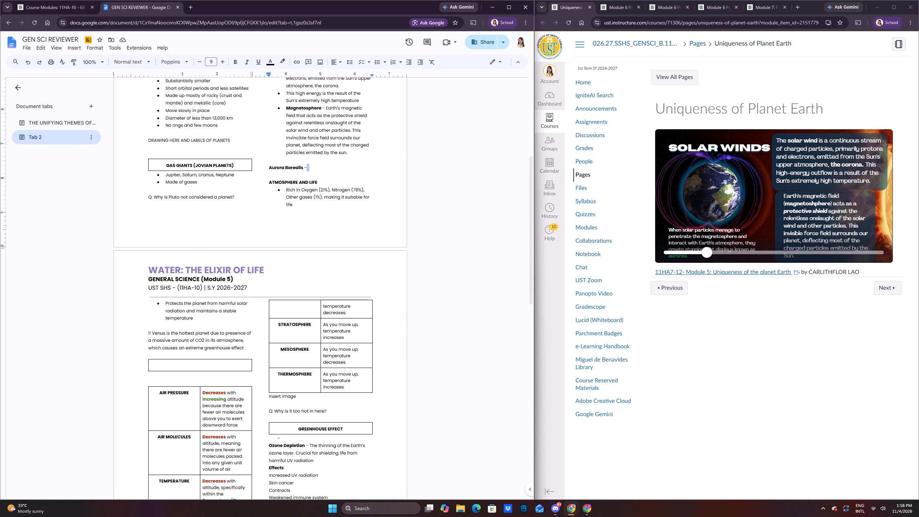
{"action": "left_click", "coordinate": [329, 168]}
{"action": "left_click", "coordinate": [329, 168]}
{"action": "left_click", "coordinate": [331, 165]}
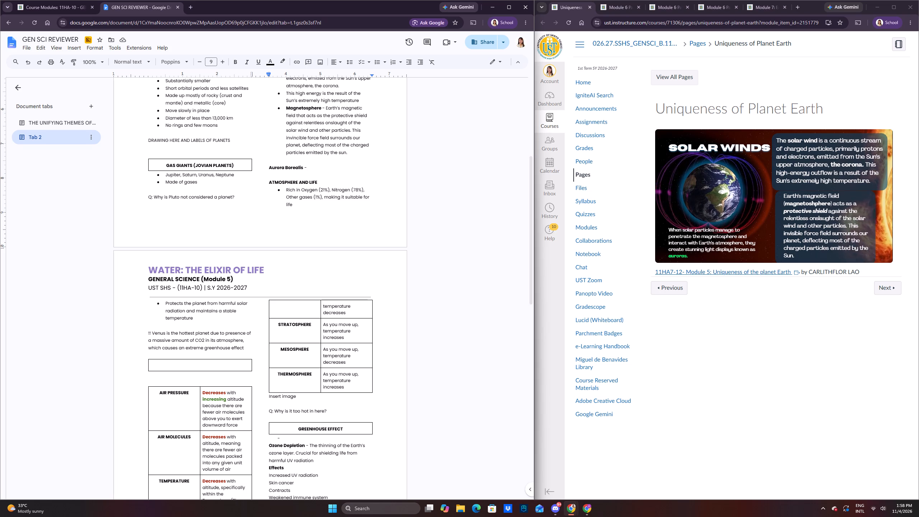
{"action": "key", "text": "space"}
{"action": "type", "text": "When solar"}
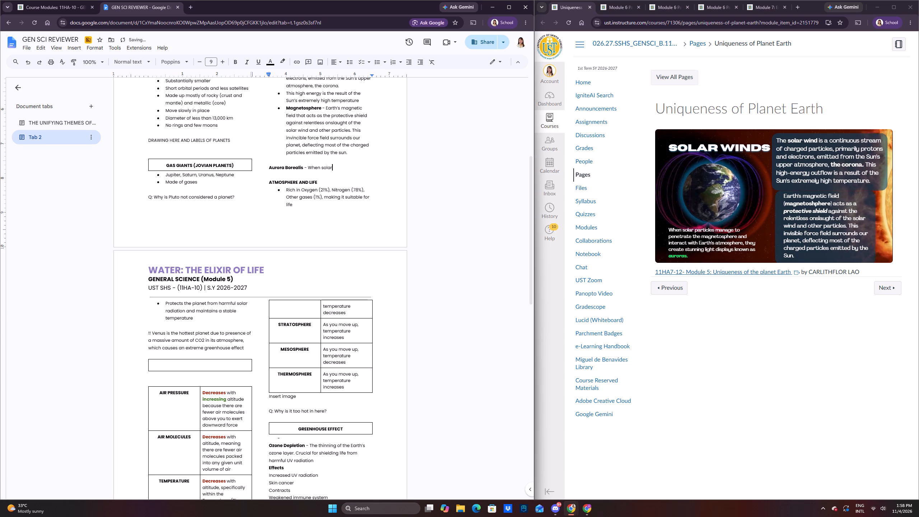
{"action": "key", "text": "space"}
{"action": "type", "text": "particles"}
{"action": "key", "text": "space"}
{"action": "type", "text": "manage to penetrate the me"}
{"action": "key", "text": "BackSpace"}
{"action": "type", "text": "agne"}
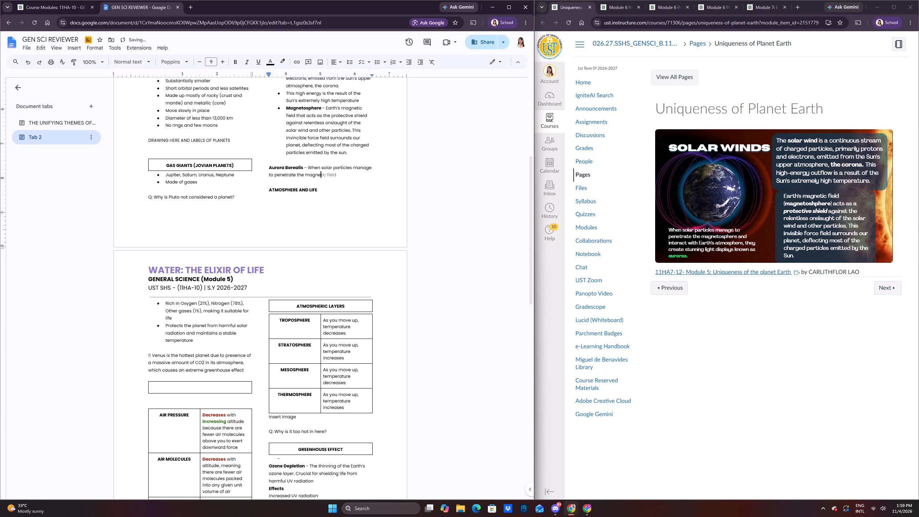
{"action": "type", "text": "tosphere and interact with Earth's s"}
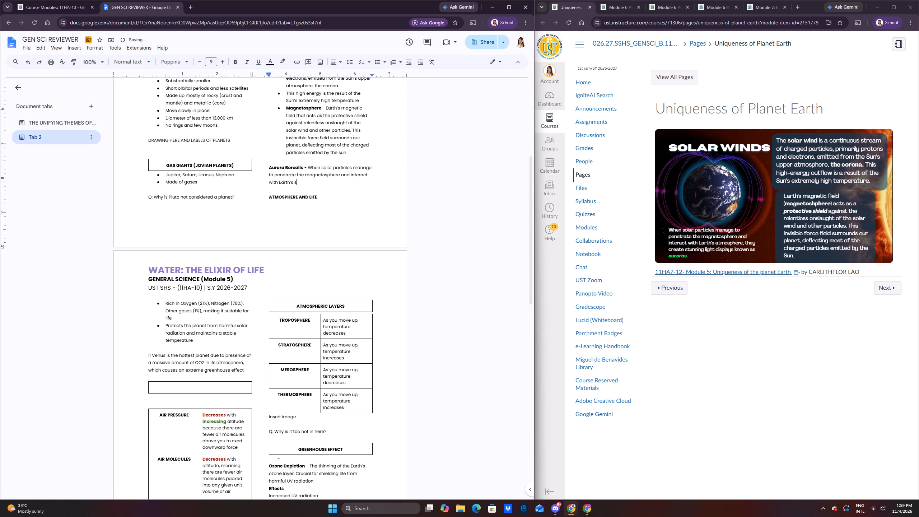
Complete the Aurora Borealis sentence with "atmosphere, they create stunning light displays known as auroras.".
{"action": "key", "text": "BackSpace"}
{"action": "type", "text": "atmosphere"}
{"action": "type", "text": ", they create"}
{"action": "key", "text": "space"}
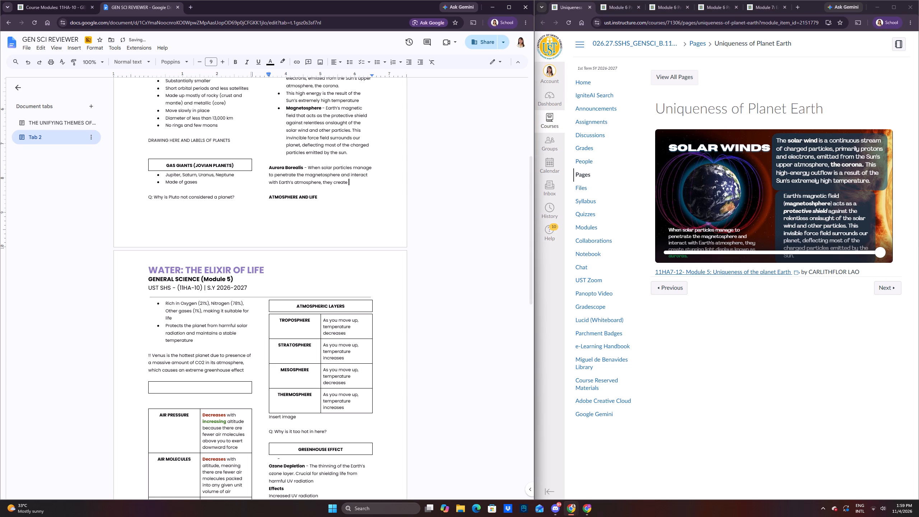
{"action": "type", "text": "stunning ligt"}
{"action": "key", "text": "BackSpace"}
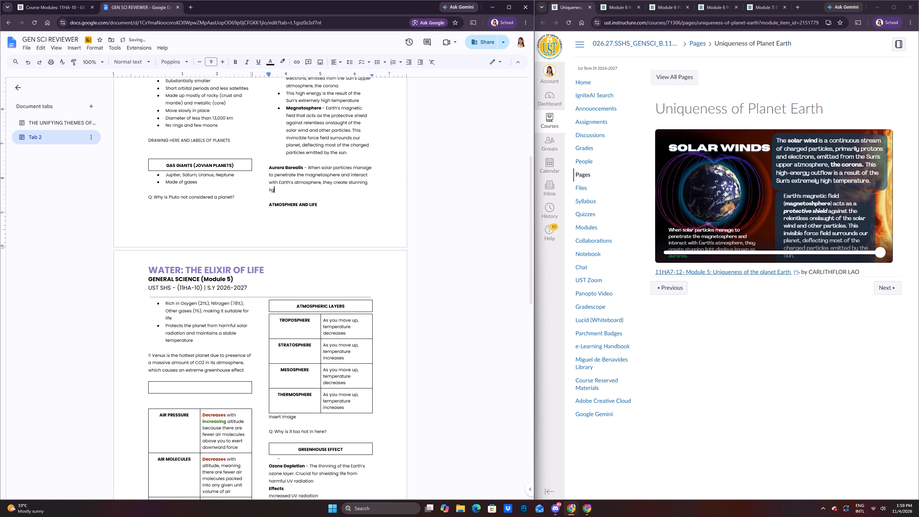
{"action": "type", "text": "ht displays"}
{"action": "key", "text": "space"}
{"action": "type", "text": "known as auroras."}
Move the solar particles sentence out of the Aurora Borealis line onto its own line directly above it.
{"action": "left_click_drag", "start_coordinate": [308, 167], "coordinate": [349, 193]}
{"action": "key", "text": "ctrl+c"}
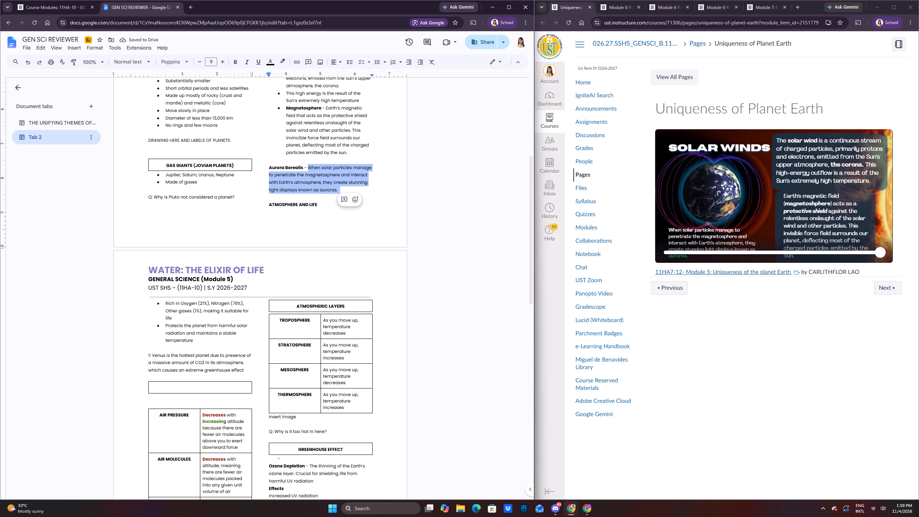
{"action": "key", "text": "BackSpace"}
{"action": "left_click", "coordinate": [345, 161]}
{"action": "key", "text": "Return"}
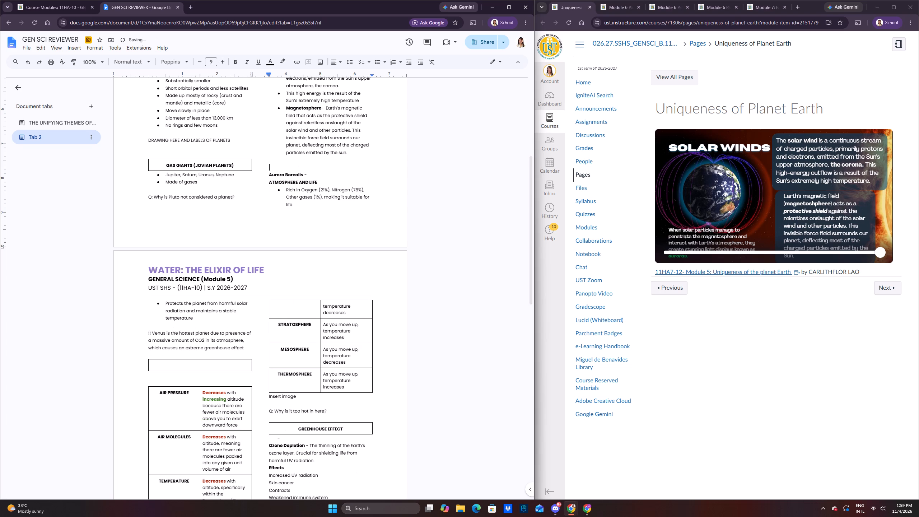
{"action": "key", "text": "ctrl+v"}
Consult the slide after solar winds and add "(Northern Lights)" in bold after Aurora Borealis.
{"action": "left_click", "coordinate": [324, 204]}
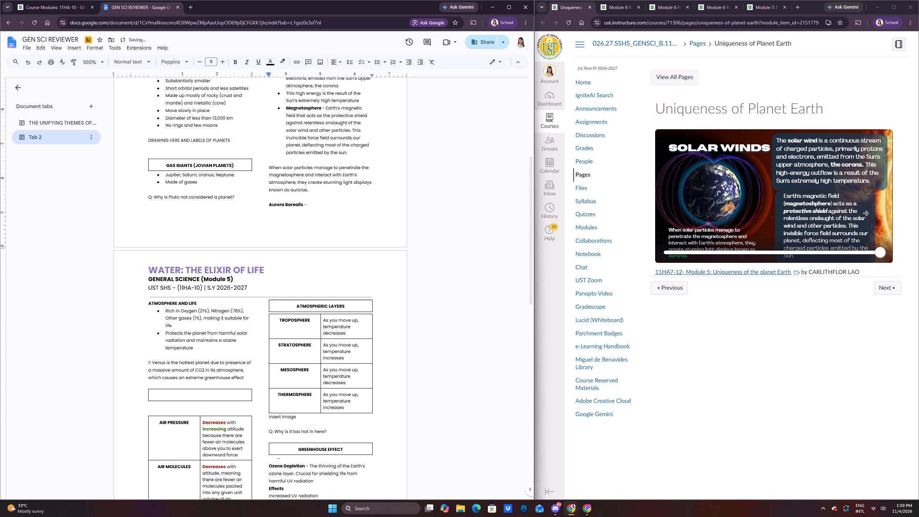
{"action": "left_click", "coordinate": [866, 214]}
{"action": "left_click", "coordinate": [315, 204]}
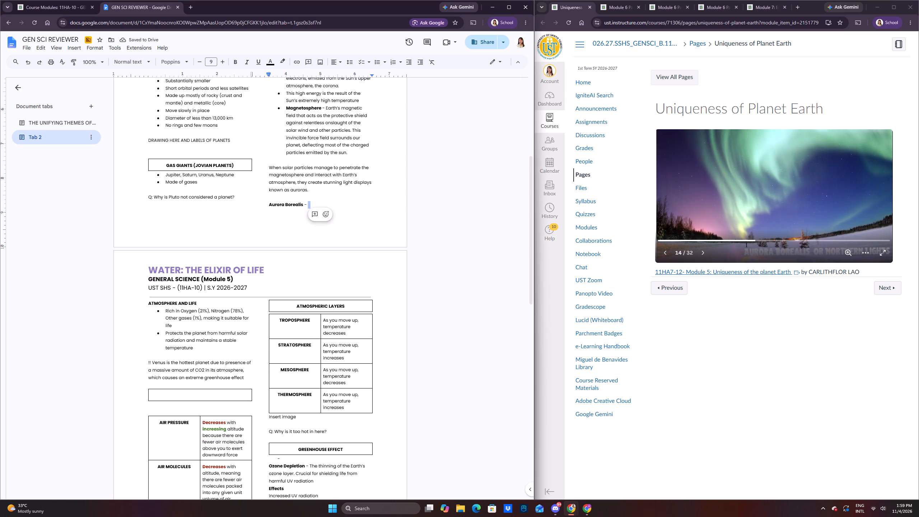
{"action": "left_click", "coordinate": [315, 204]}
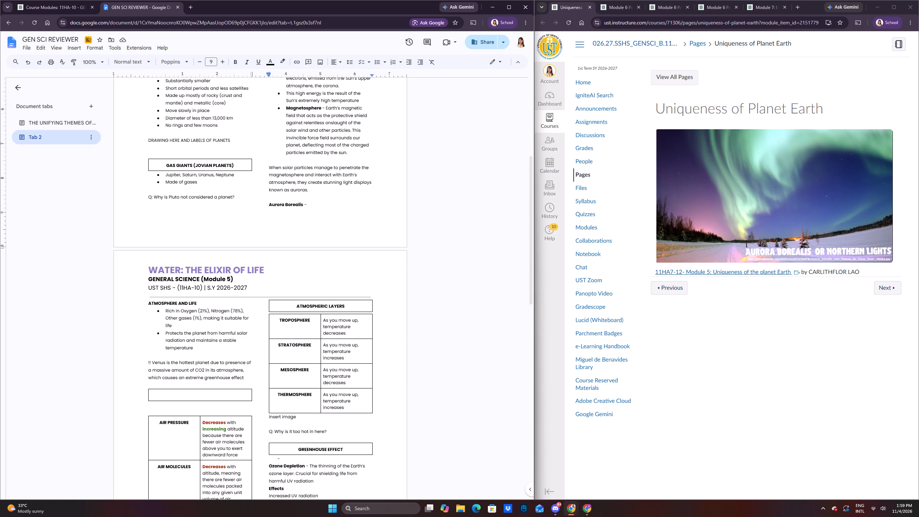
{"action": "left_click", "coordinate": [303, 202]}
{"action": "key", "text": "space"}
{"action": "type", "text": "("}
{"action": "key", "text": "space"}
{"action": "key", "text": "BackSpace"}
{"action": "type", "text": "Northern Lih"}
{"action": "key", "text": "BackSpace"}
{"action": "type", "text": "ghts)"}
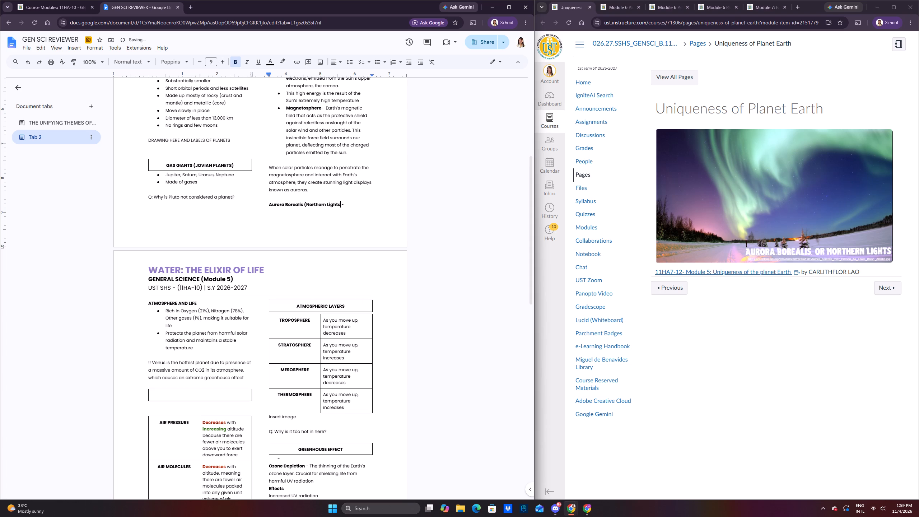
{"action": "key", "text": "space"}
{"action": "key", "text": "BackSpace"}
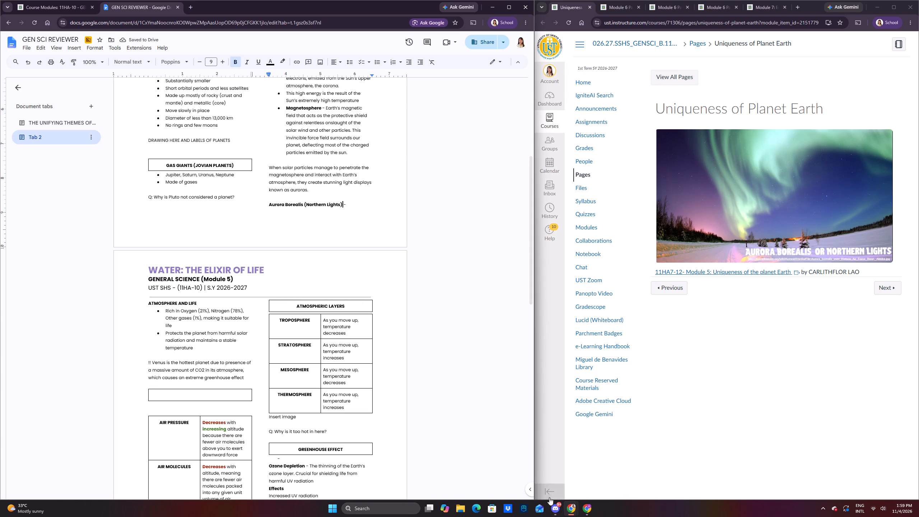
Switch to the Spotify window, lower the music playback volume to about the middle, and minimise the window.
{"action": "left_click", "coordinate": [583, 509]}
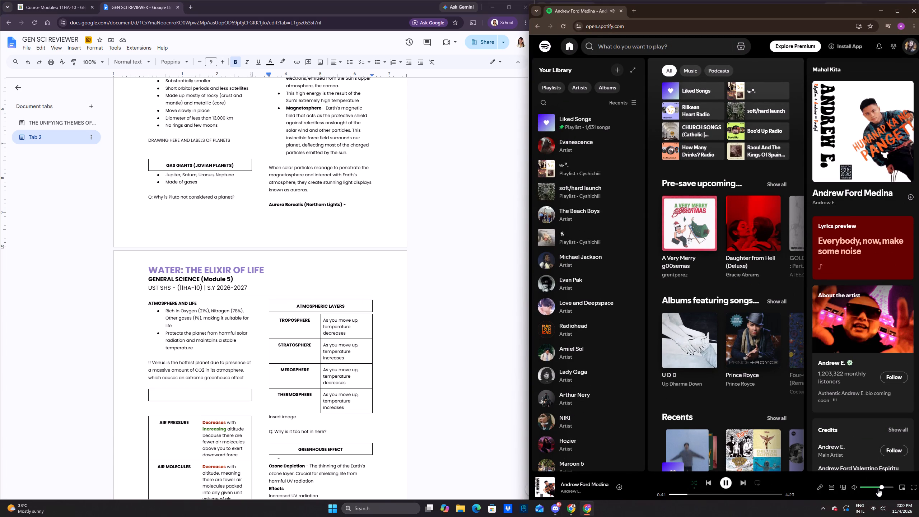
{"action": "left_click", "coordinate": [878, 486]}
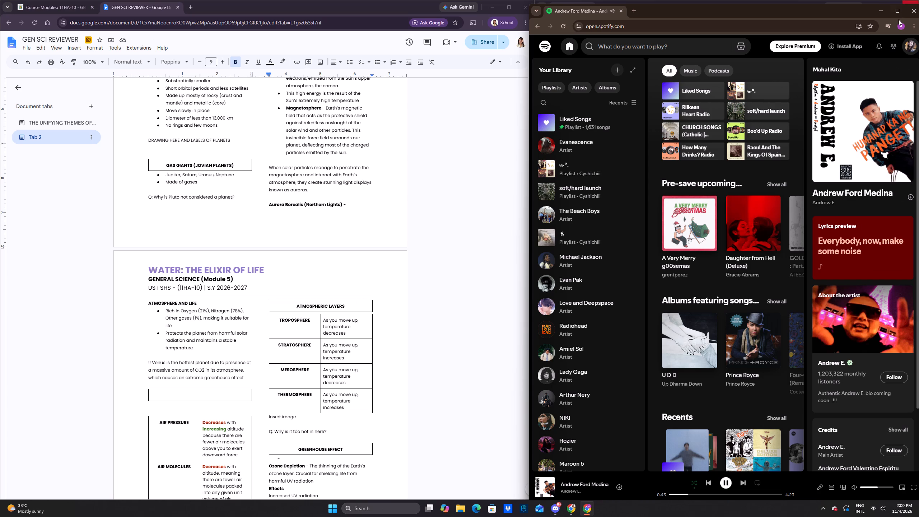
{"action": "left_click", "coordinate": [881, 13]}
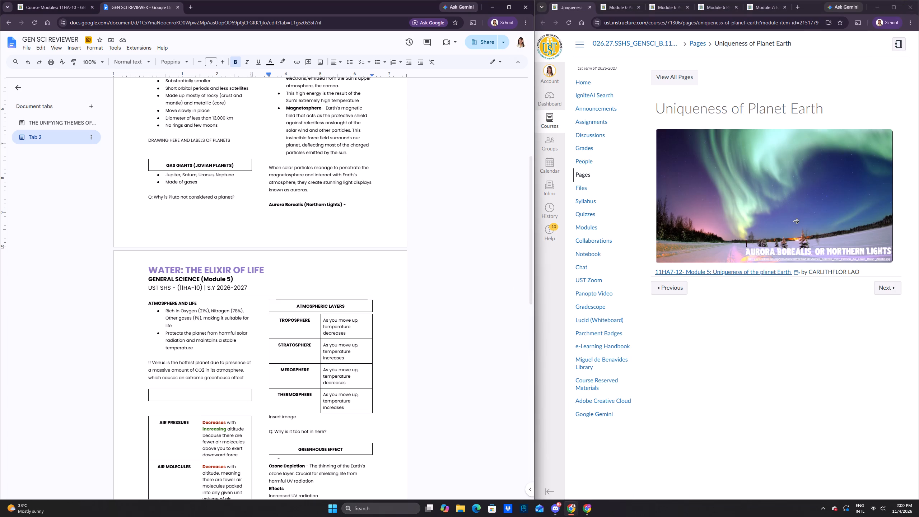
Advance the module presentation to the Atmosphere and Life slide.
{"action": "left_click", "coordinate": [857, 185]}
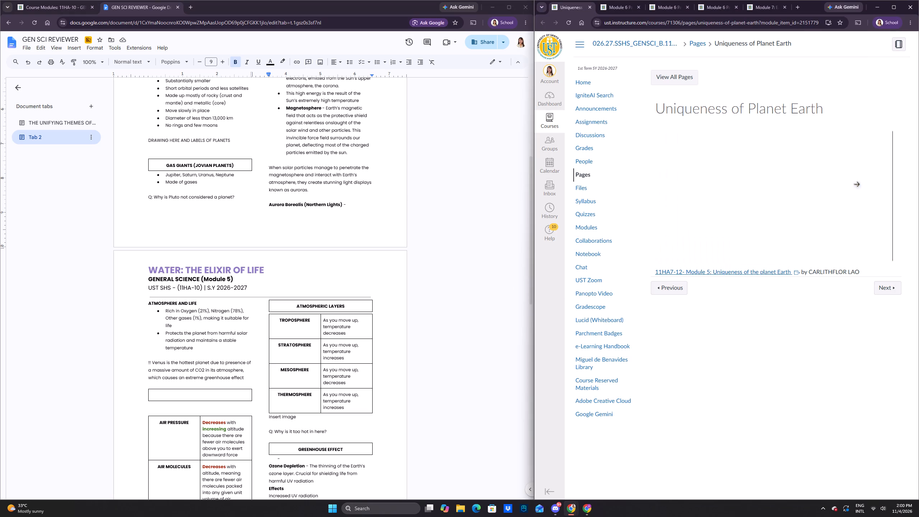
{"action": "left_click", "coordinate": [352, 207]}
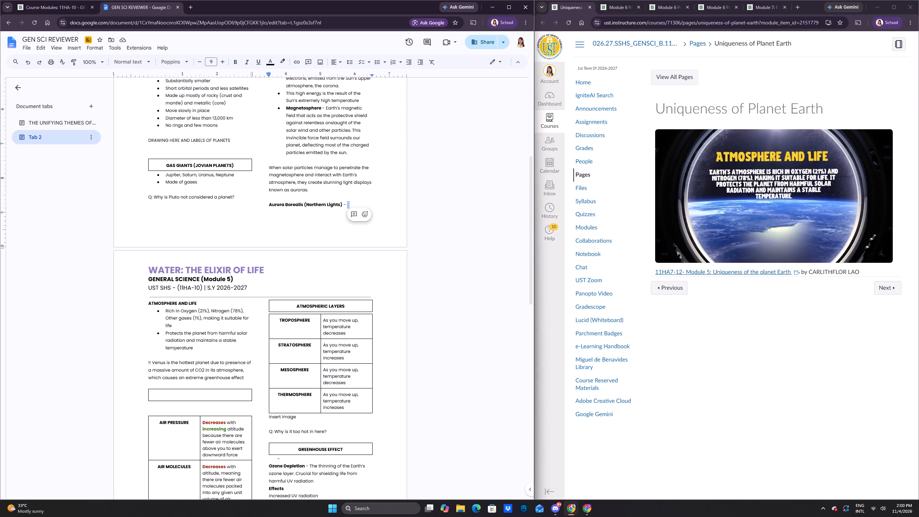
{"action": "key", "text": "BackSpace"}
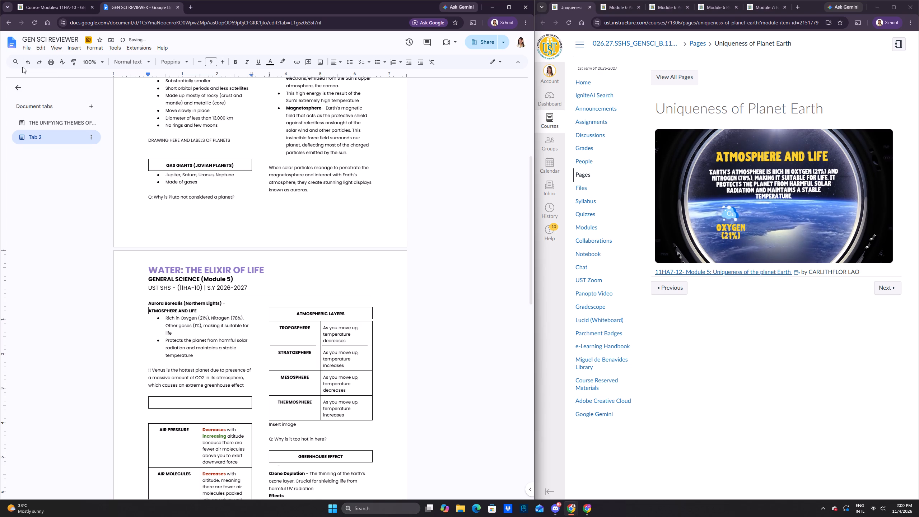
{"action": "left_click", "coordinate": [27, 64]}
Remove the trailing dash after the "Aurora Borealis (Northern Lights)" label.
{"action": "left_click", "coordinate": [353, 203]}
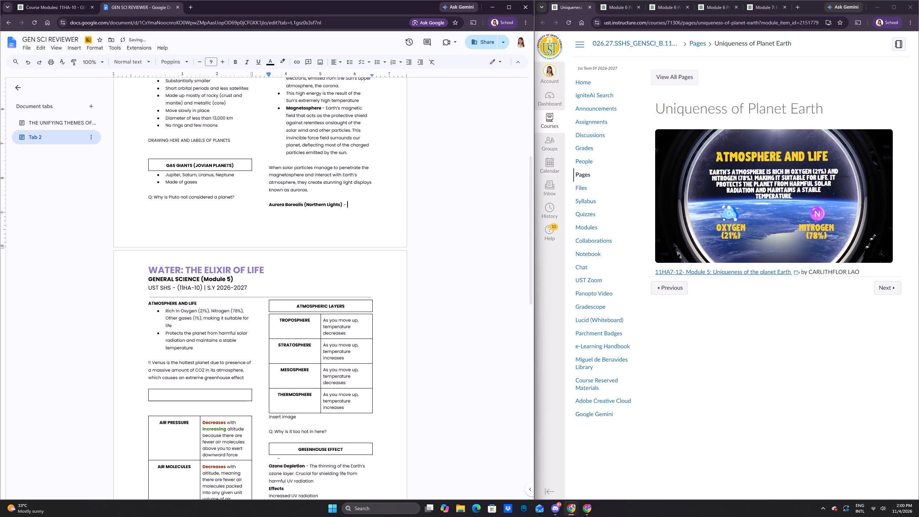
{"action": "key", "text": "BackSpace"}
{"action": "key", "text": "BackSpace"}
Move the "Aurora Borealis (Northern Lights)" label onto its own line directly above the solar particles sentence.
{"action": "left_click_drag", "start_coordinate": [347, 209], "coordinate": [290, 202]}
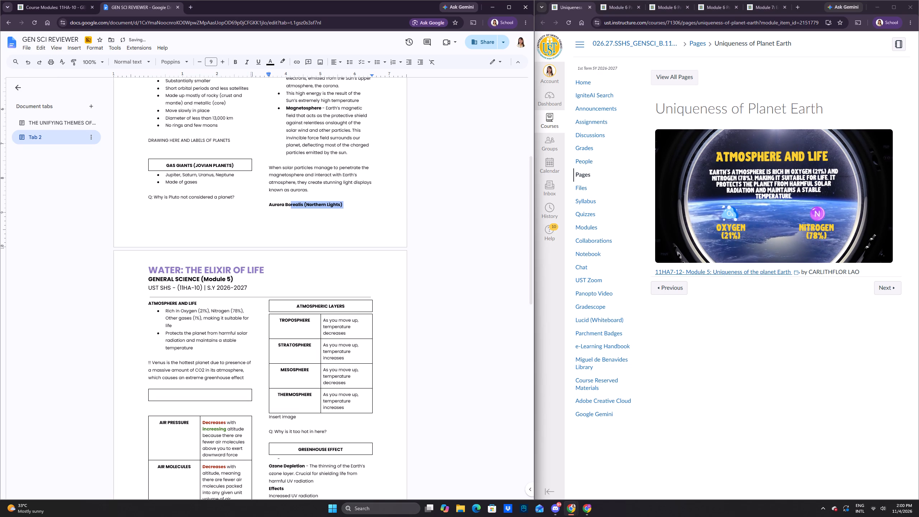
{"action": "left_click_drag", "start_coordinate": [290, 202], "coordinate": [271, 208]}
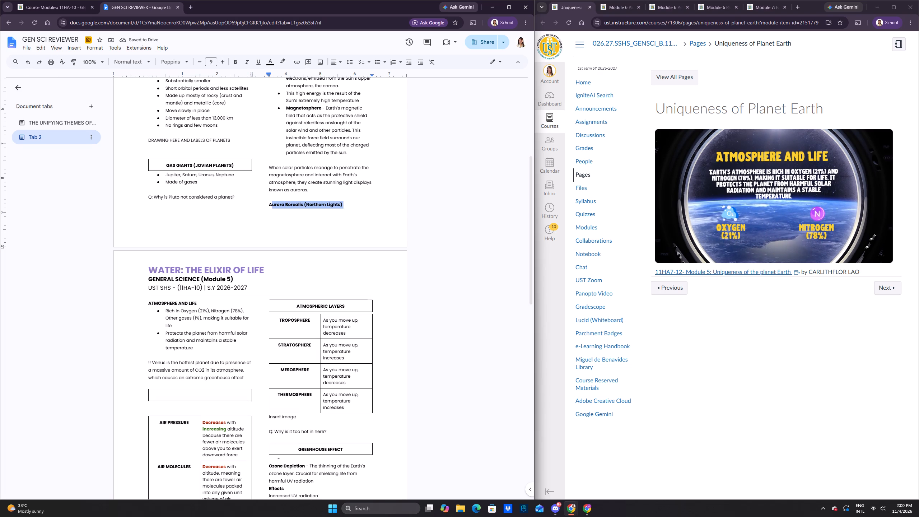
{"action": "left_click_drag", "start_coordinate": [271, 208], "coordinate": [268, 208]}
{"action": "key", "text": "ctrl+c"}
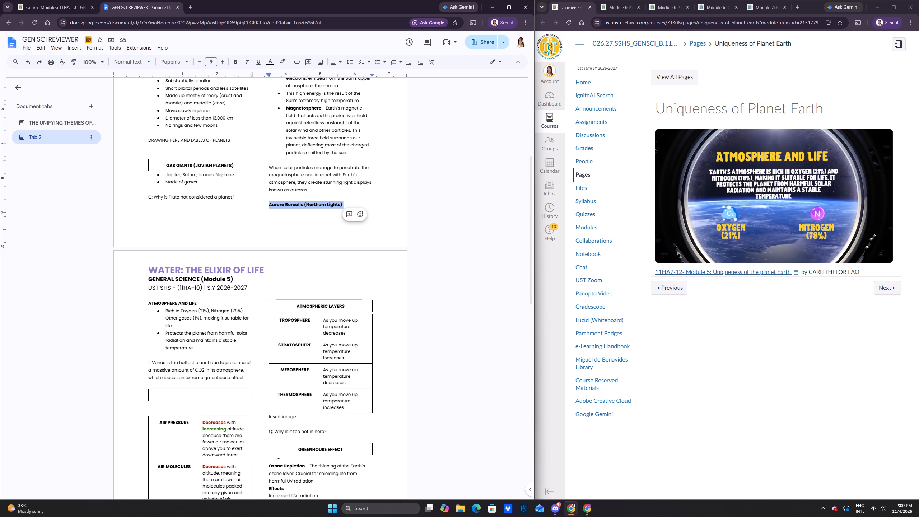
{"action": "key", "text": "BackSpace"}
{"action": "key", "text": "BackSpace"}
{"action": "left_click", "coordinate": [277, 164]}
{"action": "left_click", "coordinate": [280, 160]}
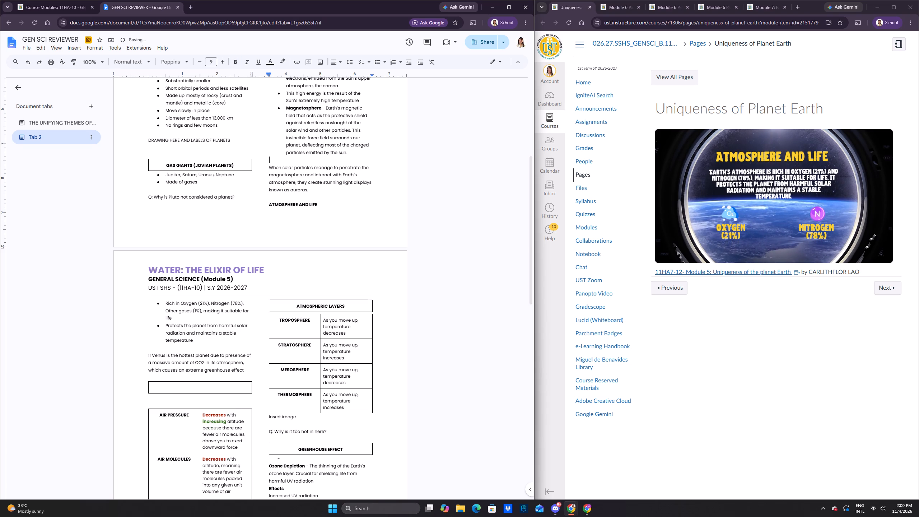
{"action": "key", "text": "Return"}
{"action": "key", "text": "ctrl+v"}
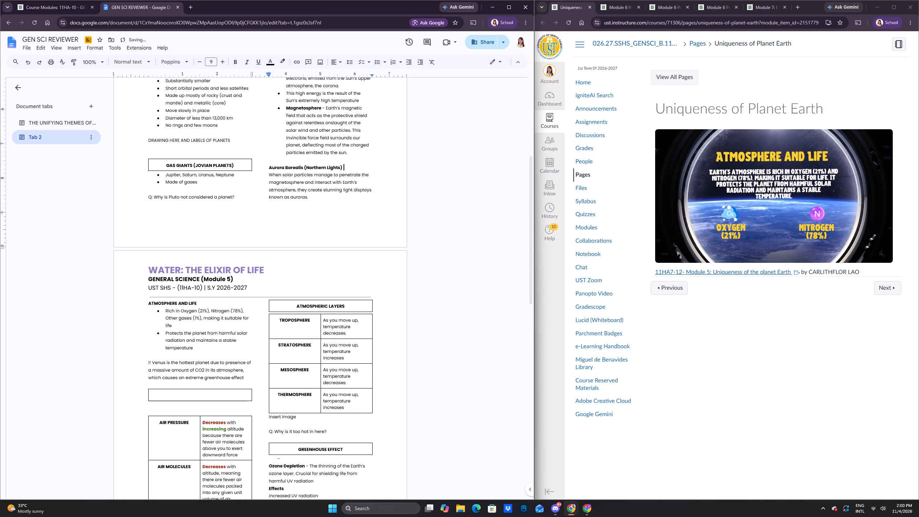
Make the word "auroras" bold at the end of the Aurora Borealis paragraph.
{"action": "double_click", "coordinate": [298, 199]}
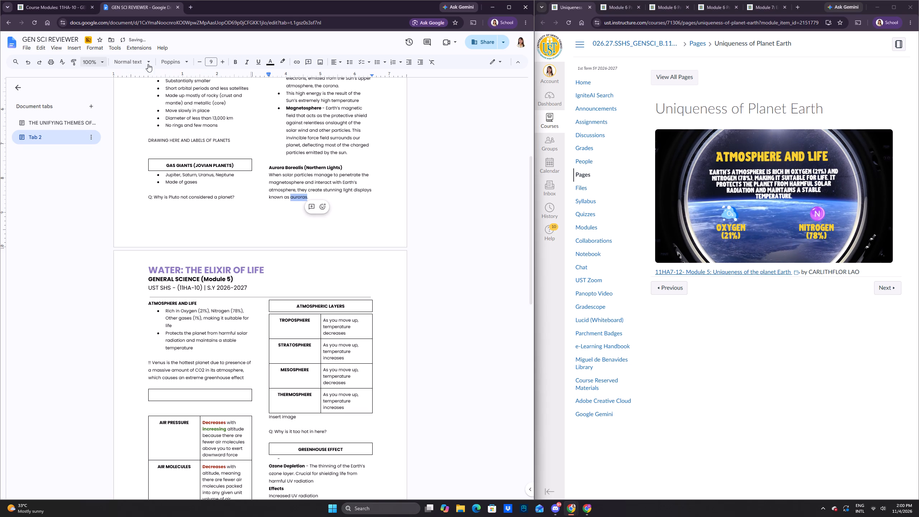
{"action": "left_click", "coordinate": [238, 62]}
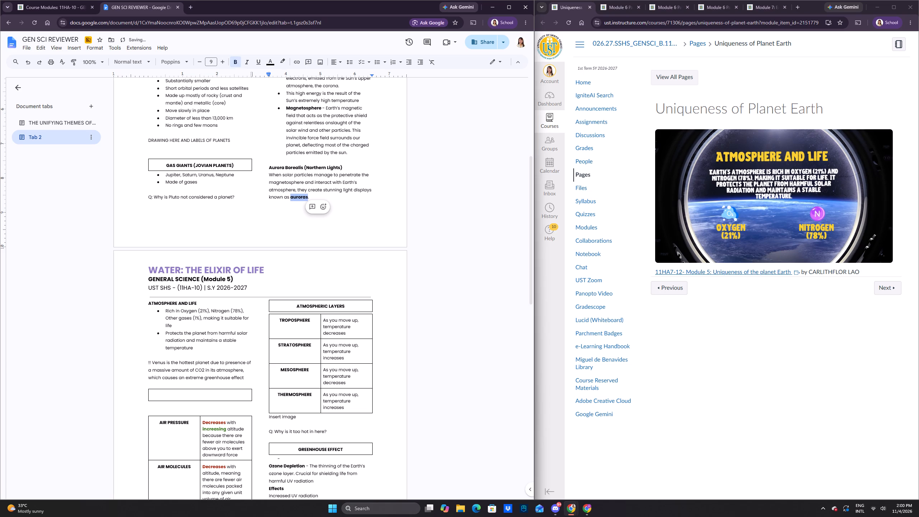
{"action": "left_click", "coordinate": [337, 191]}
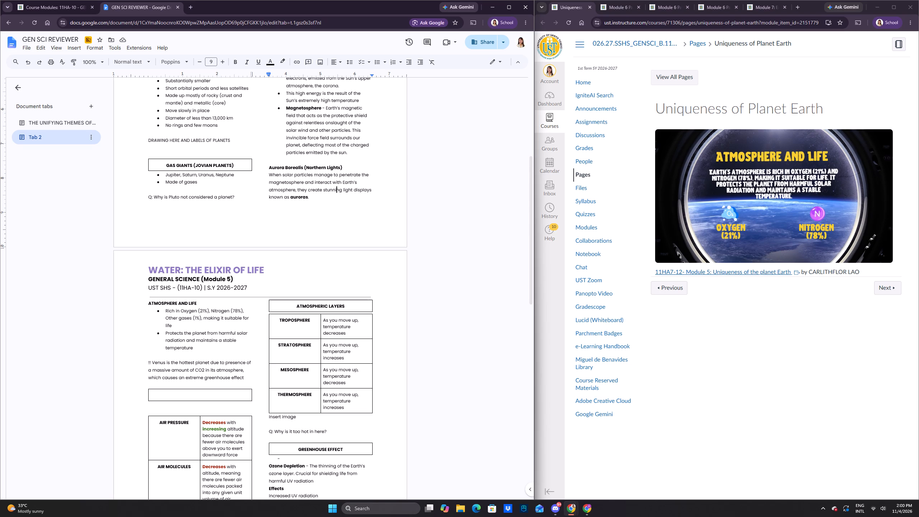
Remove the extra blank line between the Kuiper Belt note and the "EARTH'S SHAPE" heading.
{"action": "scroll", "coordinate": [341, 198], "scroll_direction": "up", "scroll_amount": 5}
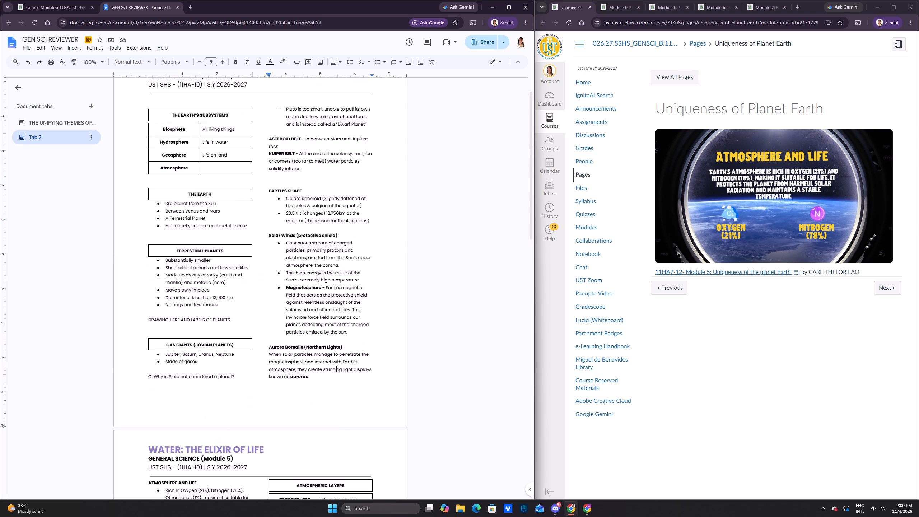
{"action": "left_click", "coordinate": [316, 173]}
{"action": "key", "text": "BackSpace"}
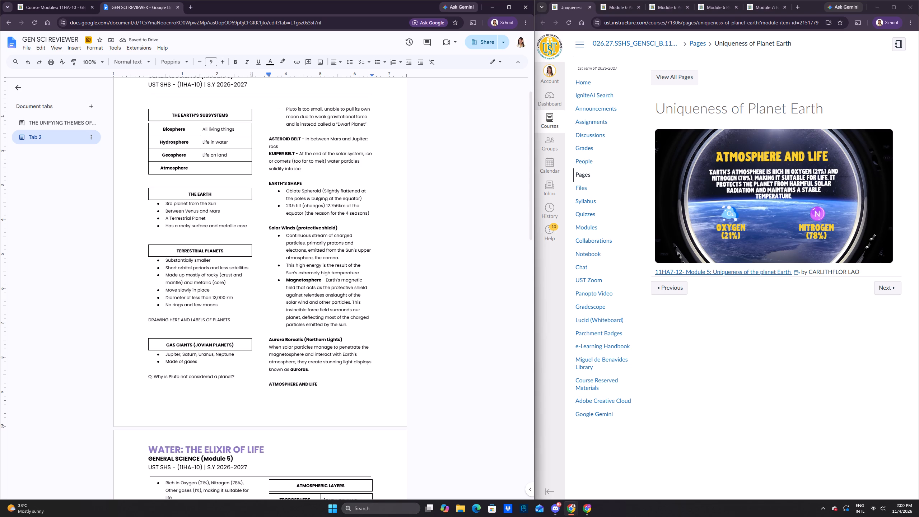
Go through the module slides following Atmosphere and Life, up to the one about athletes training at higher altitudes.
{"action": "scroll", "coordinate": [315, 267], "scroll_direction": "down", "scroll_amount": 6}
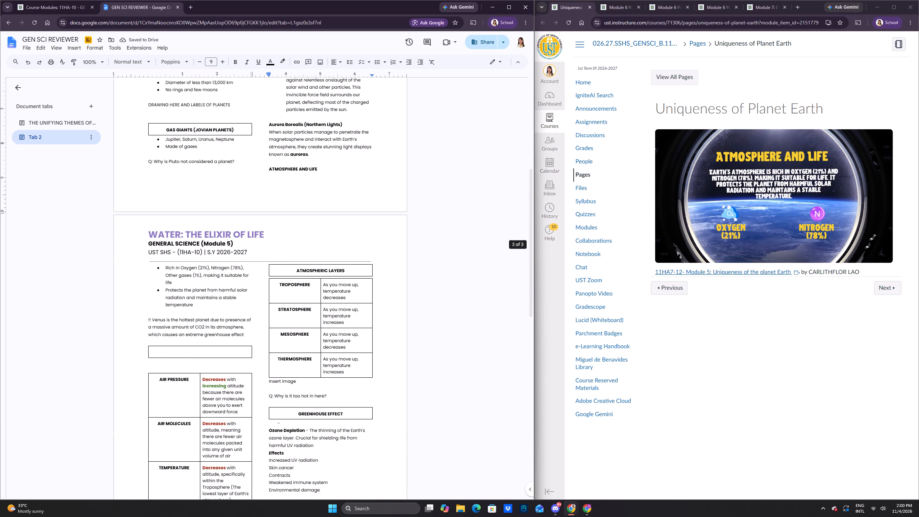
{"action": "scroll", "coordinate": [314, 240], "scroll_direction": "down", "scroll_amount": 1}
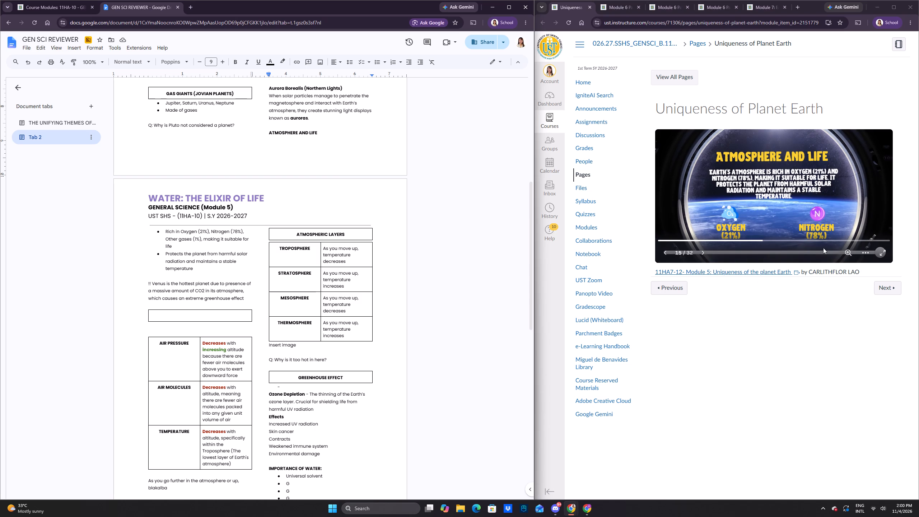
{"action": "left_click", "coordinate": [884, 211]}
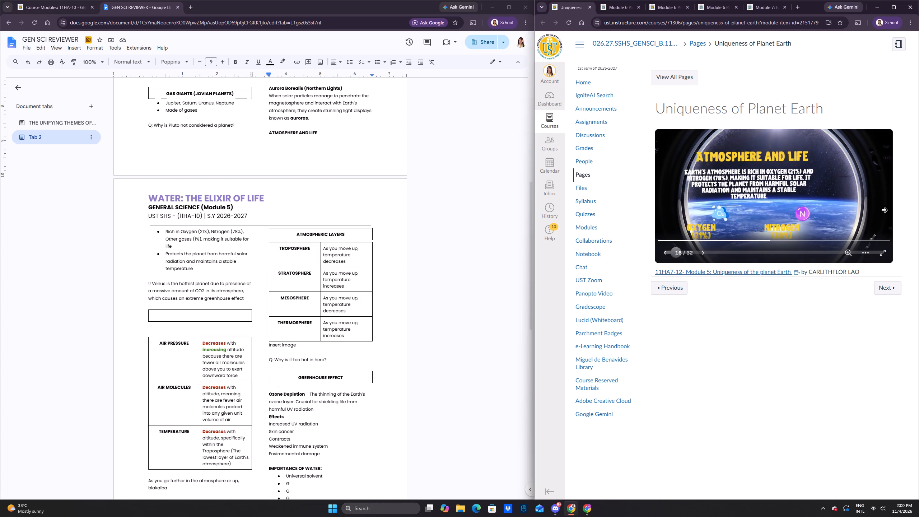
{"action": "left_click", "coordinate": [834, 262]}
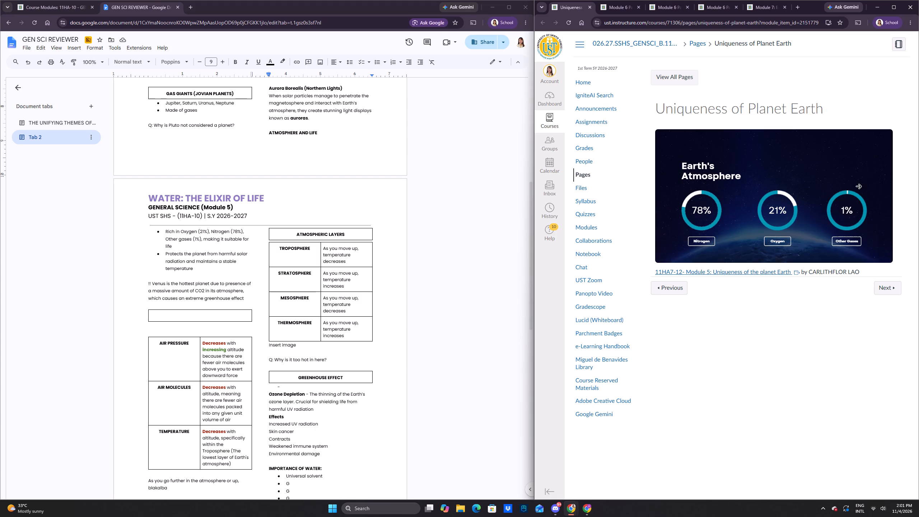
{"action": "left_click_drag", "start_coordinate": [858, 187], "coordinate": [851, 196]}
{"action": "left_click", "coordinate": [852, 193]}
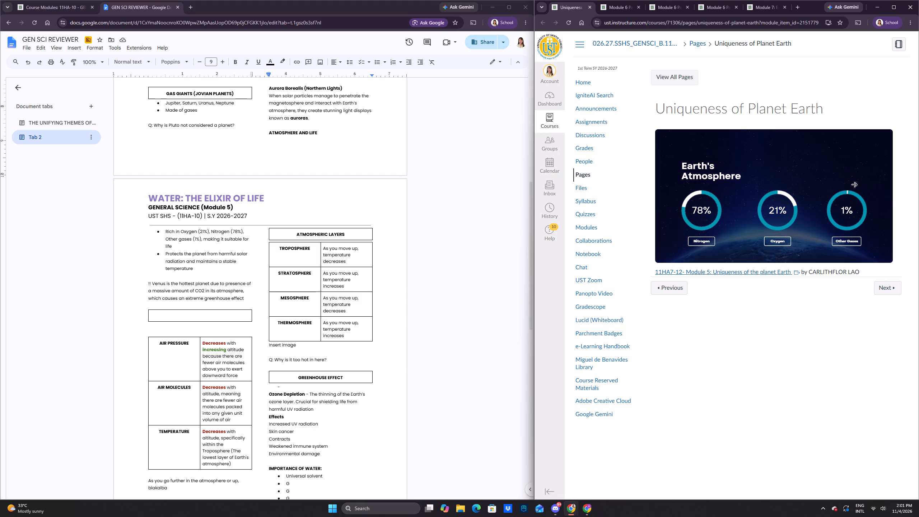
{"action": "left_click", "coordinate": [855, 182]}
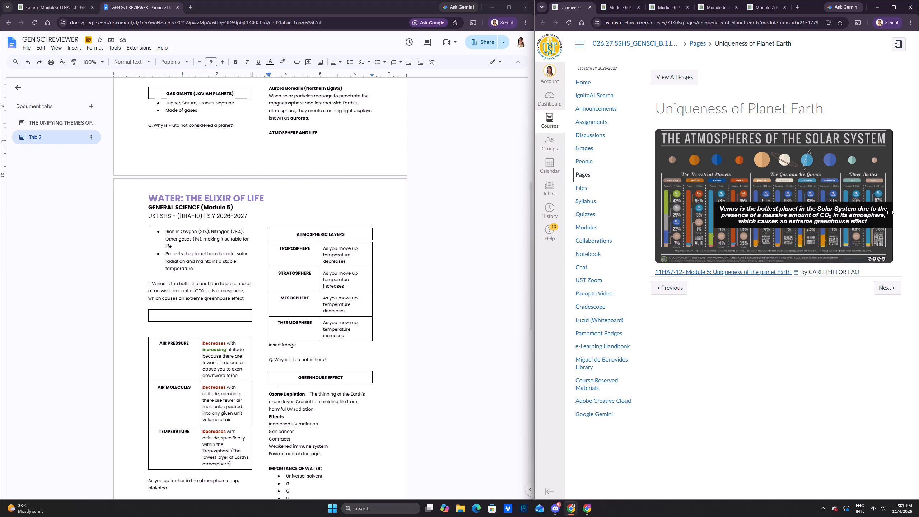
{"action": "left_click", "coordinate": [877, 184]}
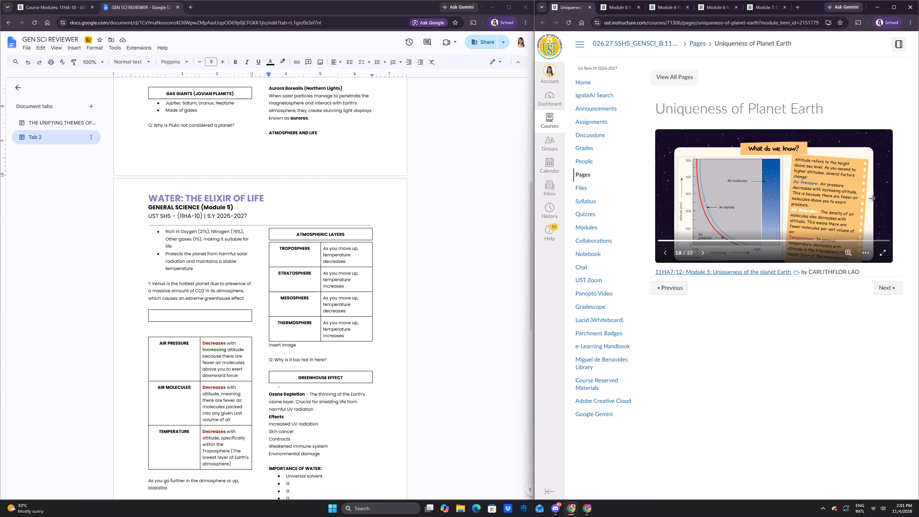
{"action": "left_click", "coordinate": [872, 199]}
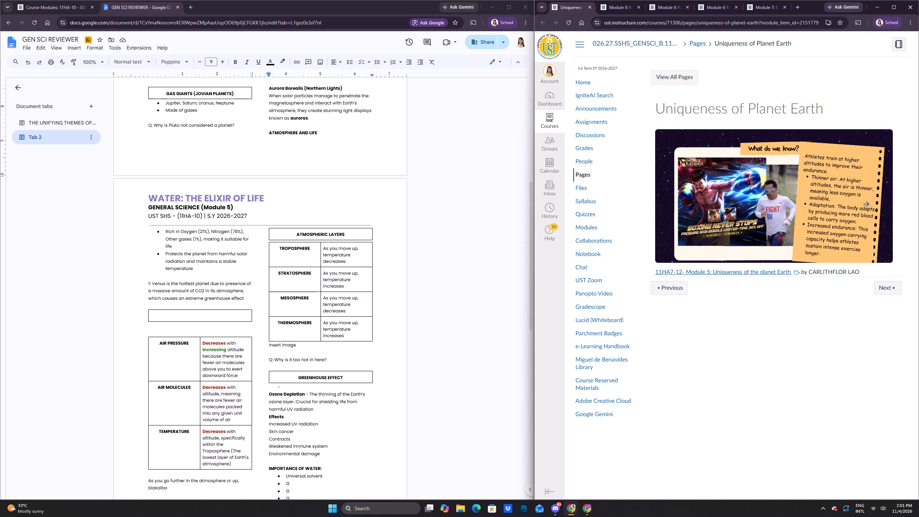
Remove the blank line between the empty heading box and the table beginning with AIR PRESSURE.
{"action": "scroll", "coordinate": [205, 318], "scroll_direction": "down", "scroll_amount": 1}
{"action": "scroll", "coordinate": [216, 290], "scroll_direction": "down", "scroll_amount": 2}
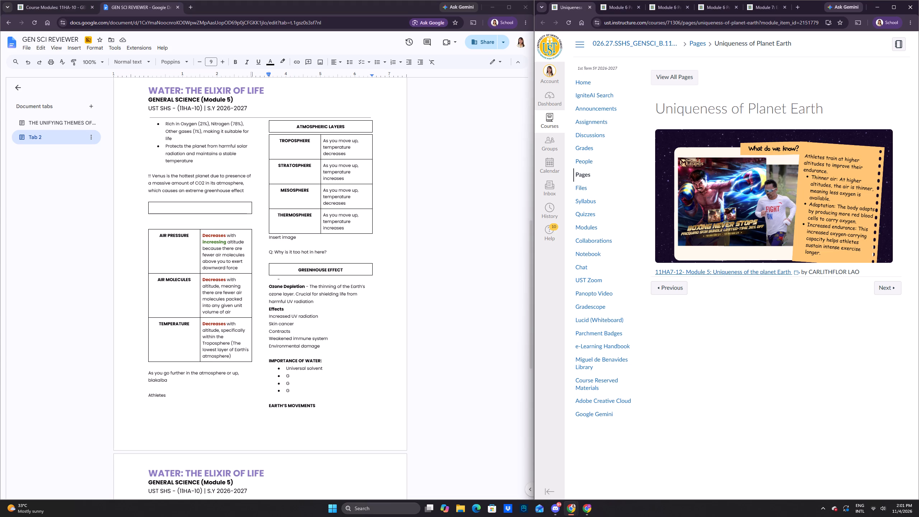
{"action": "left_click", "coordinate": [200, 222]}
{"action": "left_click", "coordinate": [200, 222]}
{"action": "key", "text": "BackSpace"}
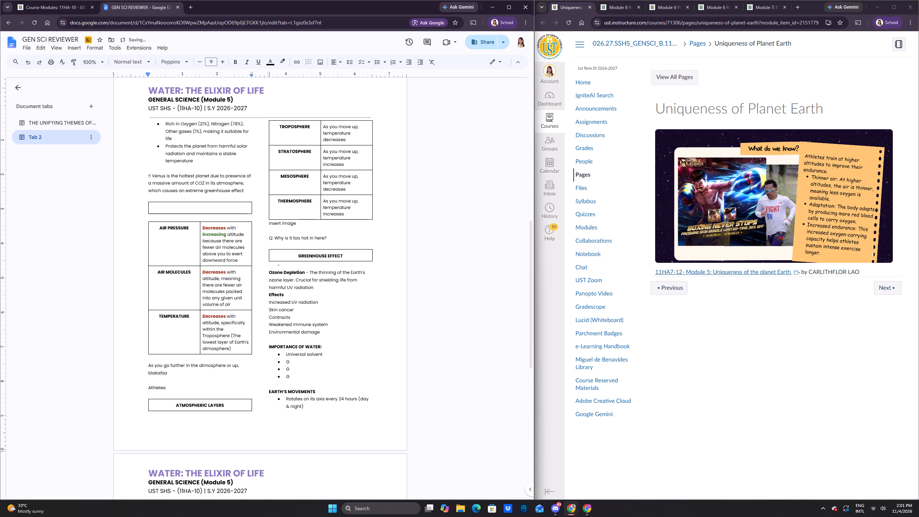
Go back to the module slide explaining how altitude affects air pressure, air molecules and temperature.
{"action": "left_click", "coordinate": [683, 212]}
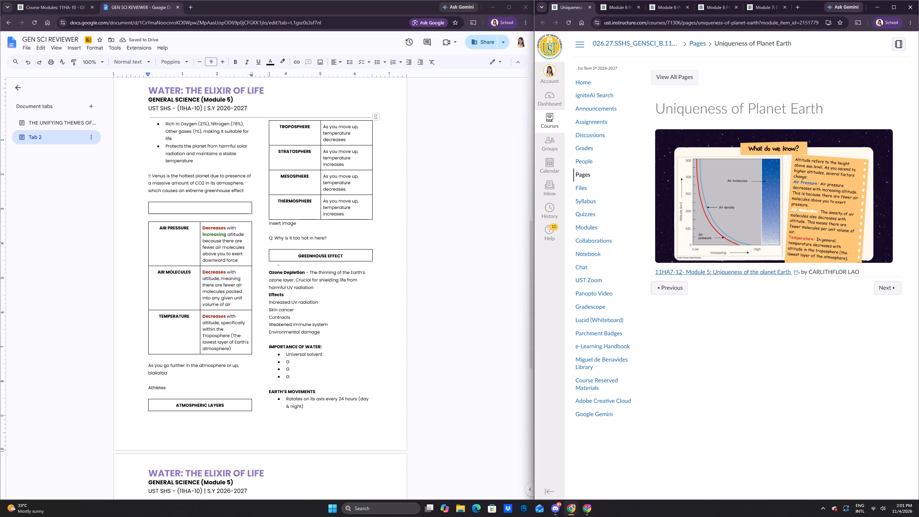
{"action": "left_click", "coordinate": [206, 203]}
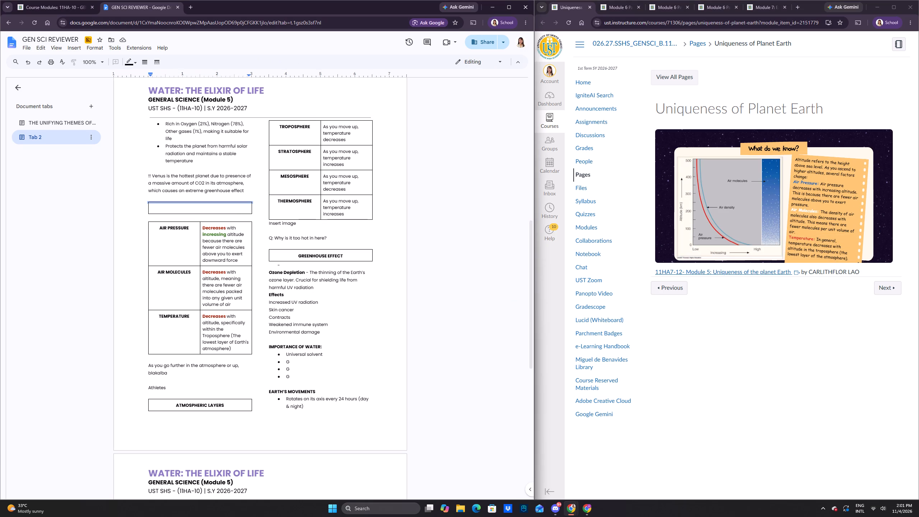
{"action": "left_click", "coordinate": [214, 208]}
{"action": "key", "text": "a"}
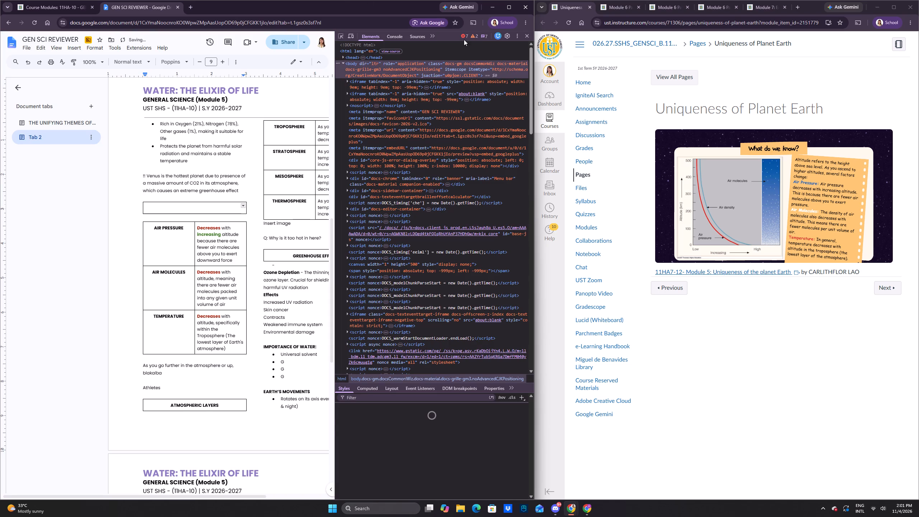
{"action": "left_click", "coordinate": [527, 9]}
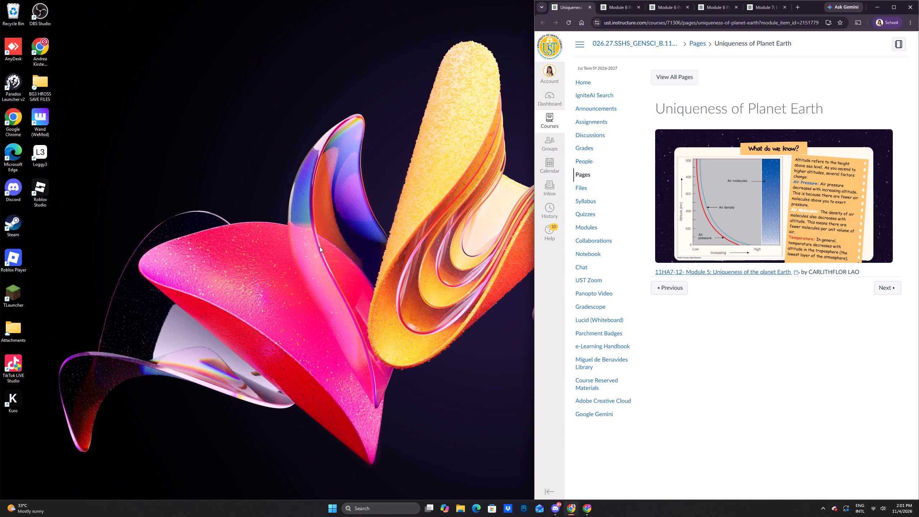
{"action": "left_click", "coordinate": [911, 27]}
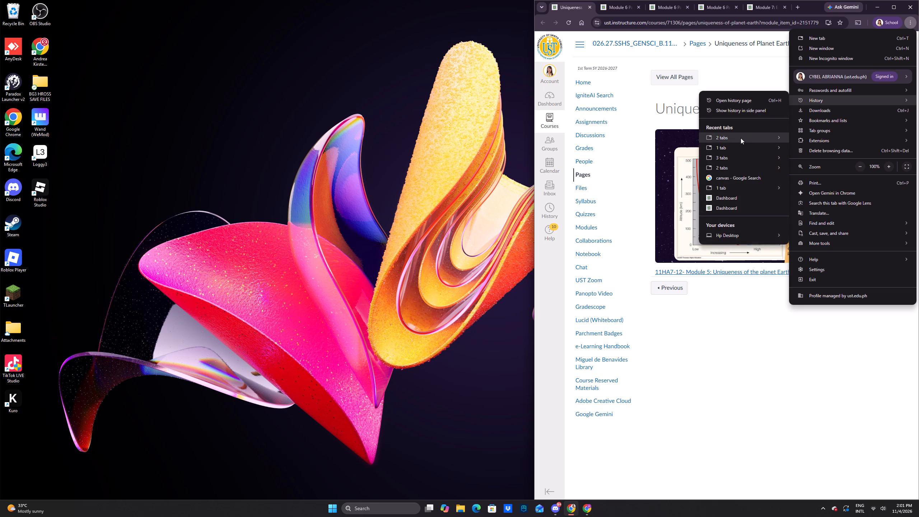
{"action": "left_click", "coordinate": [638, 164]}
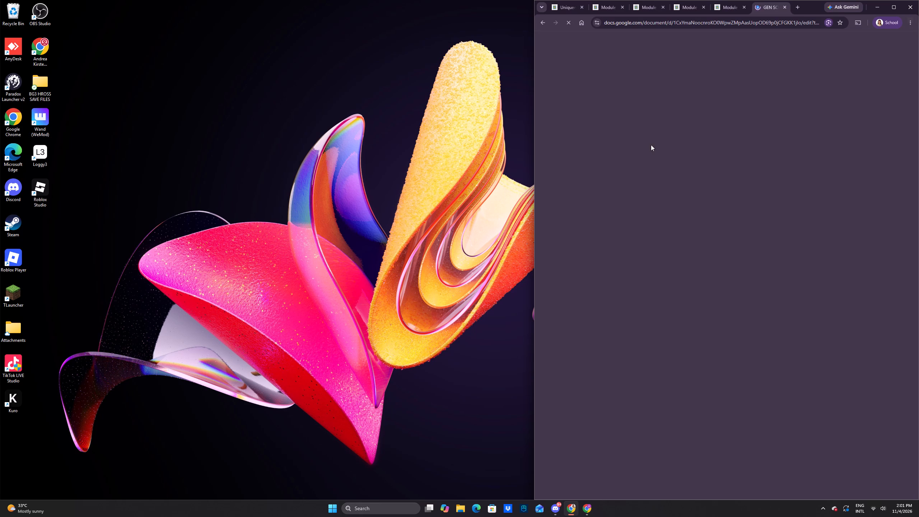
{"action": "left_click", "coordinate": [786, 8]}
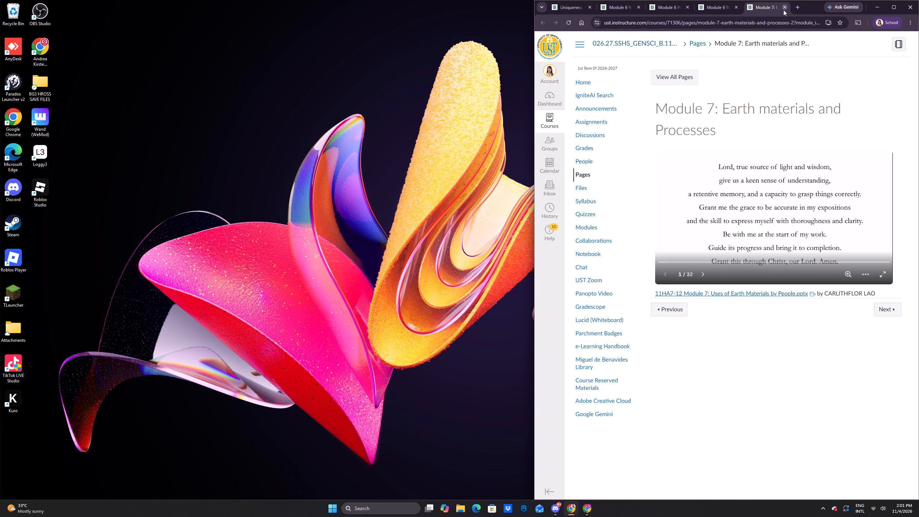
Reopen the recently closed GEN SCI REVIEWER document in its own window beside the course window, giving the document slightly more width.
{"action": "left_click", "coordinate": [915, 22]}
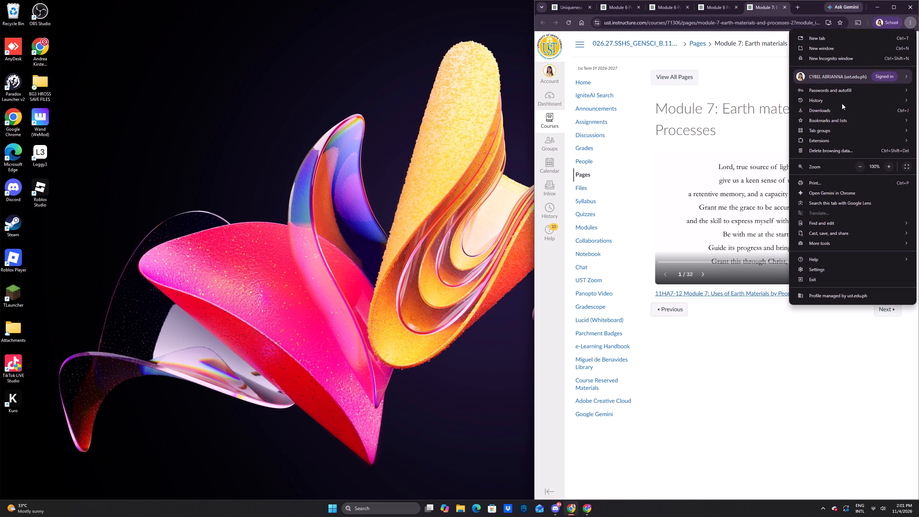
{"action": "left_click", "coordinate": [748, 141]}
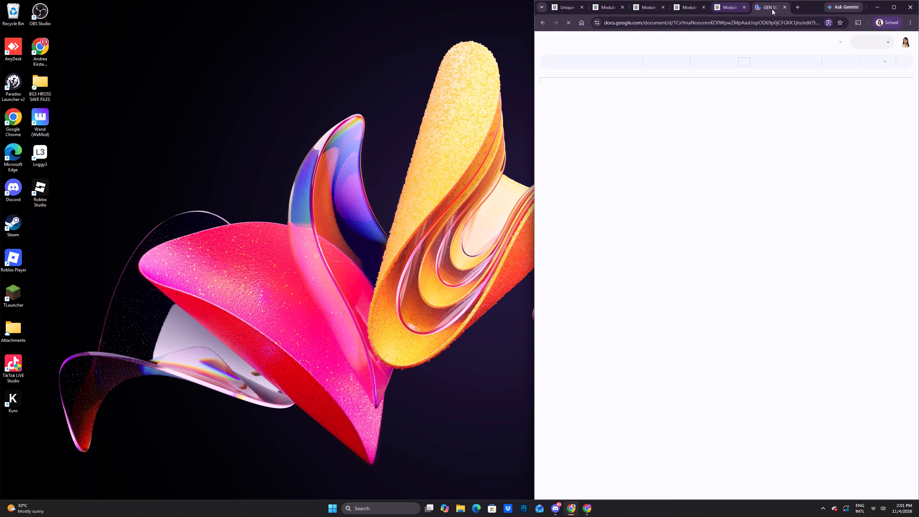
{"action": "right_click", "coordinate": [772, 9]}
{"action": "left_click", "coordinate": [810, 49]}
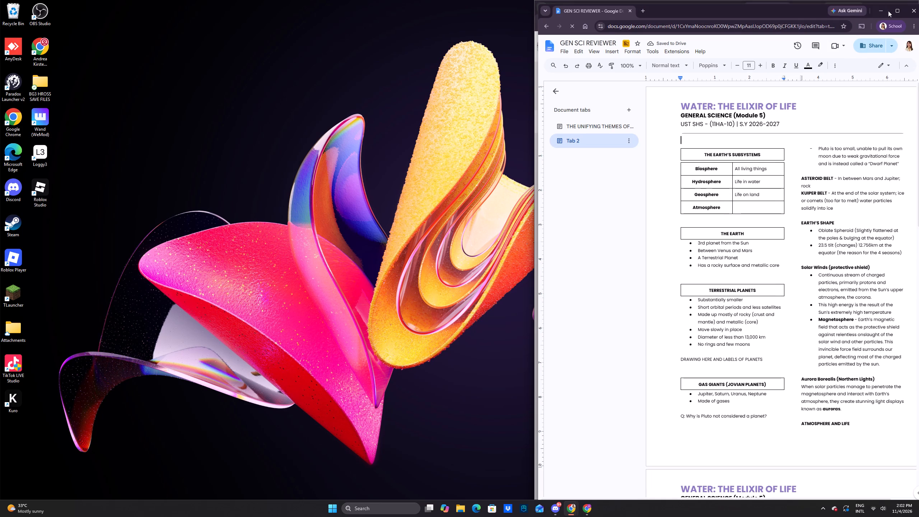
{"action": "left_click", "coordinate": [816, 35]}
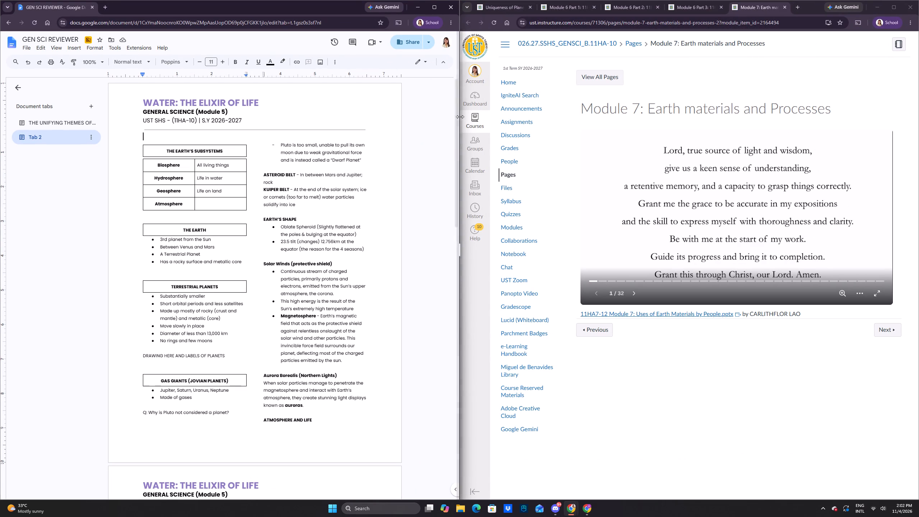
{"action": "left_click_drag", "start_coordinate": [460, 117], "coordinate": [517, 122]}
Switch the course window to the Uniqueness of Planet Earth page.
{"action": "left_click", "coordinate": [562, 3]}
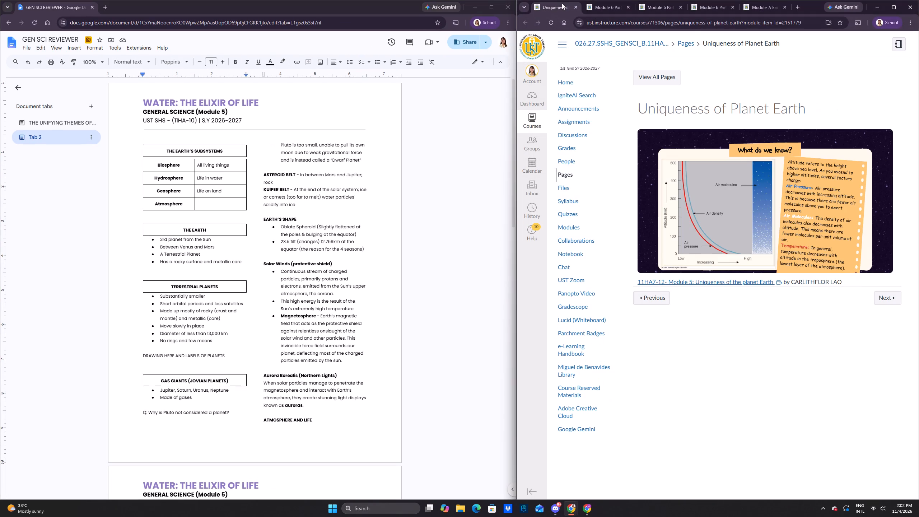
Enter "ALTITUDE" in the empty heading box above the AIR PRESSURE table.
{"action": "scroll", "coordinate": [241, 220], "scroll_direction": "down", "scroll_amount": 2}
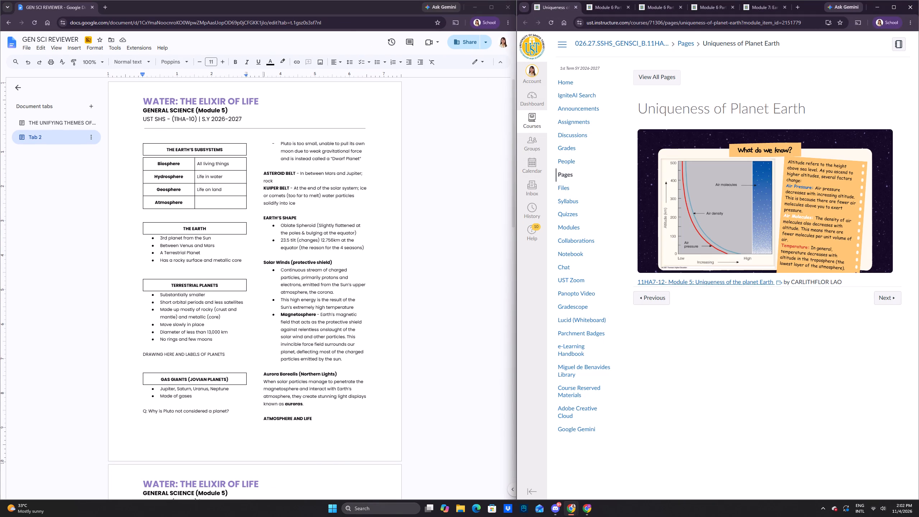
{"action": "scroll", "coordinate": [242, 227], "scroll_direction": "down", "scroll_amount": 9}
{"action": "left_click", "coordinate": [224, 207]}
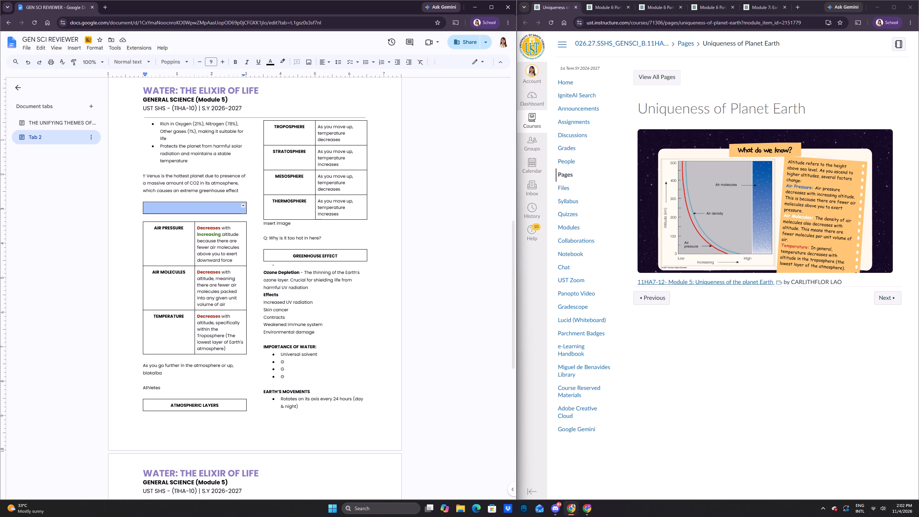
{"action": "left_click", "coordinate": [224, 207]}
{"action": "left_click", "coordinate": [224, 211]}
{"action": "type", "text": "AL"}
{"action": "key", "text": "BackSpace"}
{"action": "key", "text": "BackSpace"}
{"action": "type", "text": "ALTITUDE"}
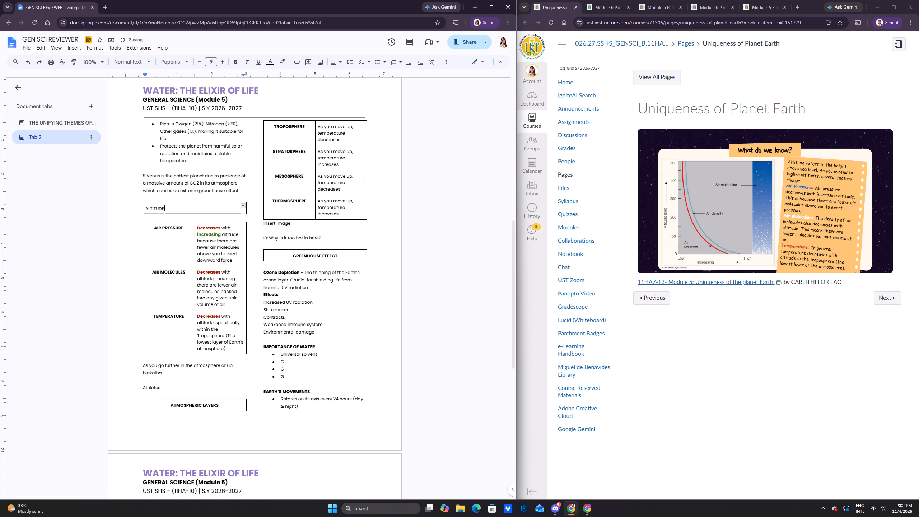
Make the "ALTITUDE" heading bold.
{"action": "double_click", "coordinate": [159, 210]}
{"action": "left_click", "coordinate": [238, 57]}
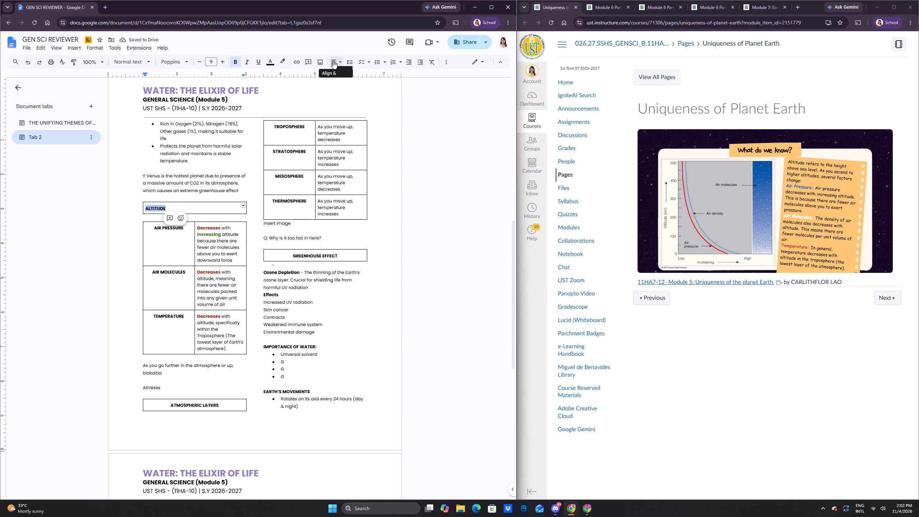
{"action": "left_click", "coordinate": [146, 211]}
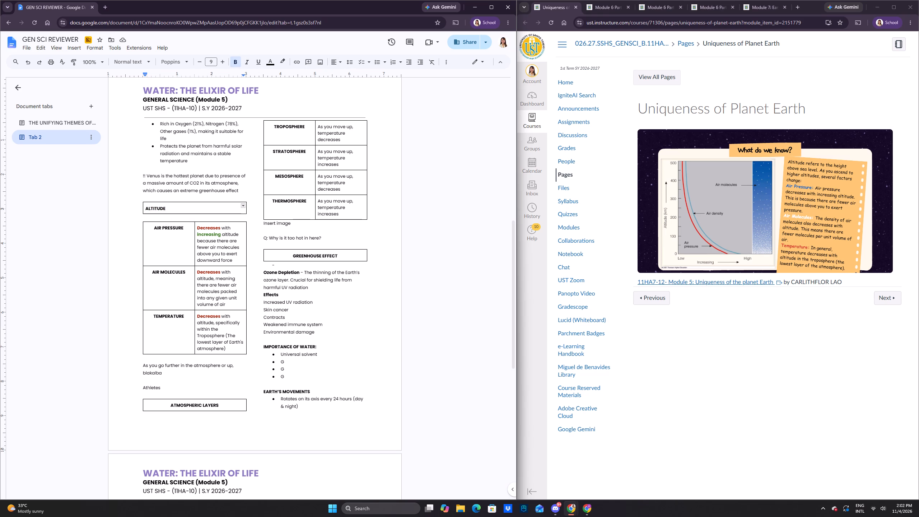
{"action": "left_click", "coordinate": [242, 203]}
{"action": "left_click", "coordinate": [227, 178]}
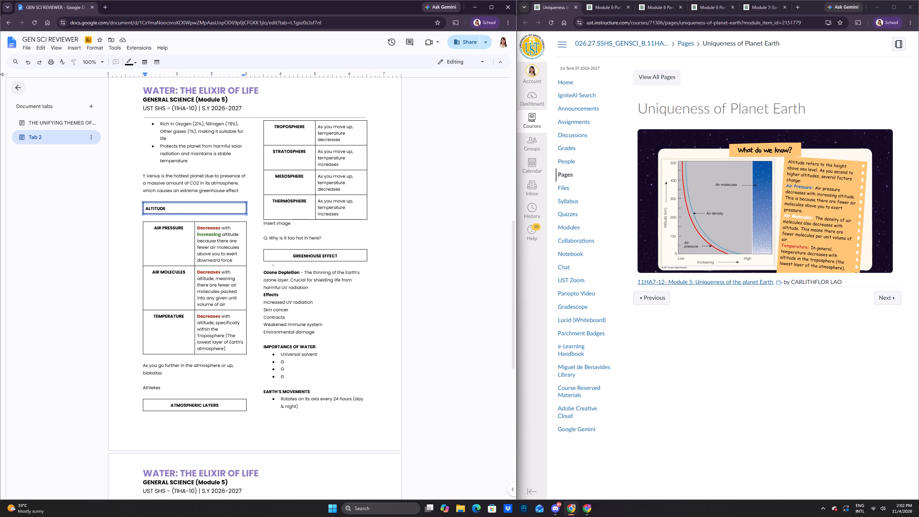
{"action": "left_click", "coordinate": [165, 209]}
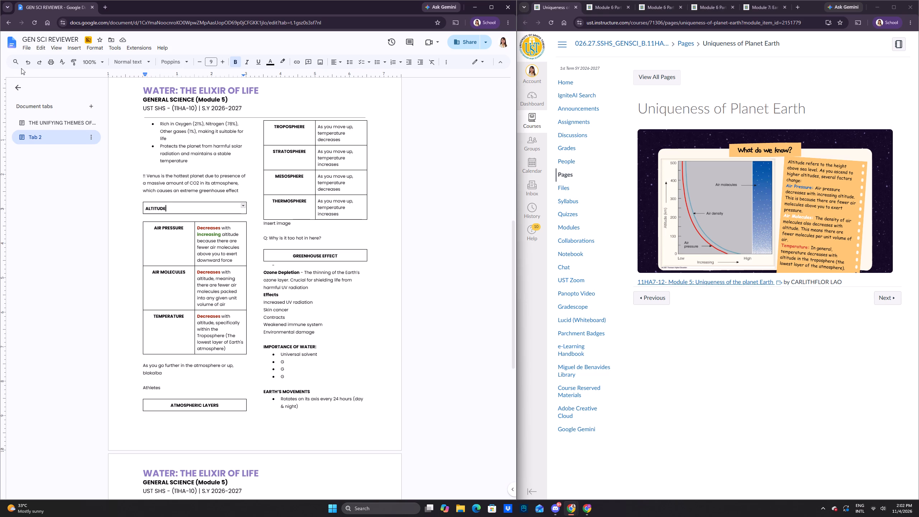
Undo the ALTITUDE heading's bold and text, and delete its single-cell box above the AIR PRESSURE table.
{"action": "left_click", "coordinate": [26, 66]}
{"action": "left_click", "coordinate": [26, 66]}
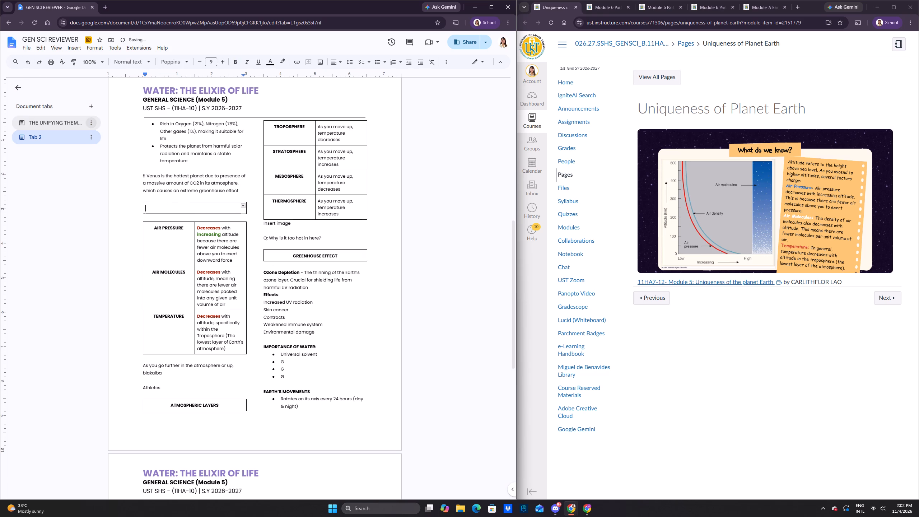
{"action": "left_click_drag", "start_coordinate": [203, 219], "coordinate": [163, 208]}
{"action": "key", "text": "BackSpace"}
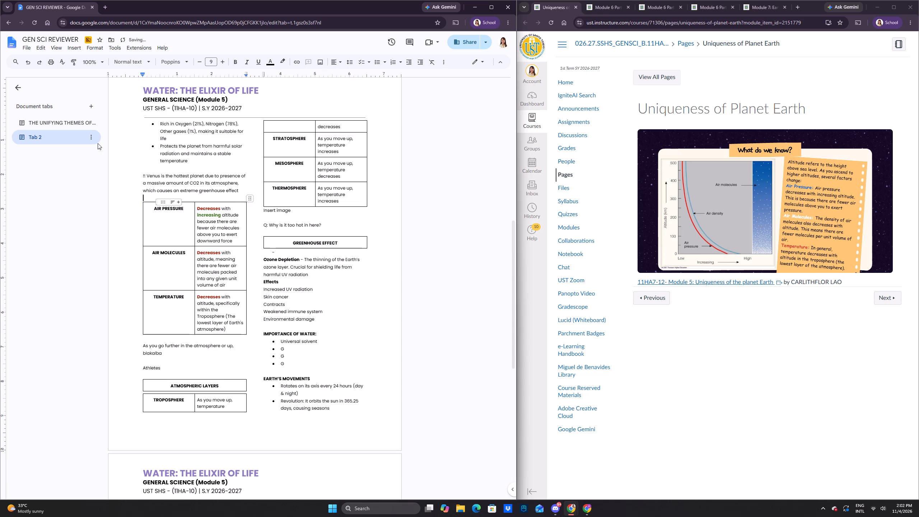
Insert a one-row, two-column table above the AIR PRESSURE table and narrow its first column to a small cell.
{"action": "left_click", "coordinate": [67, 47]}
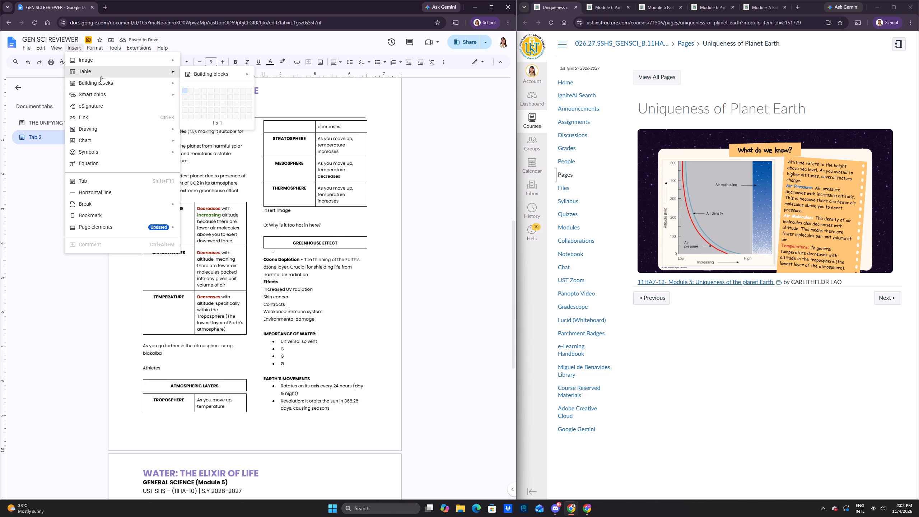
{"action": "left_click", "coordinate": [190, 90]}
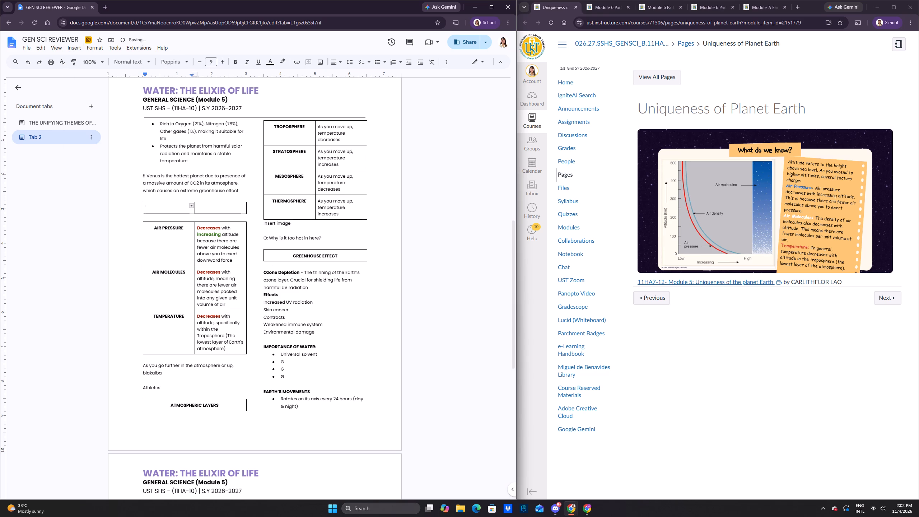
{"action": "left_click_drag", "start_coordinate": [194, 206], "coordinate": [153, 210]}
{"action": "left_click_drag", "start_coordinate": [153, 210], "coordinate": [158, 210]}
Enter "ALTITUDE" in the wide cell of the new heading table and make it bold and centred.
{"action": "left_click", "coordinate": [182, 208]}
{"action": "type", "text": "ALTITUDE"}
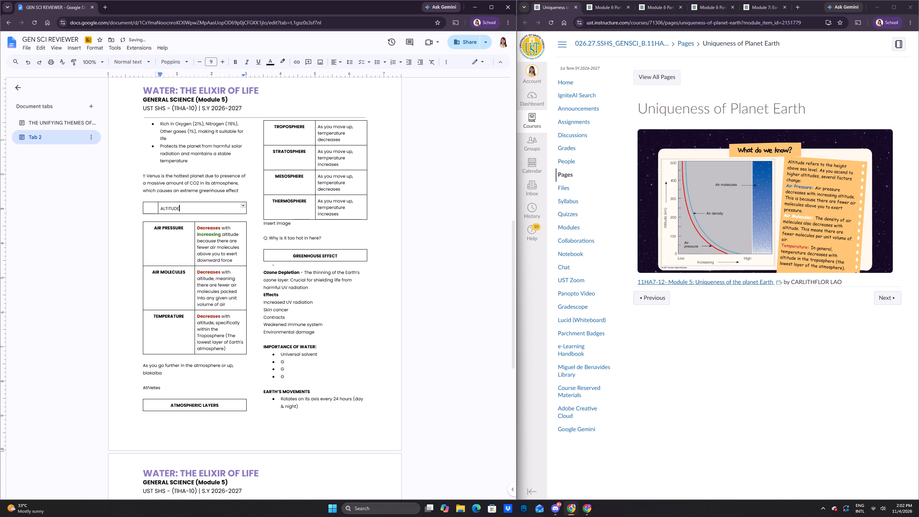
{"action": "double_click", "coordinate": [172, 210]}
{"action": "left_click", "coordinate": [235, 64]}
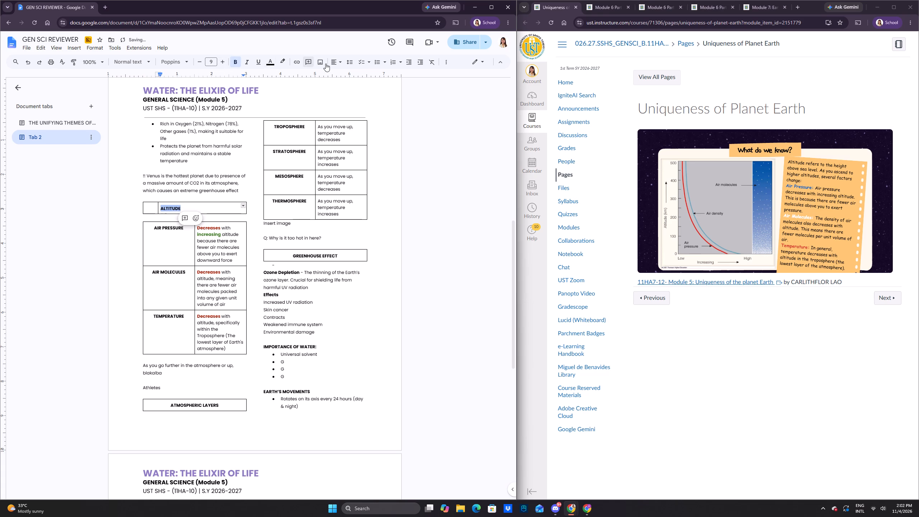
{"action": "left_click", "coordinate": [333, 66]}
{"action": "left_click", "coordinate": [344, 76]}
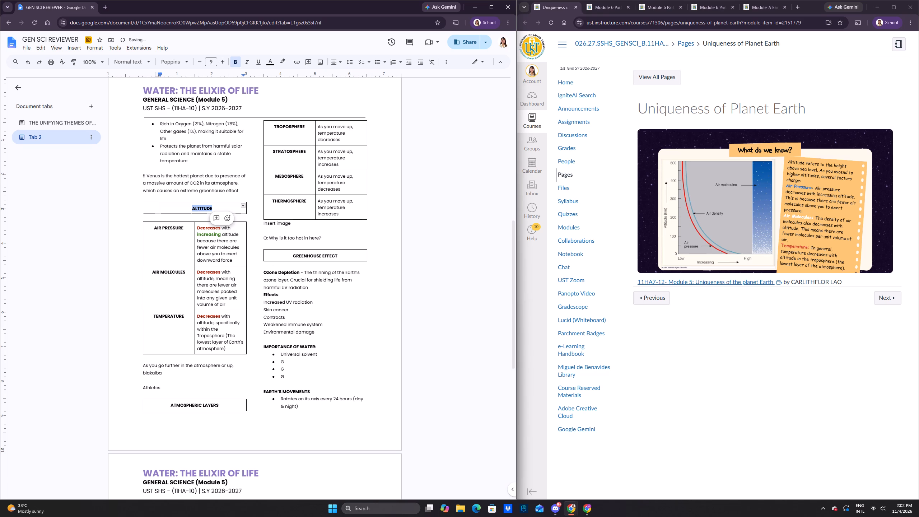
{"action": "left_click", "coordinate": [172, 209]}
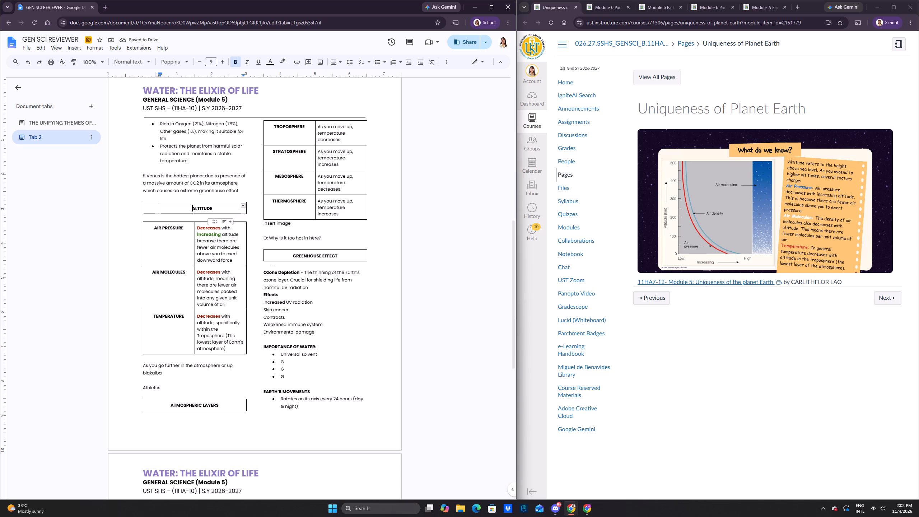
Reduce the blank line between the ALTITUDE heading table and the AIR PRESSURE table to font size 1.
{"action": "left_click", "coordinate": [200, 218]}
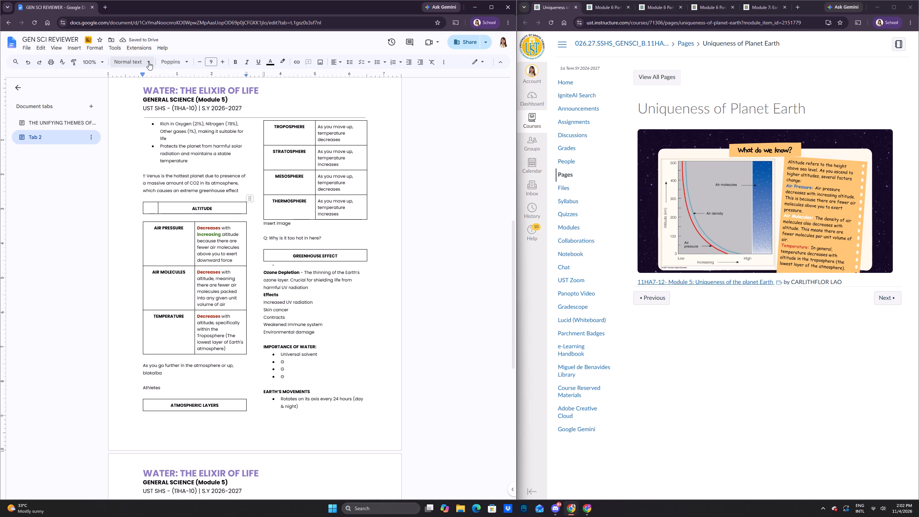
{"action": "triple_click", "coordinate": [203, 66]}
{"action": "triple_click", "coordinate": [203, 66]}
{"action": "double_click", "coordinate": [203, 66]}
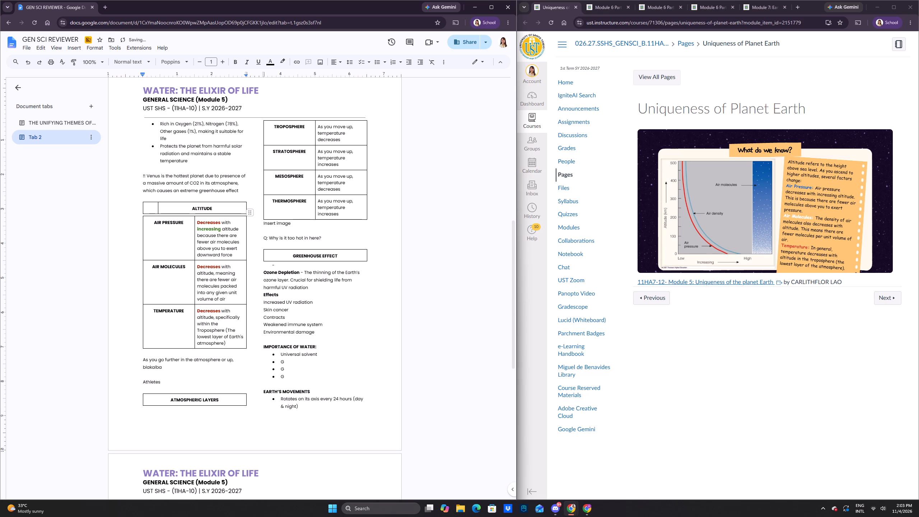
Delete the placeholder word at the end of the sentence "As you go further in the atmosphere or up,".
{"action": "left_click", "coordinate": [206, 368]}
{"action": "key", "text": "BackSpace"}
{"action": "key", "text": "BackSpace"}
{"action": "key", "text": "BackSpace"}
{"action": "key", "text": "BackSpace"}
{"action": "key", "text": "BackSpace"}
{"action": "key", "text": "BackSpace"}
{"action": "key", "text": "BackSpace"}
{"action": "key", "text": "BackSpace"}
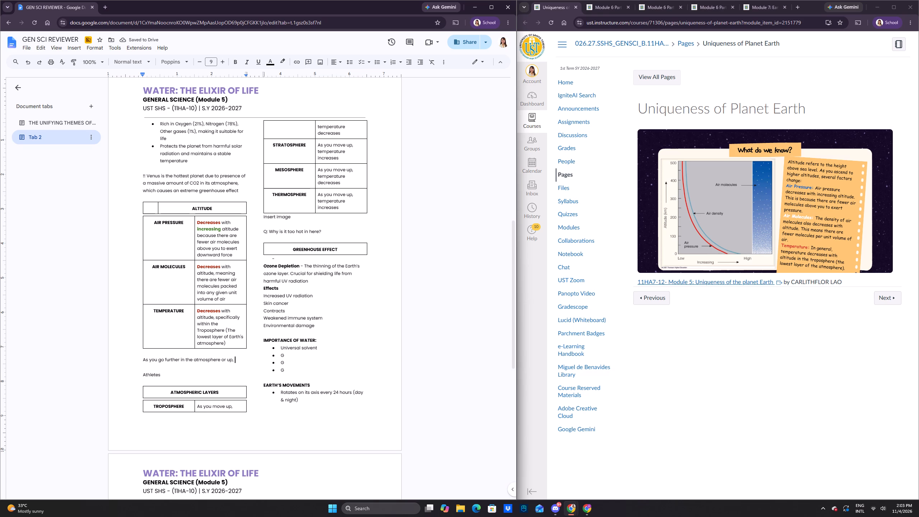
{"action": "left_click", "coordinate": [182, 375]}
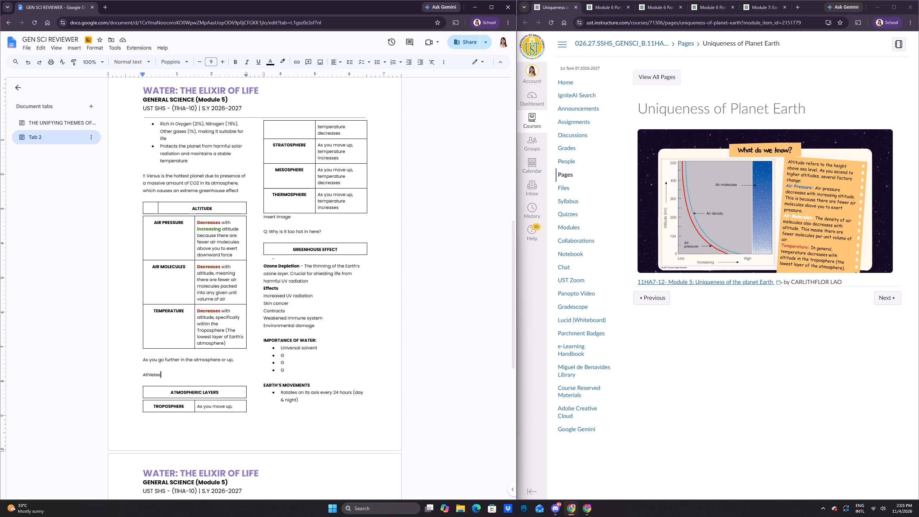
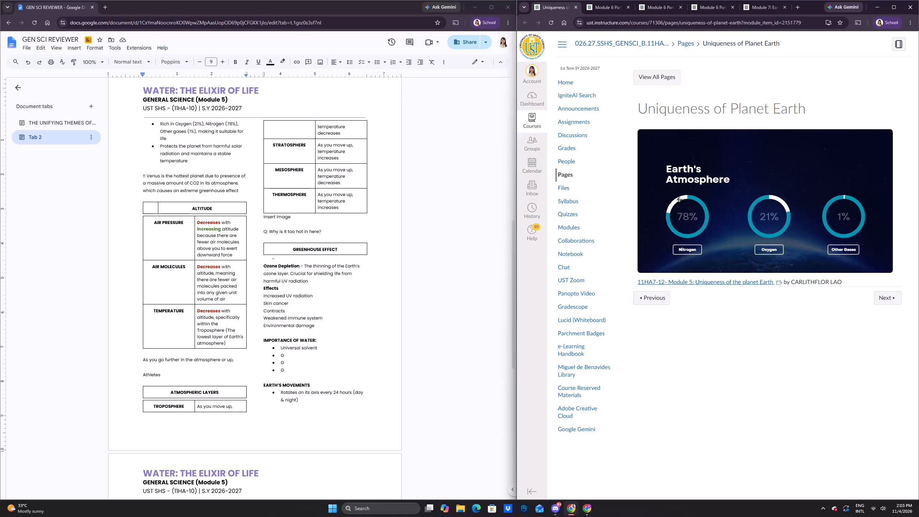
Complete the "Athletes" line from the athletes slide so it reads "Athletes train at higher altitudes to improve their endurance.".
{"action": "double_click", "coordinate": [876, 173]}
{"action": "left_click", "coordinate": [876, 174]}
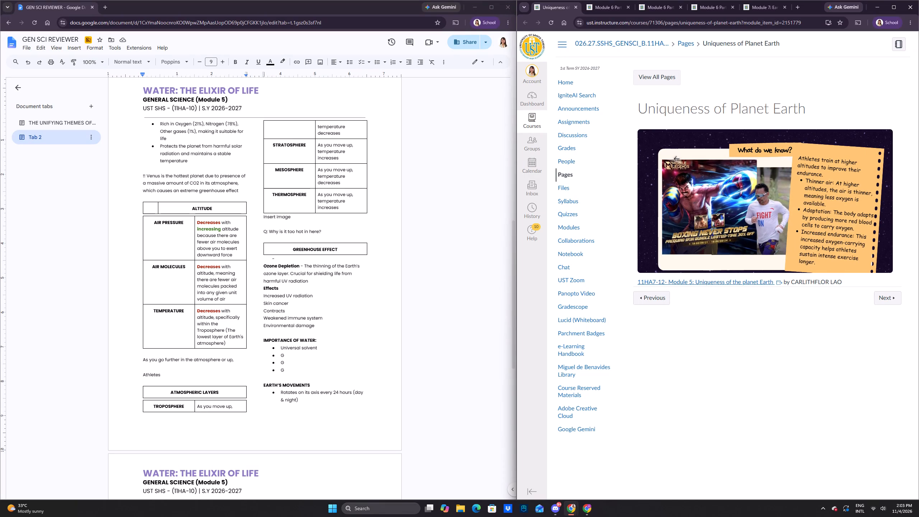
{"action": "left_click", "coordinate": [177, 373]}
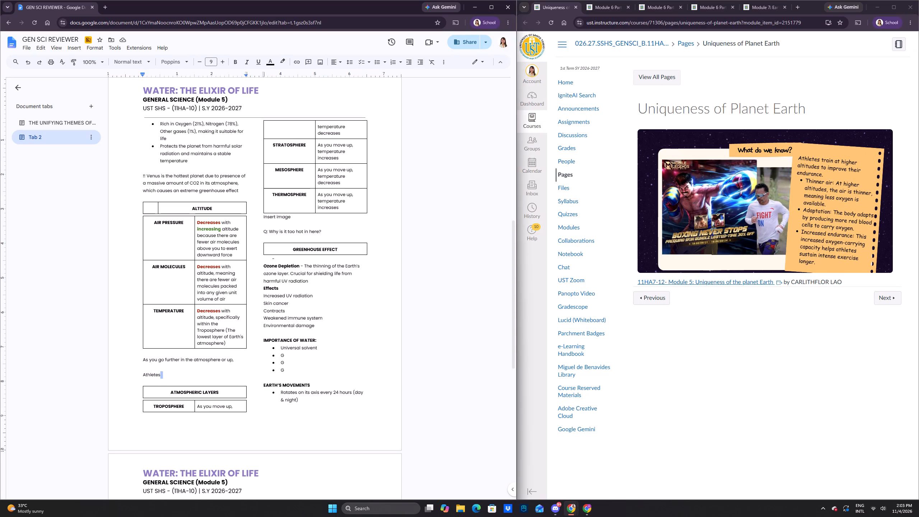
{"action": "left_click", "coordinate": [177, 376]}
{"action": "key", "text": "space"}
{"action": "type", "text": "TRAI"}
{"action": "key", "text": "BackSpace"}
{"action": "key", "text": "BackSpace"}
{"action": "key", "text": "BackSpace"}
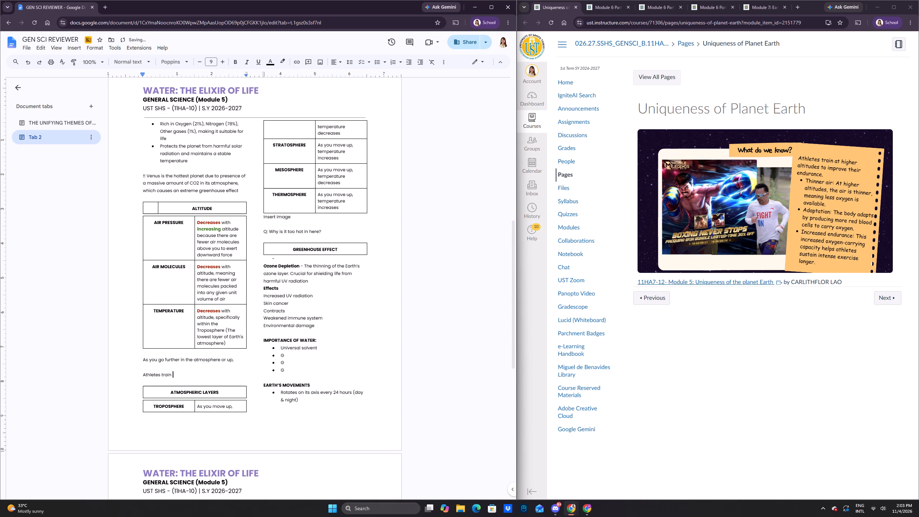
{"action": "type", "text": "at higher altitudes to improve their endurance"}
{"action": "key", "text": "period"}
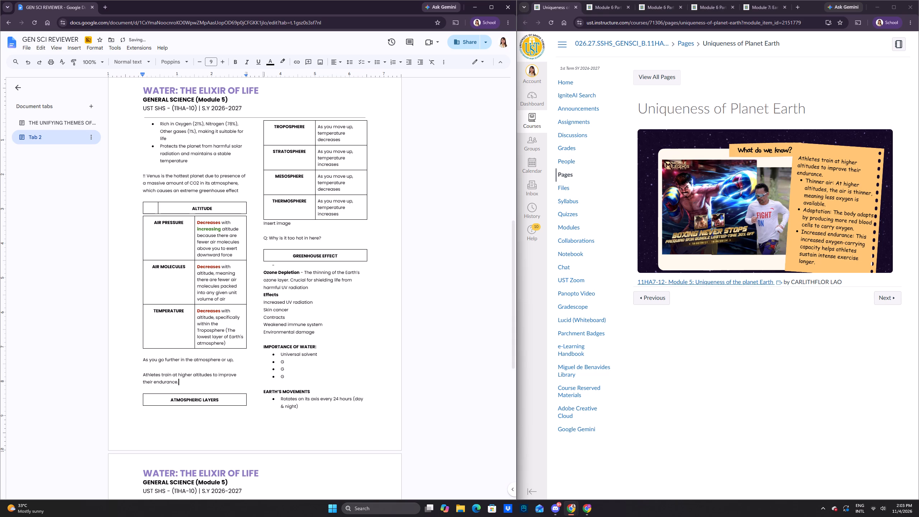
Add a bullet below it: "Thinner Air: At higher altitudes, the air is thinner, meaning less oxygen is available.".
{"action": "key", "text": "Return"}
{"action": "type", "text": "* Thinner Air -"}
{"action": "key", "text": "space"}
{"action": "key", "text": "BackSpace"}
{"action": "key", "text": "BackSpace"}
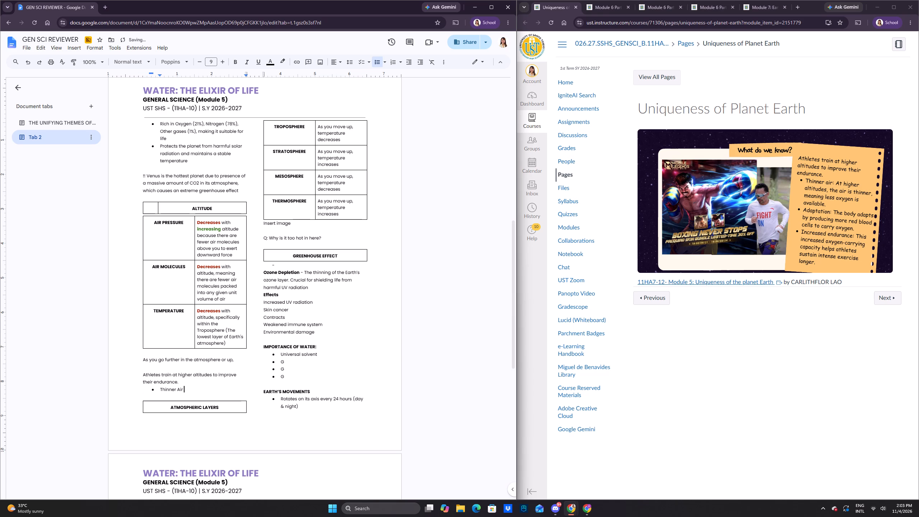
{"action": "key", "text": "BackSpace"}
{"action": "type", "text": ": At higher"}
{"action": "key", "text": "space"}
{"action": "type", "text": "altitude"}
{"action": "key", "text": "space"}
{"action": "key", "text": "BackSpace"}
{"action": "type", "text": "s, the air is thinner"}
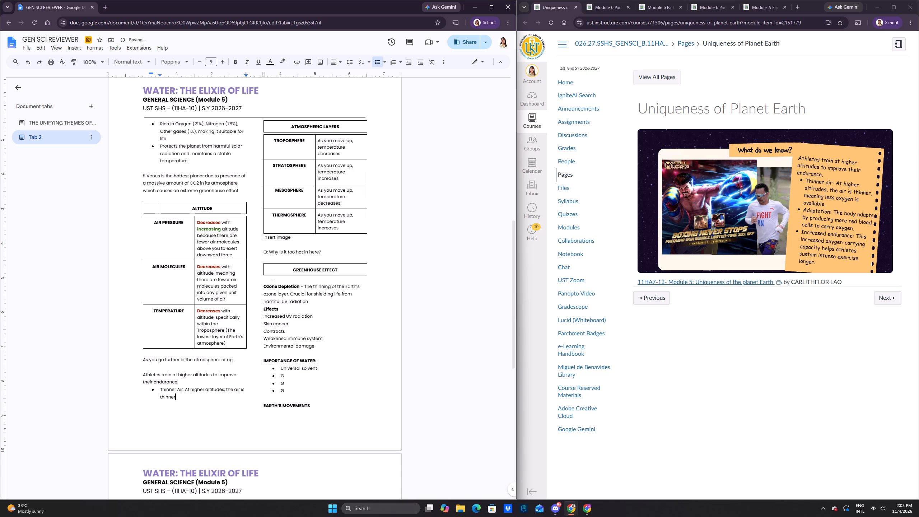
{"action": "type", "text": ", meaning less oxygen is availa"}
{"action": "type", "text": "ble."}
{"action": "key", "text": "Return"}
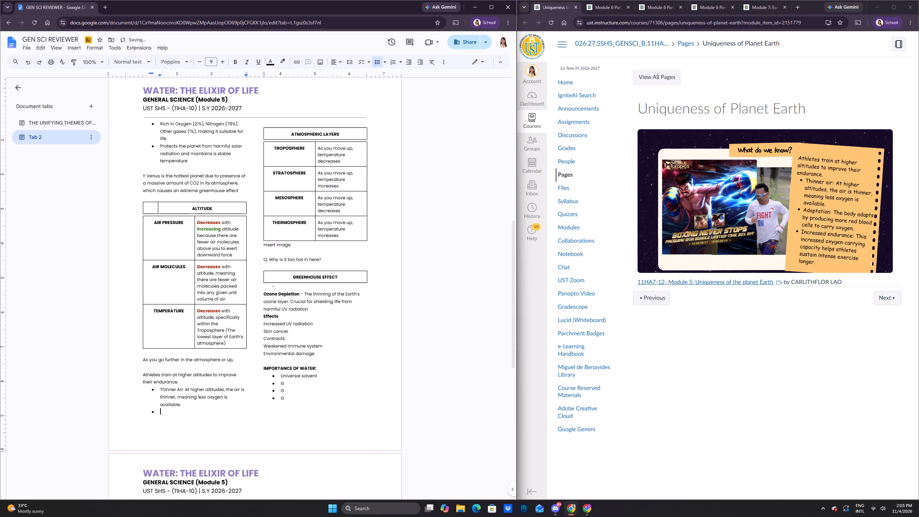
Add the bullet "Adaptation: The body adapts by producing more red blood cells to carry oxygen.".
{"action": "type", "text": "Adaptation"}
{"action": "type", "text": ":"}
{"action": "key", "text": "space"}
{"action": "type", "text": "The body s"}
{"action": "key", "text": "BackSpace"}
{"action": "type", "text": "adapts"}
{"action": "key", "text": "space"}
{"action": "type", "text": "by prd"}
{"action": "key", "text": "BackSpace"}
{"action": "key", "text": "o"}
{"action": "type", "text": "ducing more red blood cells"}
{"action": "key", "text": "space"}
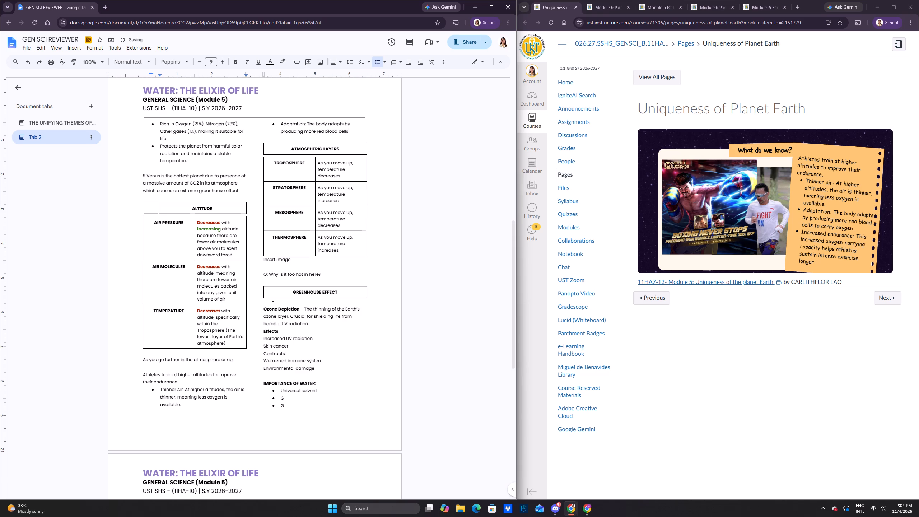
{"action": "type", "text": "to carry oxygen."}
{"action": "key", "text": "Return"}
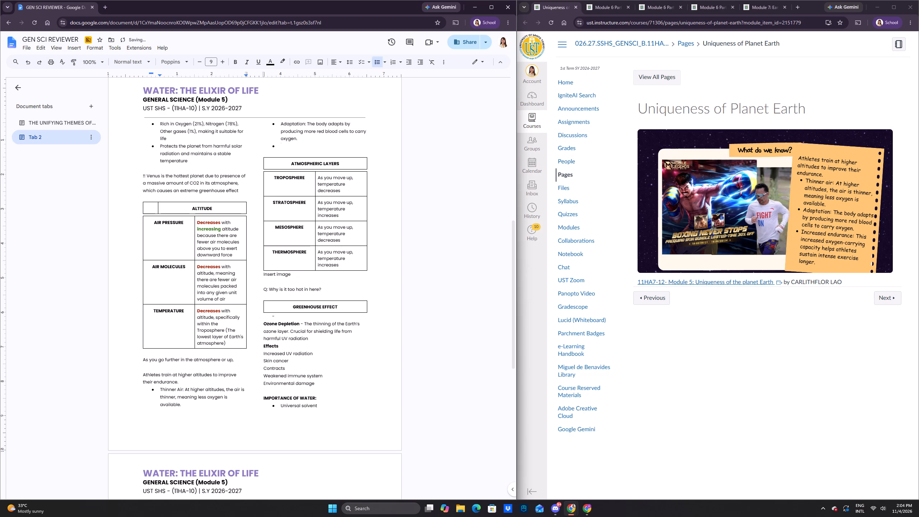
Add the last bullet: "Increased endurance: This increased oxygen-carrying capacity helps athletes sustain intense exercise longer.".
{"action": "type", "text": "Increased"}
{"action": "key", "text": "space"}
{"action": "type", "text": "oxygen"}
{"action": "key", "text": "BackSpace"}
{"action": "key", "text": "BackSpace"}
{"action": "key", "text": "BackSpace"}
{"action": "key", "text": "BackSpace"}
{"action": "key", "text": "BackSpace"}
{"action": "key", "text": "BackSpace"}
{"action": "type", "text": "endurance:"}
{"action": "key", "text": "space"}
{"action": "type", "text": "This increased"}
{"action": "key", "text": "space"}
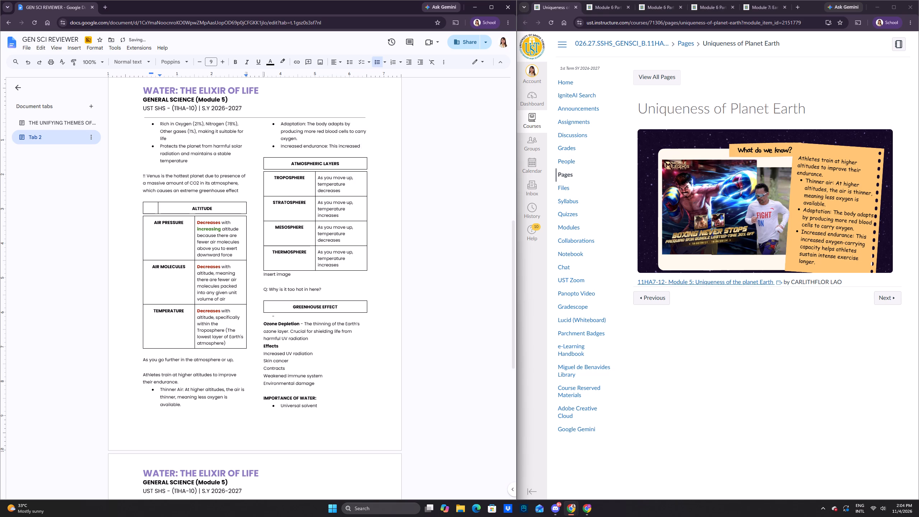
{"action": "type", "text": "oxygen-carrying"}
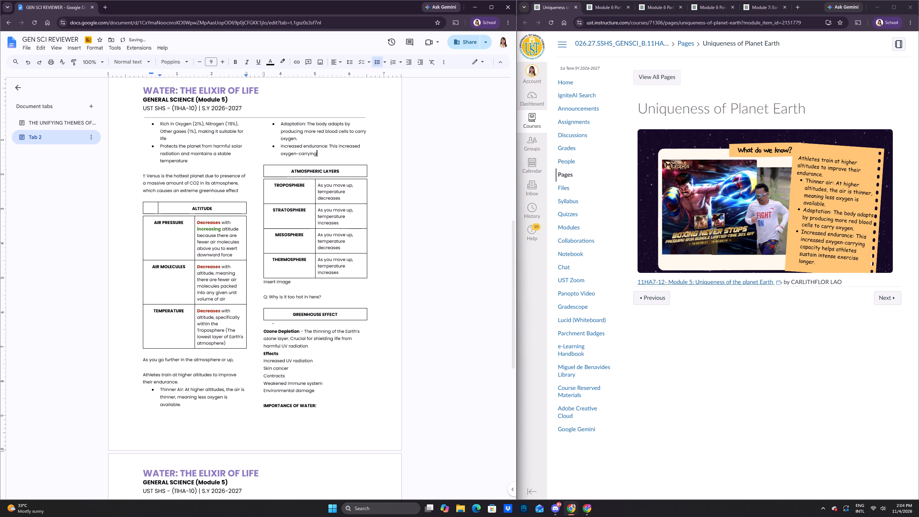
{"action": "key", "text": "space"}
{"action": "type", "text": "capacity helps athletes"}
{"action": "key", "text": "space"}
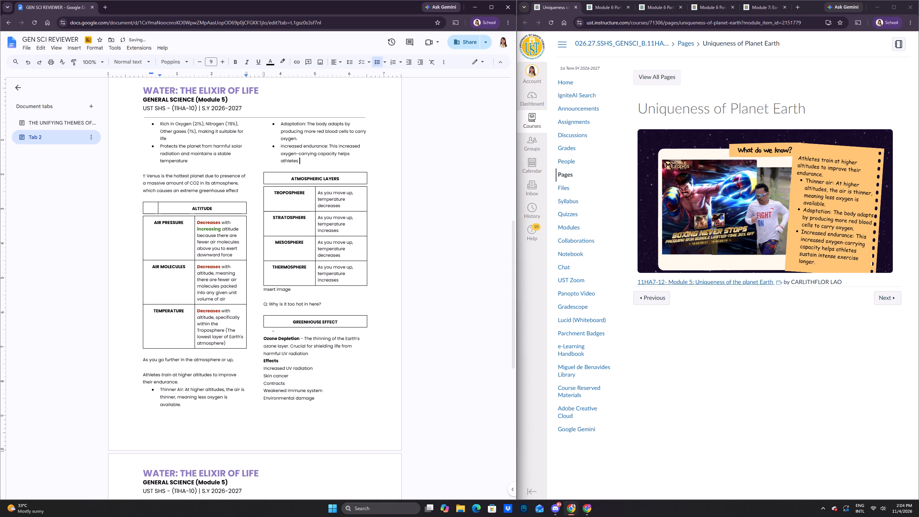
{"action": "type", "text": "ustain intense exercise longer."}
{"action": "key", "text": "Return"}
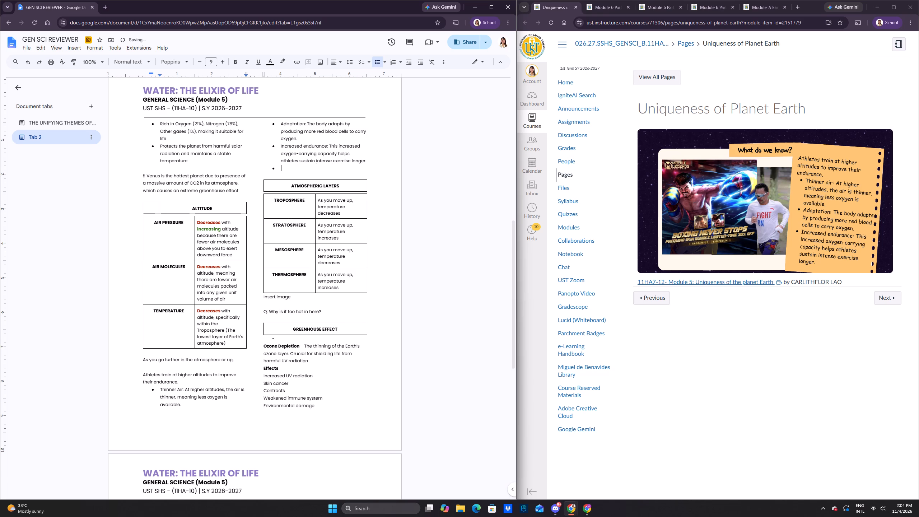
{"action": "key", "text": "BackSpace"}
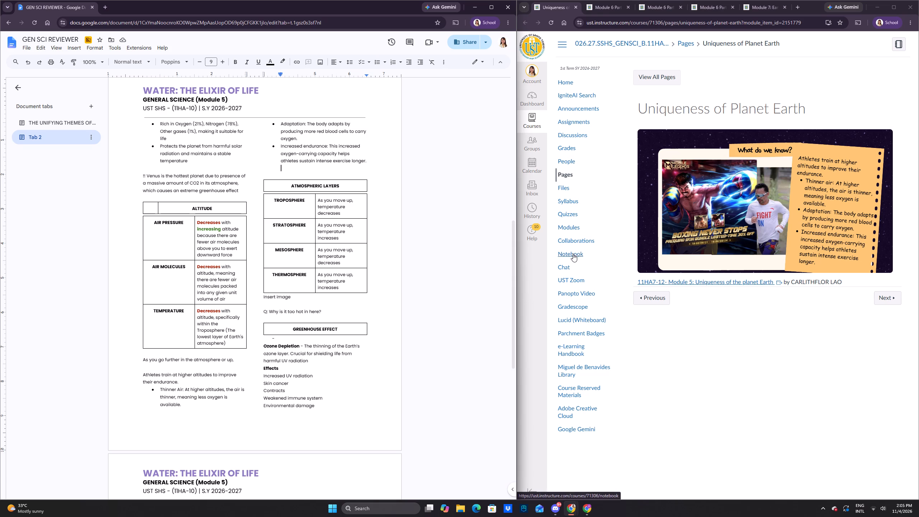
Go back to the module slide that explains altitude, air pressure, air molecules and temperature.
{"action": "left_click", "coordinate": [668, 229]}
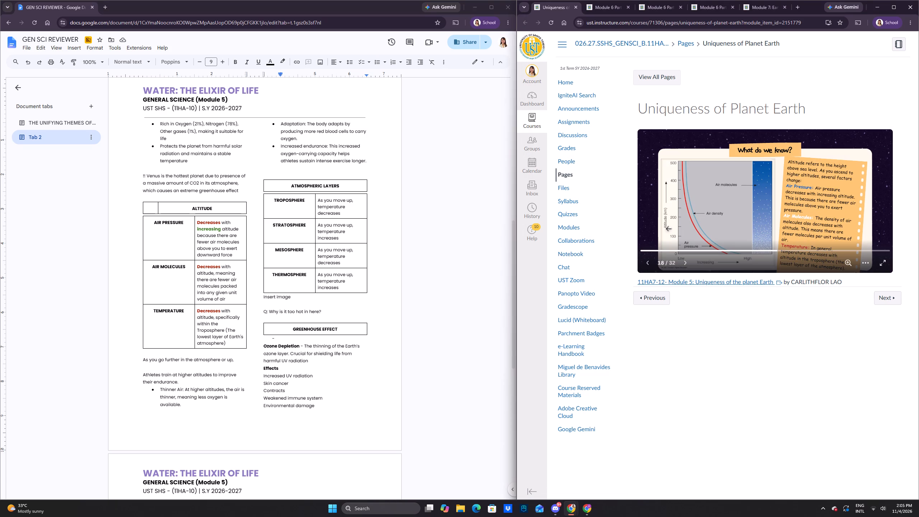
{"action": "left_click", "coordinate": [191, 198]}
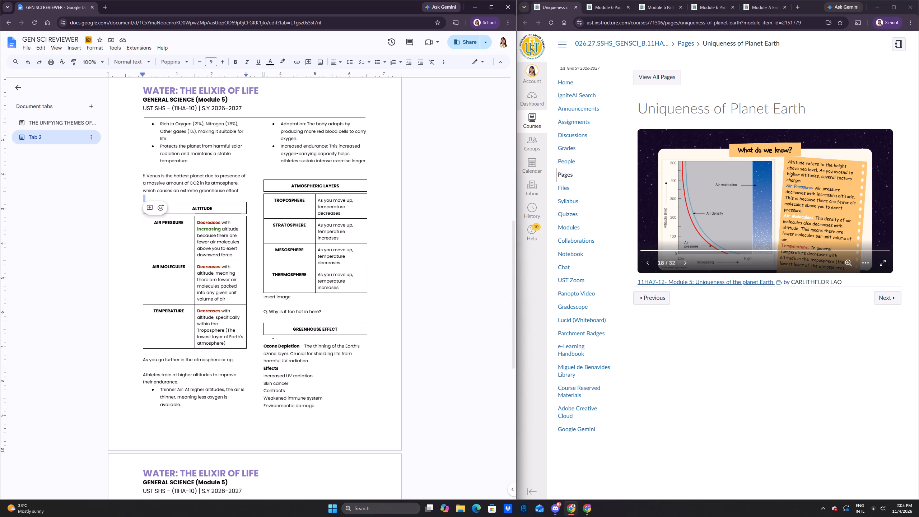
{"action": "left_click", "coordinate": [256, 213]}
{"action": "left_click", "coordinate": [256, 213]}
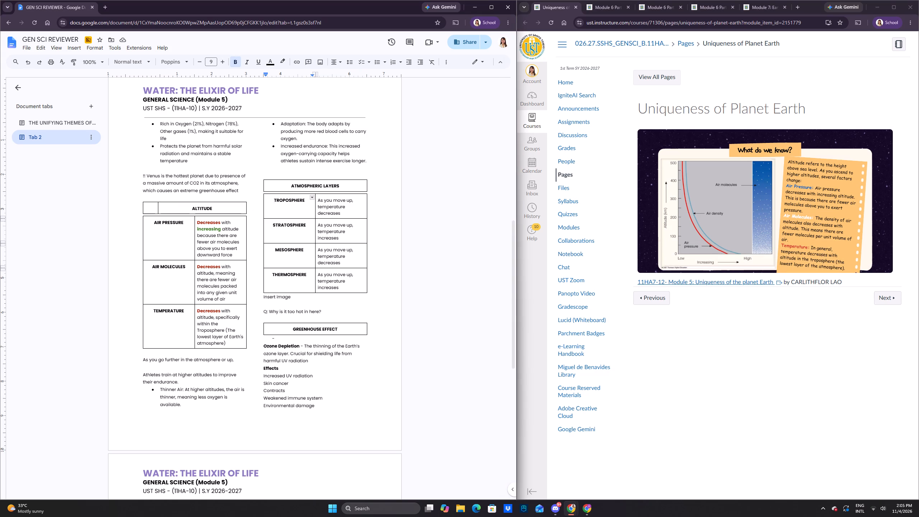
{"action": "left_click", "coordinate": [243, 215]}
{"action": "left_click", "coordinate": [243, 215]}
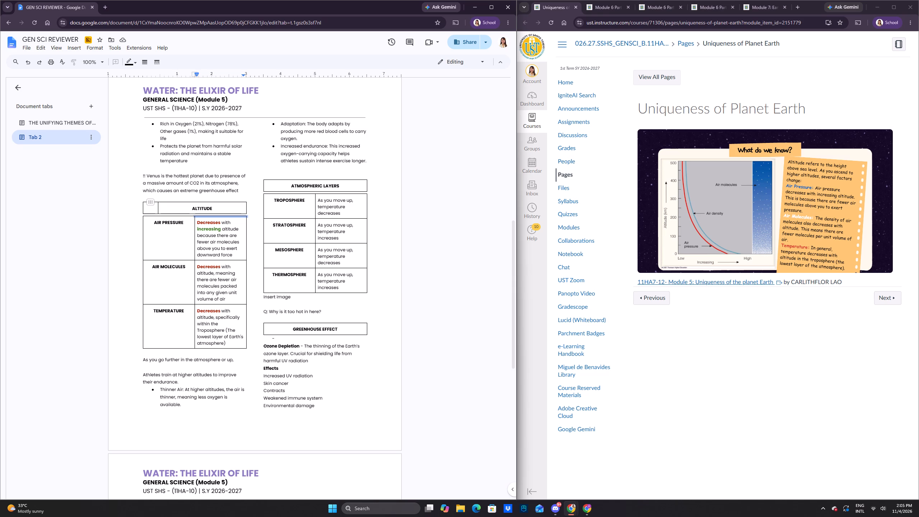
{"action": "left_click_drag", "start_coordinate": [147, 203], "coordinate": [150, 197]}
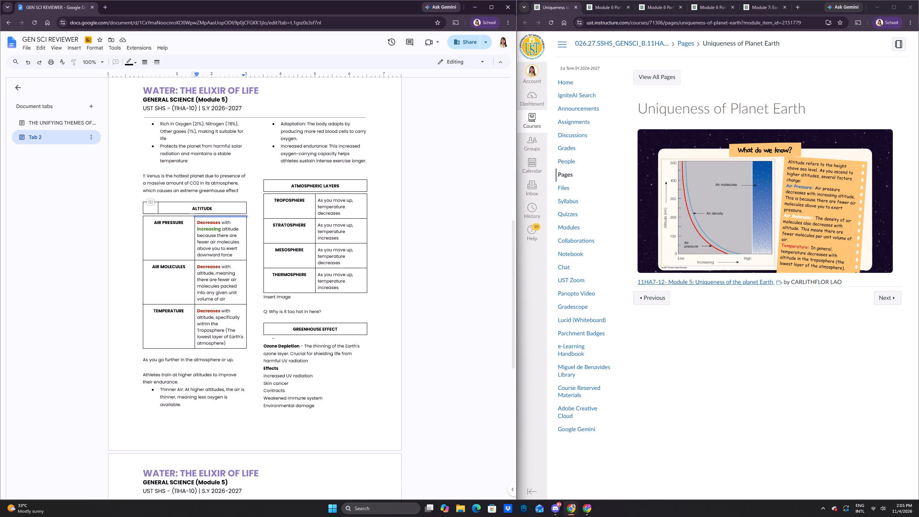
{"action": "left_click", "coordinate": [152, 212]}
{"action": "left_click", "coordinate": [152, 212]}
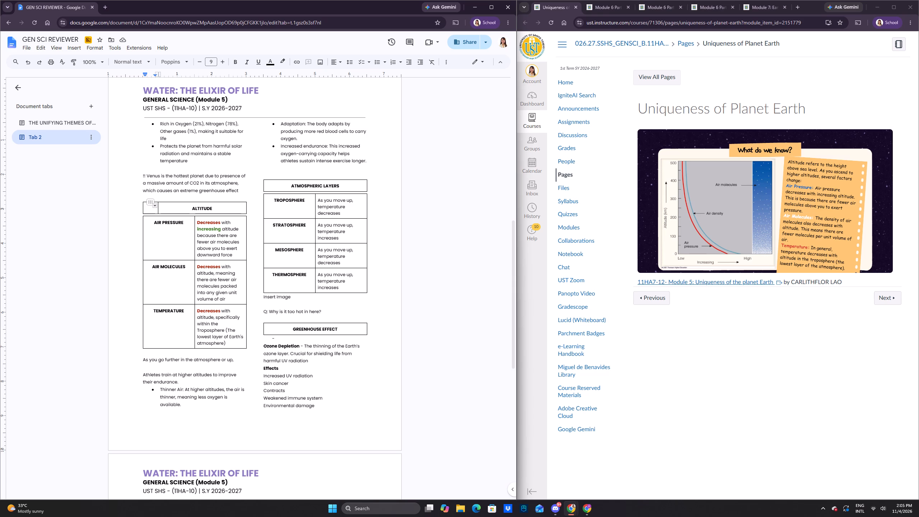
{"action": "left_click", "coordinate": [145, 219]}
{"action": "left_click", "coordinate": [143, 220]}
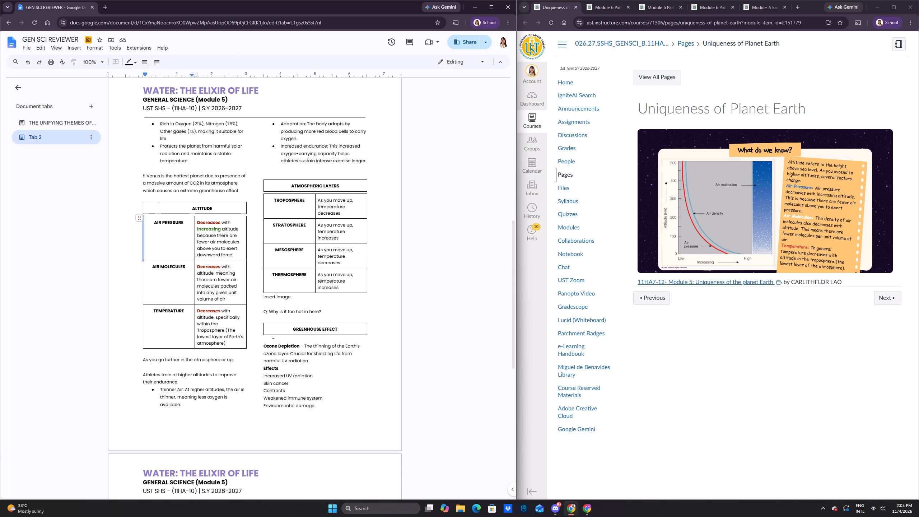
Shift the outer left border of the AIR PRESSURE table slightly.
{"action": "left_click", "coordinate": [143, 215]}
{"action": "left_click_drag", "start_coordinate": [142, 219], "coordinate": [141, 229]}
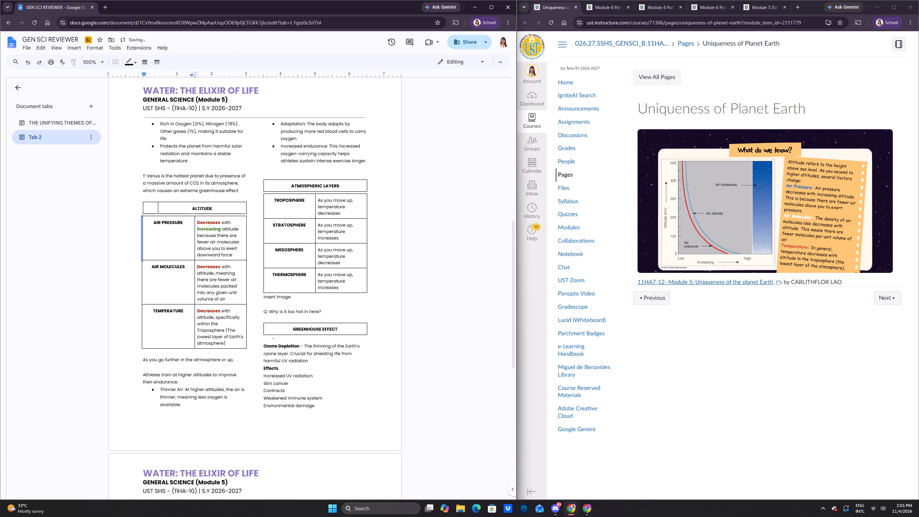
{"action": "left_click", "coordinate": [142, 219]}
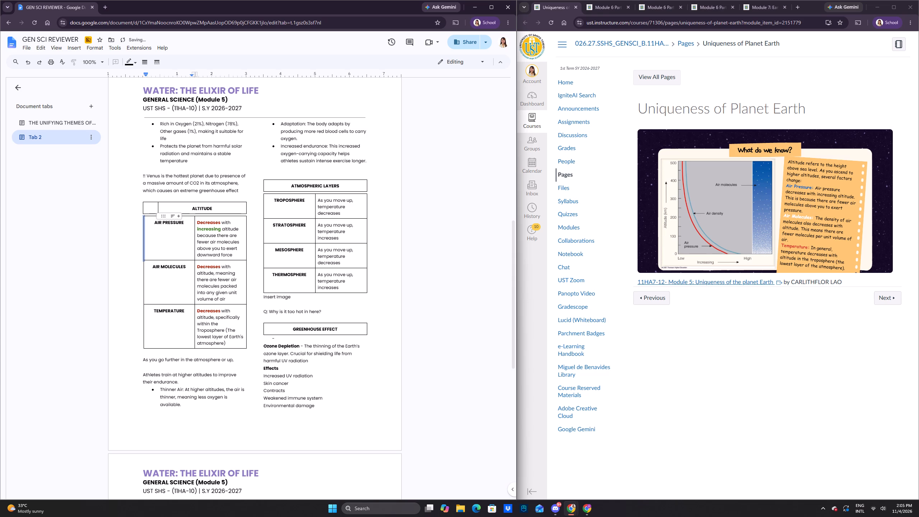
{"action": "left_click", "coordinate": [251, 215]}
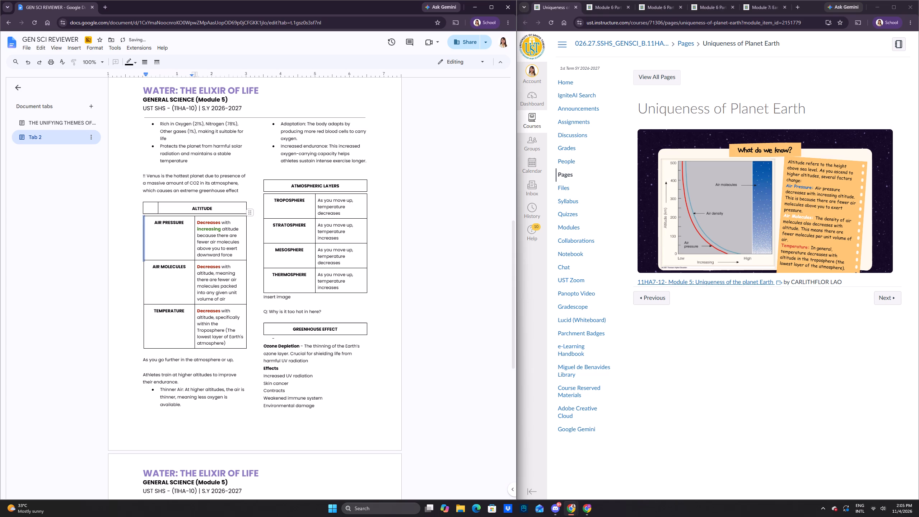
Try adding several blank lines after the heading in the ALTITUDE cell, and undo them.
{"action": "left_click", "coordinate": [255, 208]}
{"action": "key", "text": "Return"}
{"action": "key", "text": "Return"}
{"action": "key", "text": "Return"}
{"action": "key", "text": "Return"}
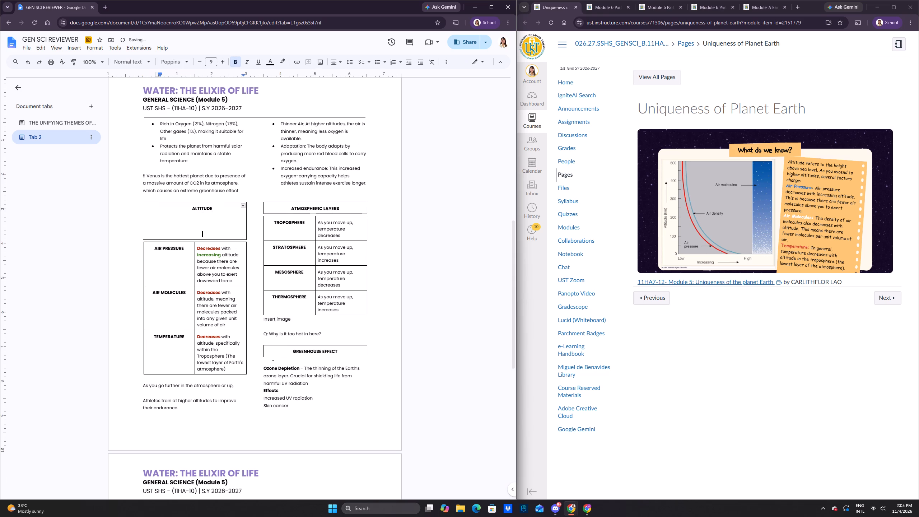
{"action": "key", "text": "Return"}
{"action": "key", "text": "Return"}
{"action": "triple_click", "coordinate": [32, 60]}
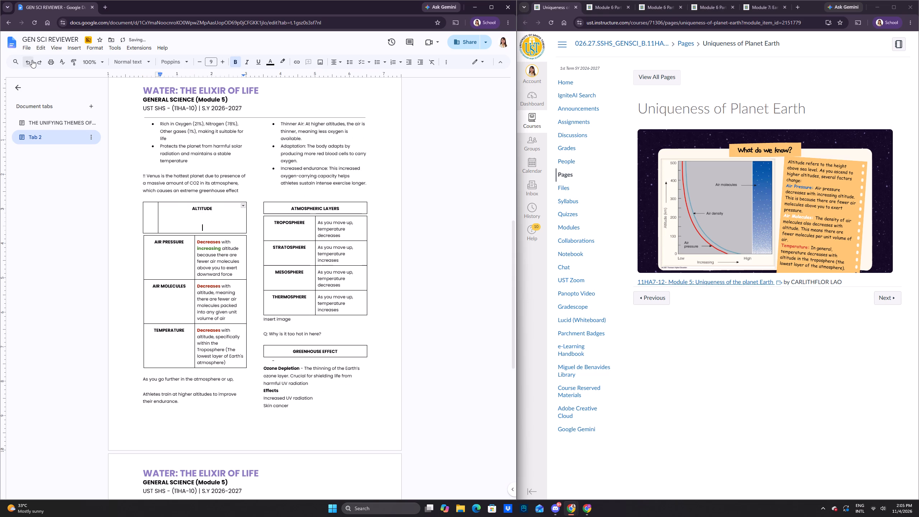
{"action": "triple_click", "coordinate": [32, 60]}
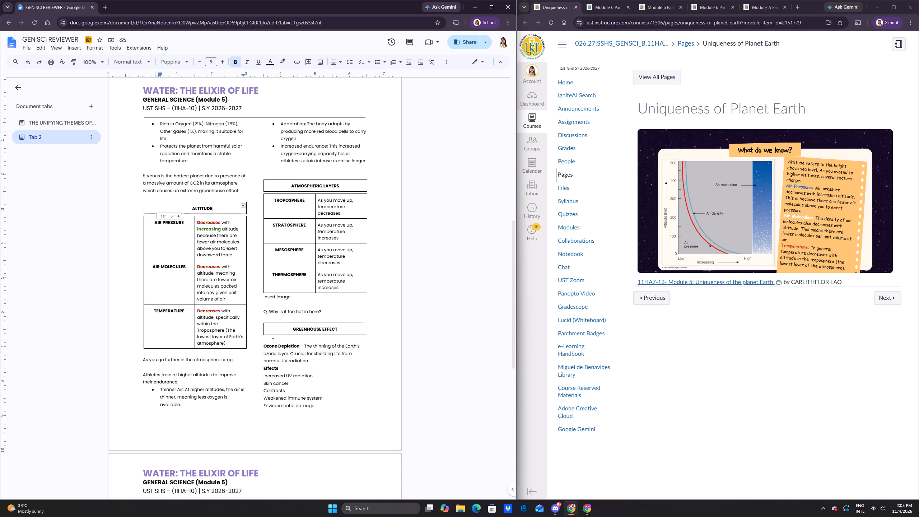
Copy the ALTITUDE heading table, delete it, and add three blank lines above the AIR PRESSURE table.
{"action": "left_click", "coordinate": [96, 65]}
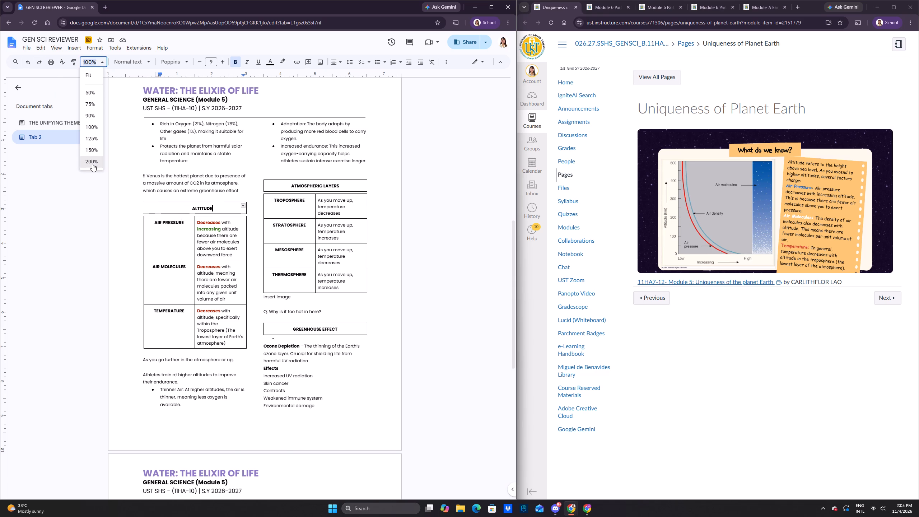
{"action": "left_click", "coordinate": [92, 164]}
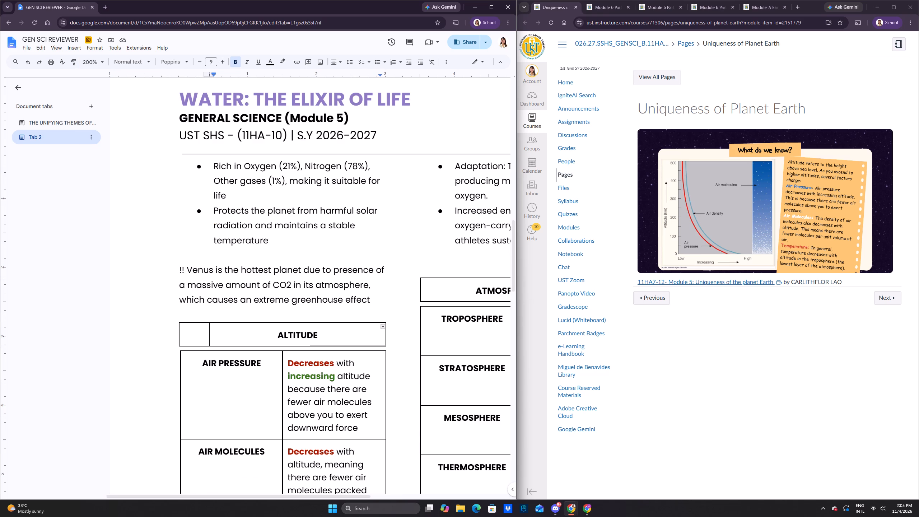
{"action": "left_click_drag", "start_coordinate": [300, 348], "coordinate": [299, 326]}
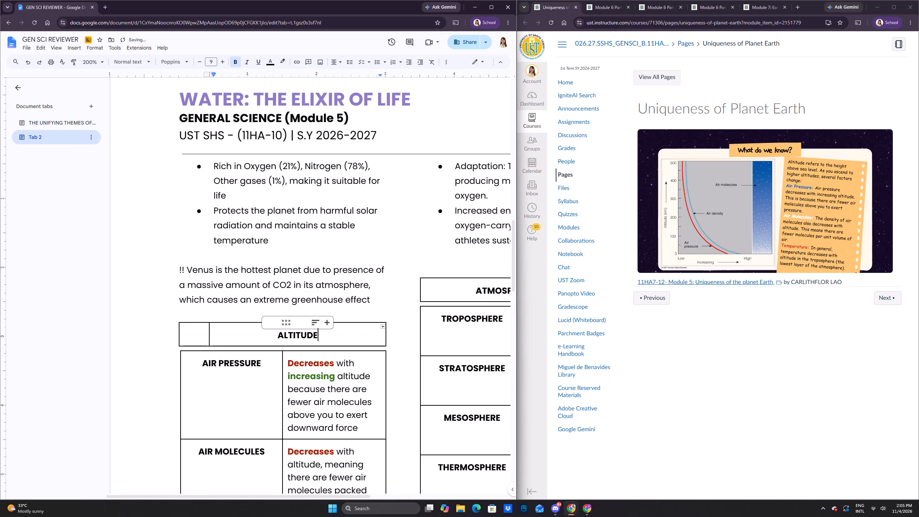
{"action": "left_click_drag", "start_coordinate": [327, 335], "coordinate": [208, 335]}
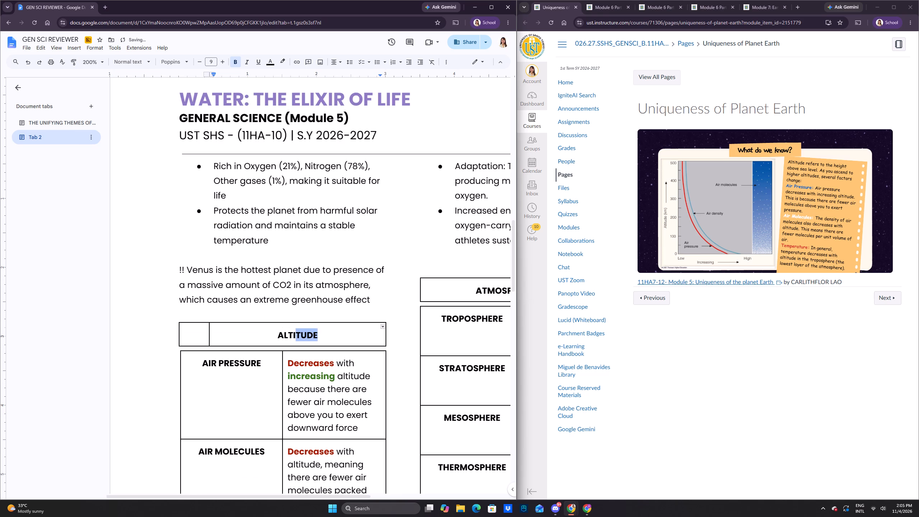
{"action": "left_click_drag", "start_coordinate": [208, 335], "coordinate": [207, 335]}
{"action": "key", "text": "ctrl+c"}
{"action": "key", "text": "BackSpace"}
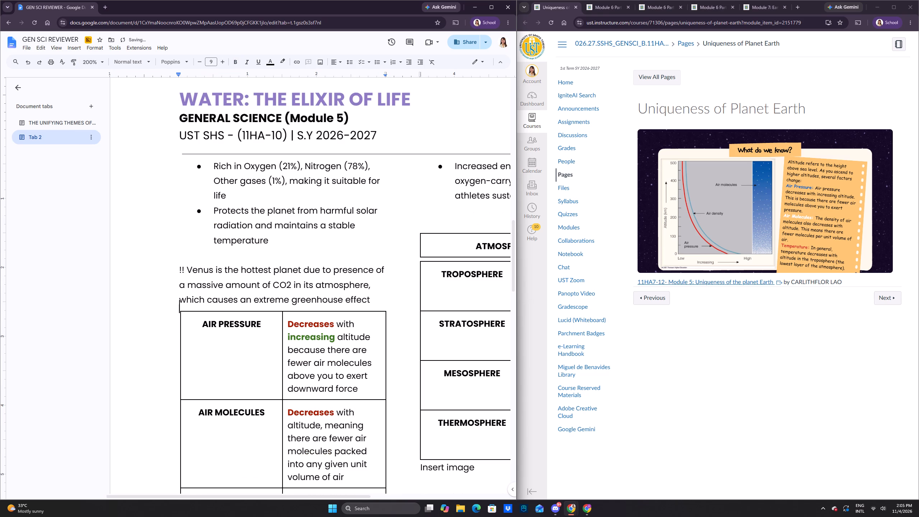
{"action": "key", "text": "Return"}
{"action": "key", "text": "Return"}
{"action": "key", "text": "Return"}
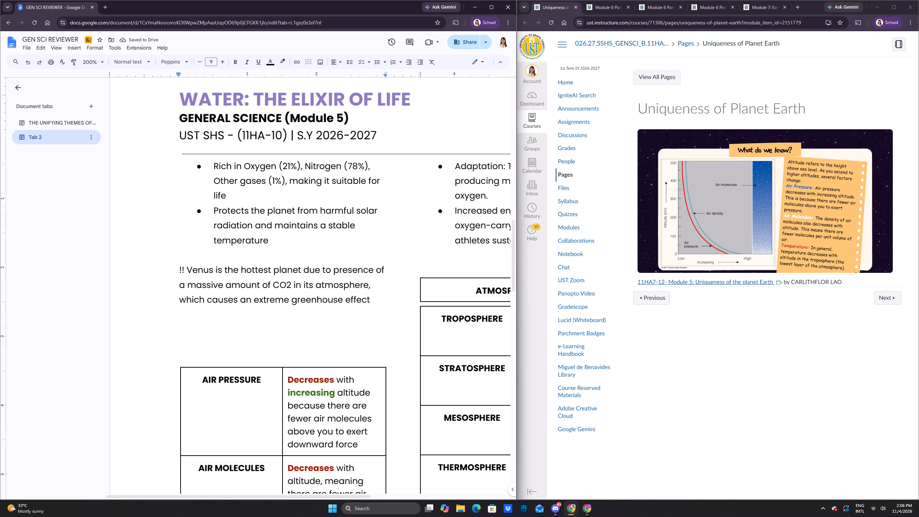
Add a dash list item above the AIR PRESSURE table reading "Refers to the height above sea level".
{"action": "type", "text": "- refers to the height av"}
{"action": "key", "text": "BackSpace"}
{"action": "type", "text": "bove seal ev"}
{"action": "key", "text": "BackSpace"}
{"action": "key", "text": "BackSpace"}
{"action": "type", "text": "kl"}
{"action": "key", "text": "BackSpace"}
{"action": "key", "text": "BackSpace"}
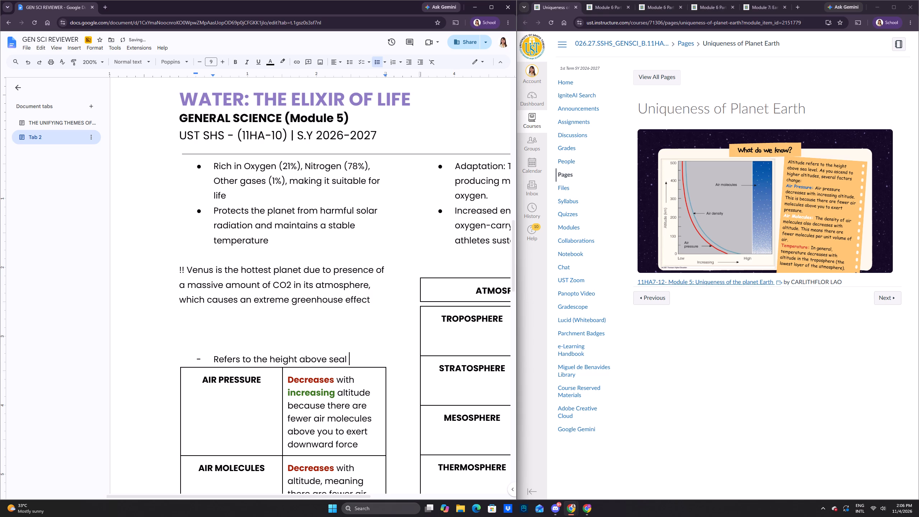
{"action": "key", "text": "BackSpace"}
{"action": "key", "text": "BackSpace"}
{"action": "key", "text": "space"}
{"action": "type", "text": "level"}
Continue the dash item with ". As you ascend higher altitudes, several factors change:" and add a plain blank line below it.
{"action": "key", "text": "period"}
{"action": "key", "text": "space"}
{"action": "type", "text": "As you ascend"}
{"action": "key", "text": "space"}
{"action": "type", "text": "higher altitudes"}
{"action": "type", "text": ", several df"}
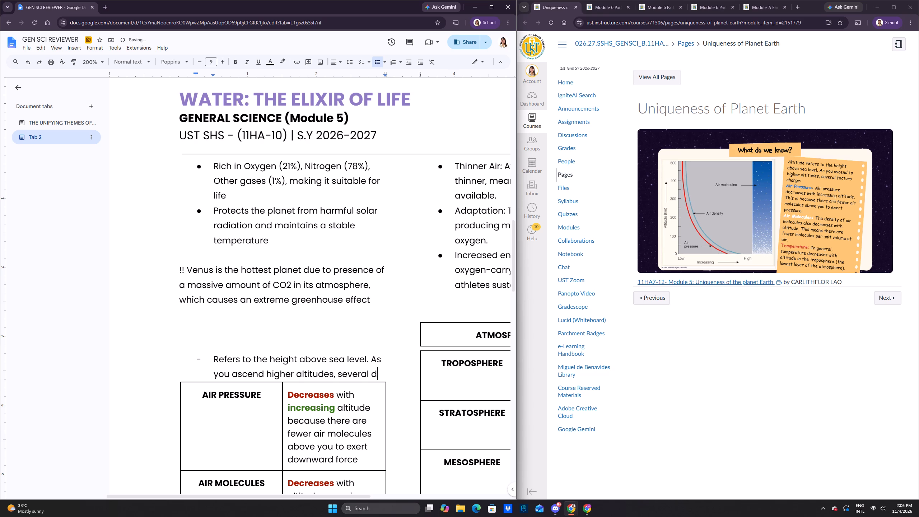
{"action": "key", "text": "BackSpace"}
{"action": "key", "text": "BackSpace"}
{"action": "type", "text": "factors change:"}
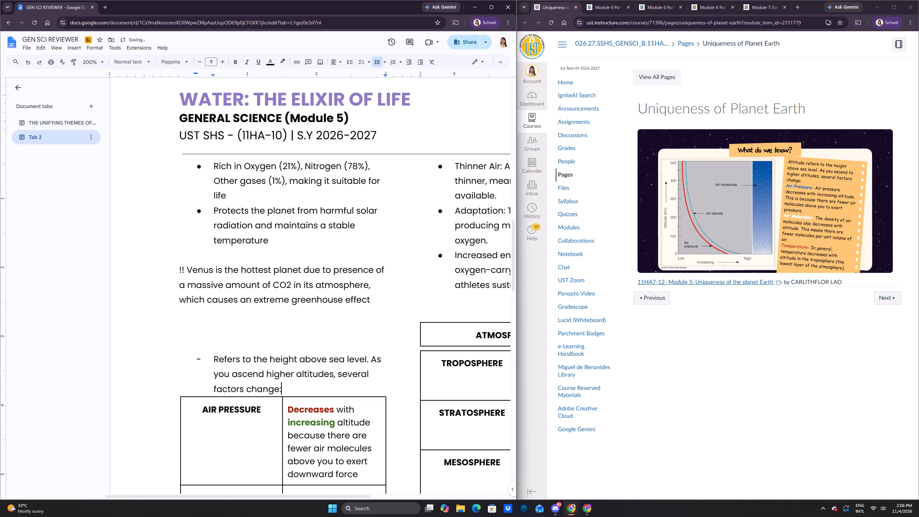
{"action": "key", "text": "space"}
{"action": "key", "text": "Return"}
{"action": "key", "text": "BackSpace"}
{"action": "key", "text": "BackSpace"}
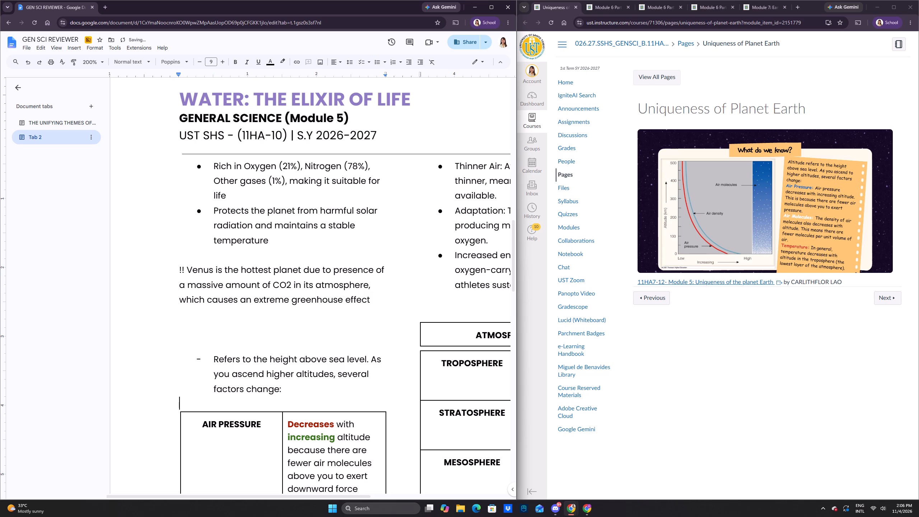
Paste the copied ALTITUDE heading table above the dash item about height above sea level.
{"action": "left_click", "coordinate": [267, 339]}
{"action": "key", "text": "ctrl+v"}
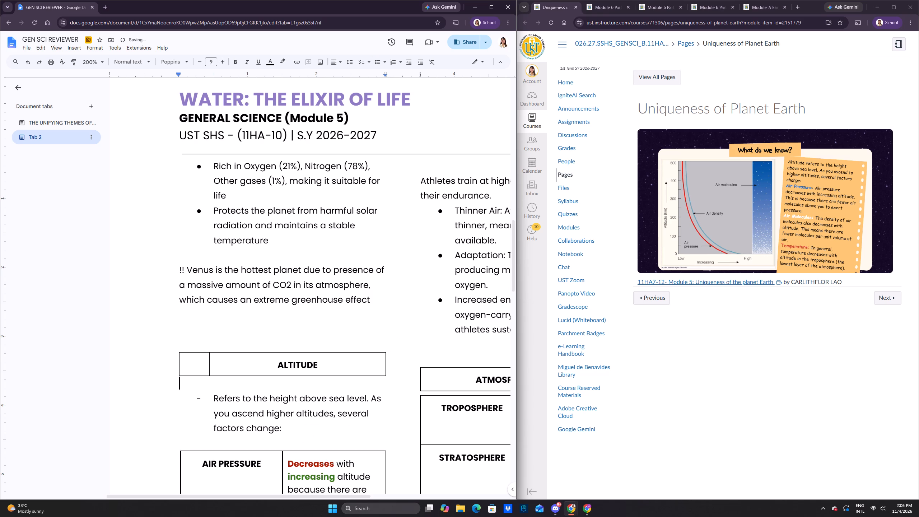
{"action": "key", "text": "BackSpace"}
Reduce the blank lines below the ALTITUDE heading table and below the dash item to font size 5.
{"action": "triple_click", "coordinate": [199, 64]}
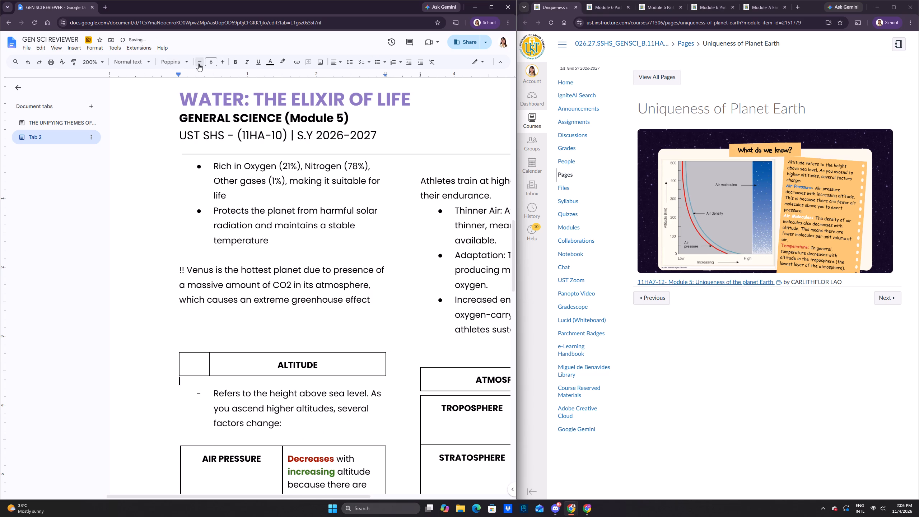
{"action": "left_click", "coordinate": [199, 64]}
{"action": "left_click", "coordinate": [319, 432]}
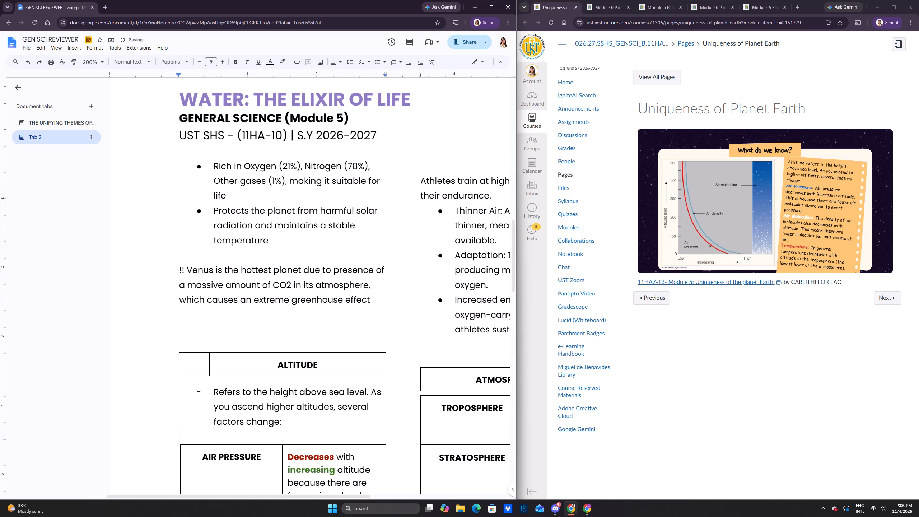
{"action": "triple_click", "coordinate": [196, 62]}
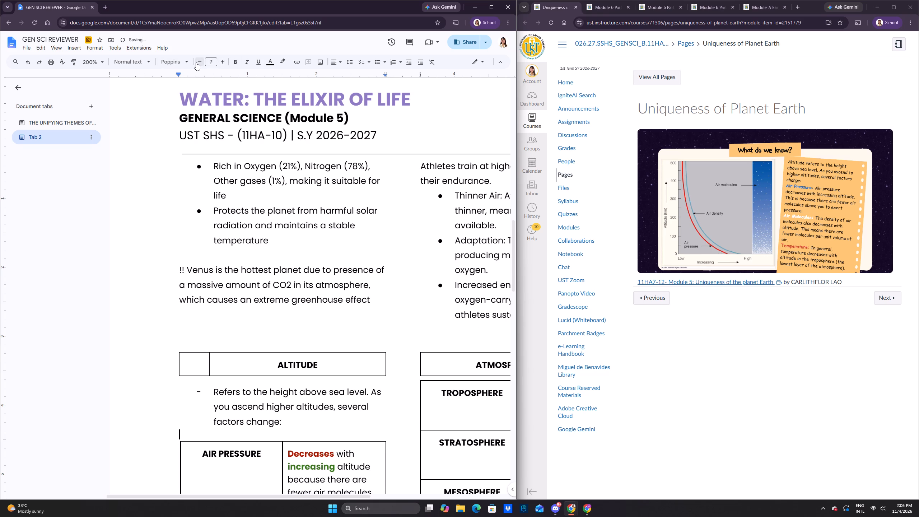
{"action": "left_click", "coordinate": [196, 62]}
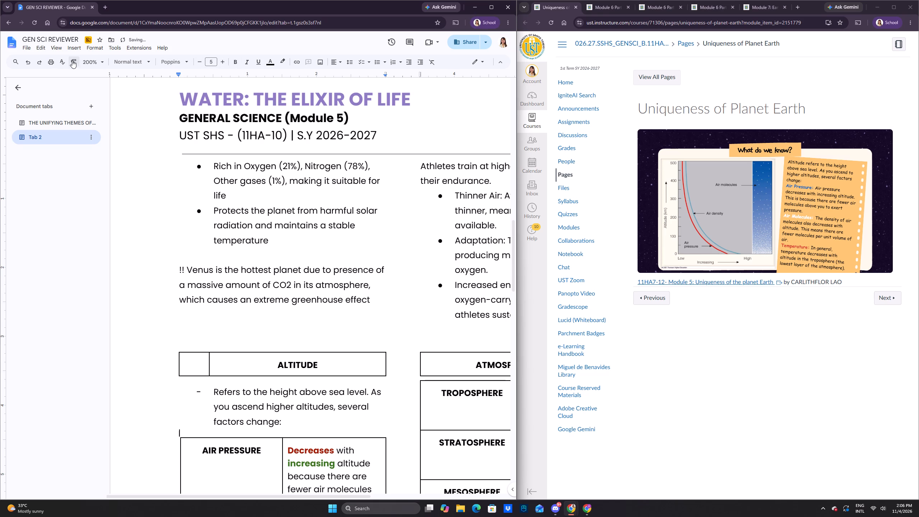
Continue the sentence "As you go further in the atmosphere or up," with "air pressure, air molecules, and temperatu".
{"action": "left_click", "coordinate": [88, 62]}
{"action": "left_click", "coordinate": [97, 127]}
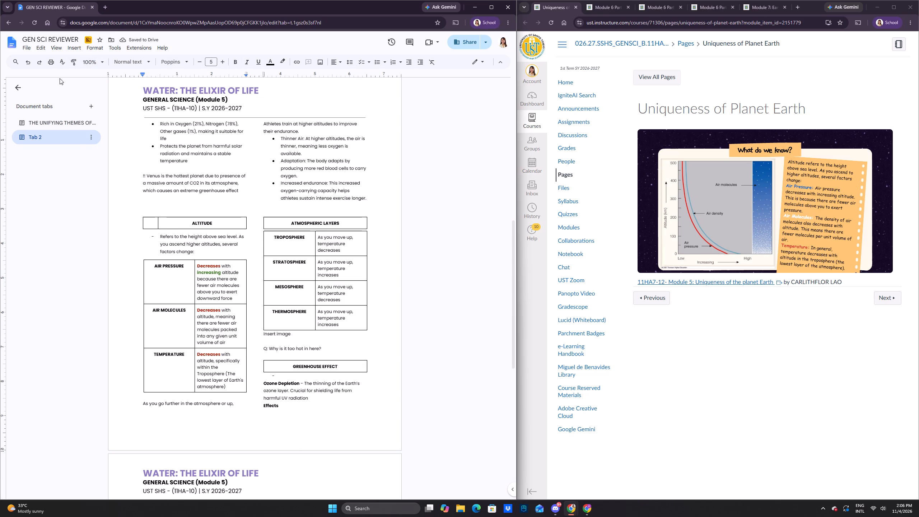
{"action": "left_click", "coordinate": [83, 60]}
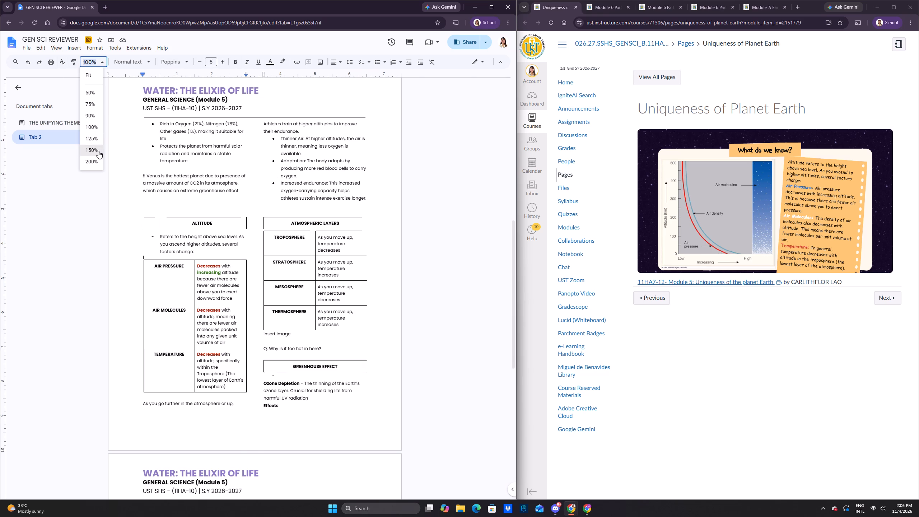
{"action": "left_click", "coordinate": [98, 151]}
{"action": "scroll", "coordinate": [237, 230], "scroll_direction": "down", "scroll_amount": 6}
{"action": "scroll", "coordinate": [303, 298], "scroll_direction": "up", "scroll_amount": 2}
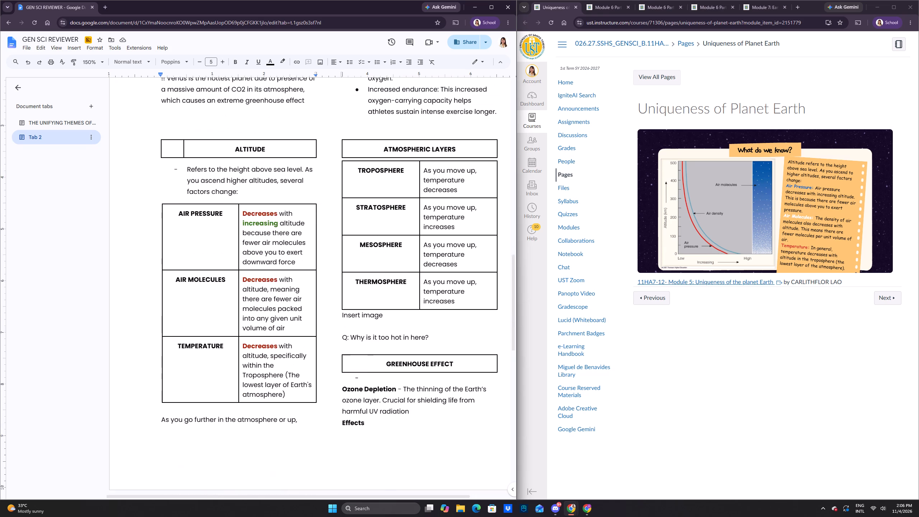
{"action": "scroll", "coordinate": [304, 298], "scroll_direction": "up", "scroll_amount": 1}
{"action": "left_click_drag", "start_coordinate": [369, 498], "coordinate": [405, 503]}
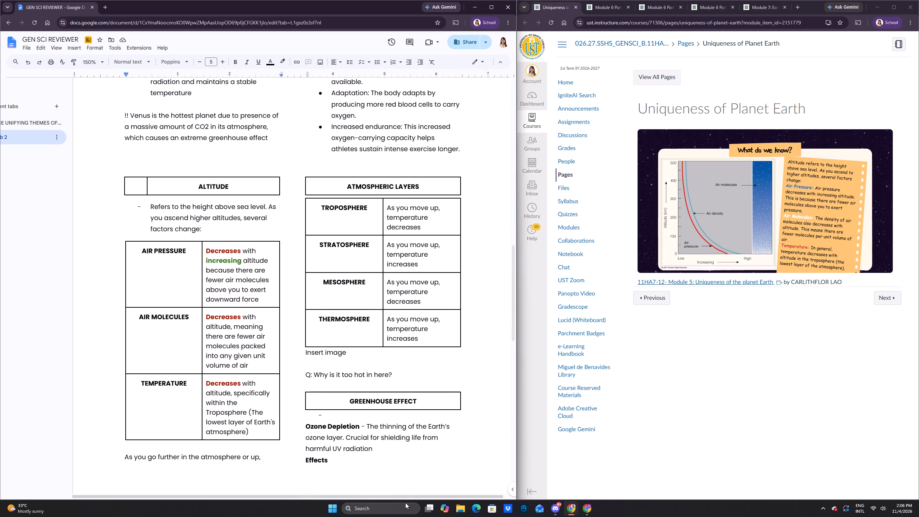
{"action": "left_click_drag", "start_coordinate": [405, 503], "coordinate": [411, 502]}
{"action": "left_click", "coordinate": [257, 456]}
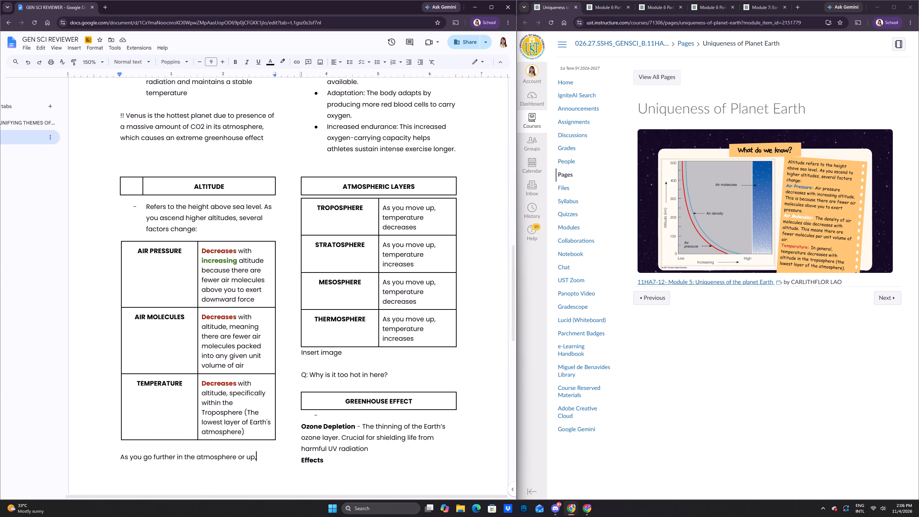
{"action": "scroll", "coordinate": [271, 398], "scroll_direction": "down", "scroll_amount": 4}
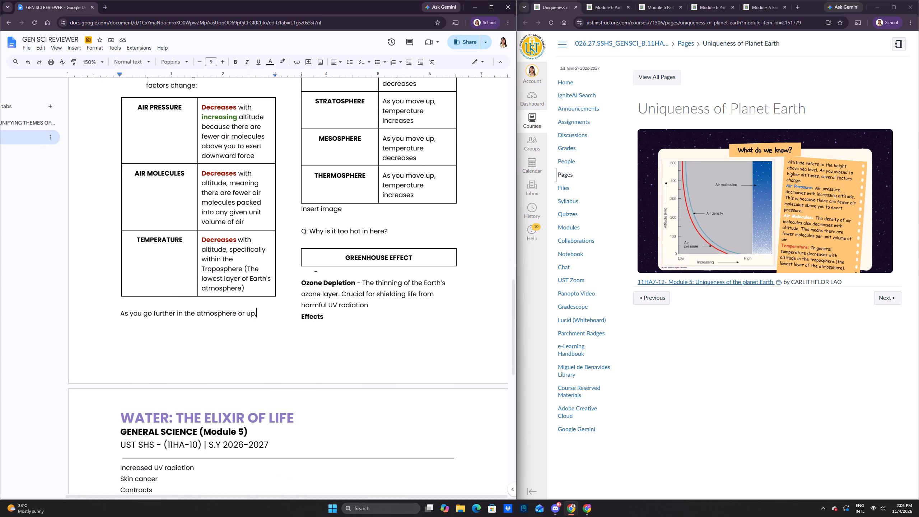
{"action": "key", "text": "space"}
{"action": "type", "text": "air pressure"}
{"action": "key", "text": "space"}
{"action": "key", "text": "BackSpace"}
{"action": "type", "text": ","}
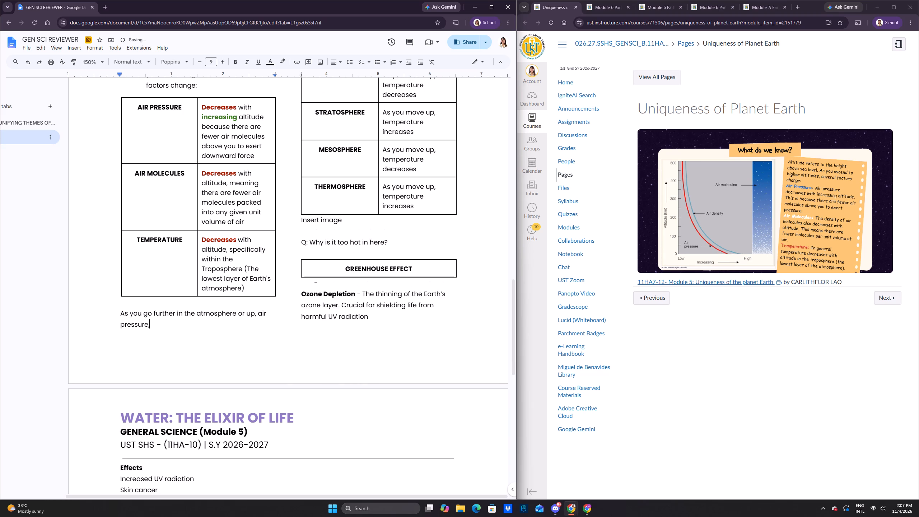
{"action": "key", "text": "space"}
{"action": "type", "text": "air molecules, and temperatu"}
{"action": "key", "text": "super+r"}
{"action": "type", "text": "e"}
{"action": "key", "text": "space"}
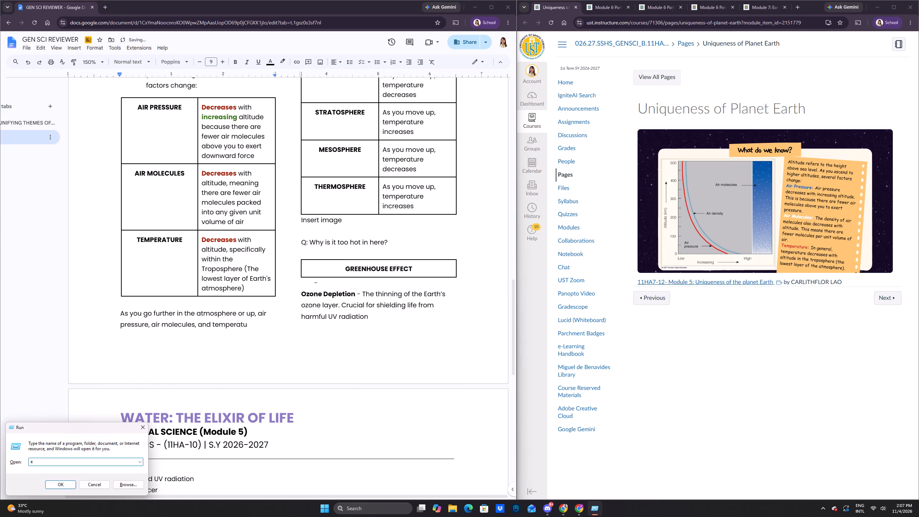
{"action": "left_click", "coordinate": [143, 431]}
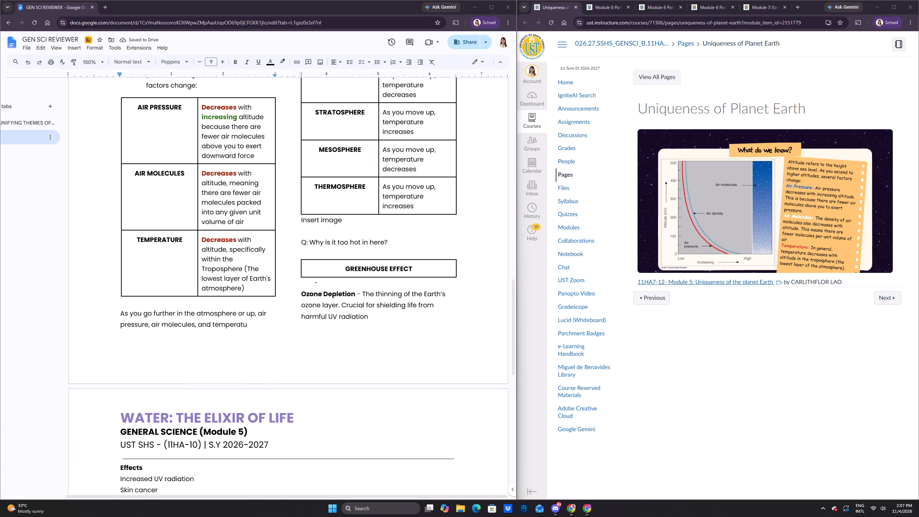
Finish the sentence below the altitude table so that it ends with "temperature decreases.".
{"action": "left_click", "coordinate": [252, 329]}
{"action": "key", "text": "BackSpace"}
{"action": "type", "text": "re"}
{"action": "key", "text": "space"}
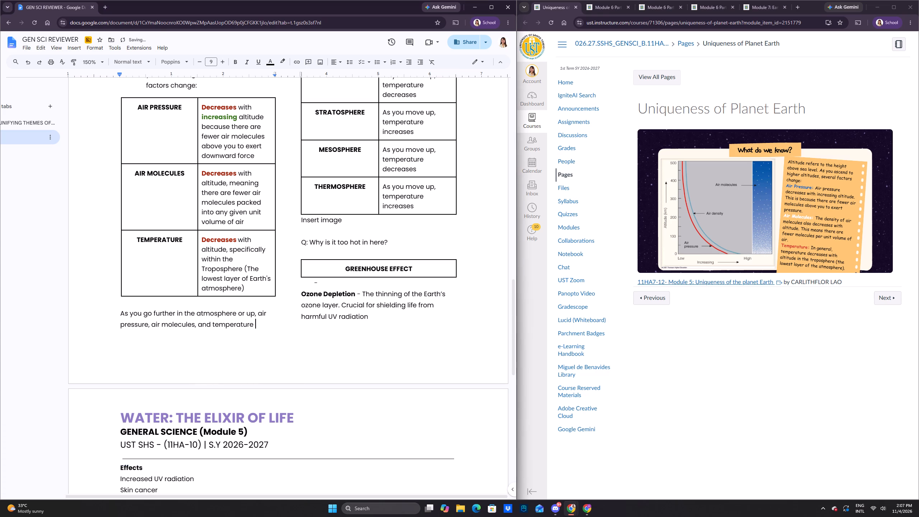
{"action": "type", "text": "decreases"}
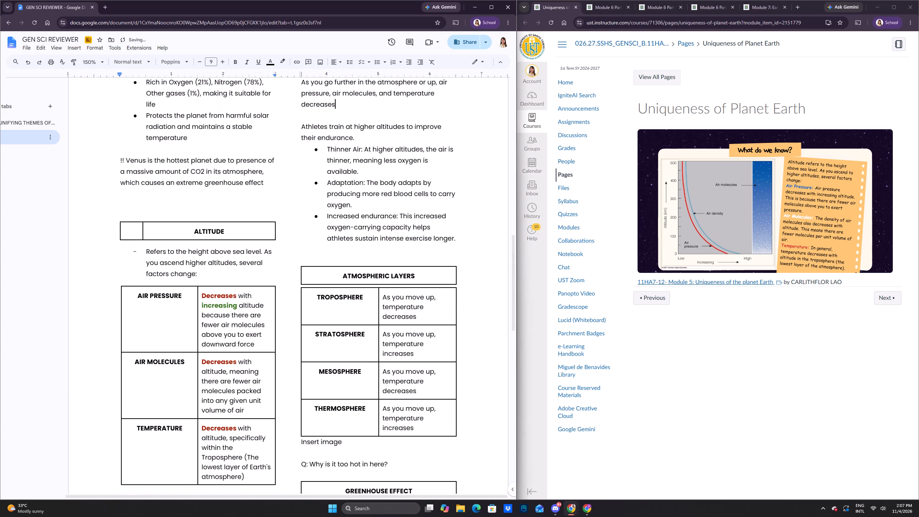
{"action": "key", "text": "period"}
Set the reviewer document's zoom to 100%.
{"action": "left_click", "coordinate": [95, 61]}
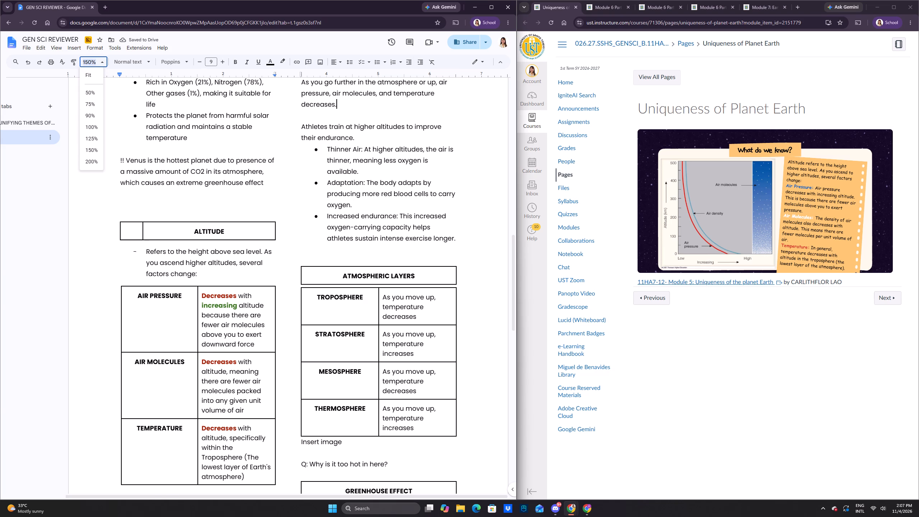
{"action": "left_click", "coordinate": [93, 129]}
{"action": "scroll", "coordinate": [300, 163], "scroll_direction": "up", "scroll_amount": 4}
{"action": "scroll", "coordinate": [316, 283], "scroll_direction": "down", "scroll_amount": 2}
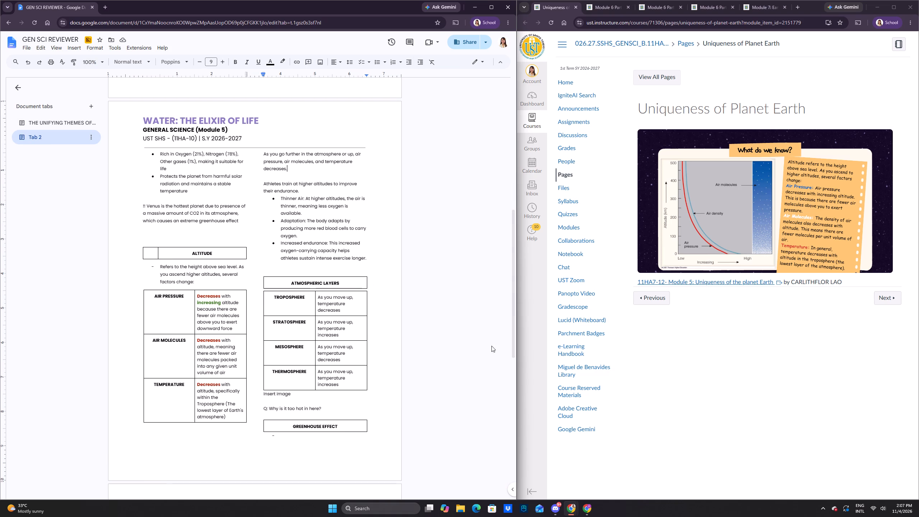
Arrange the reviewer document and the module page side by side, with the document window slightly wider than half the screen.
{"action": "left_click", "coordinate": [491, 4]}
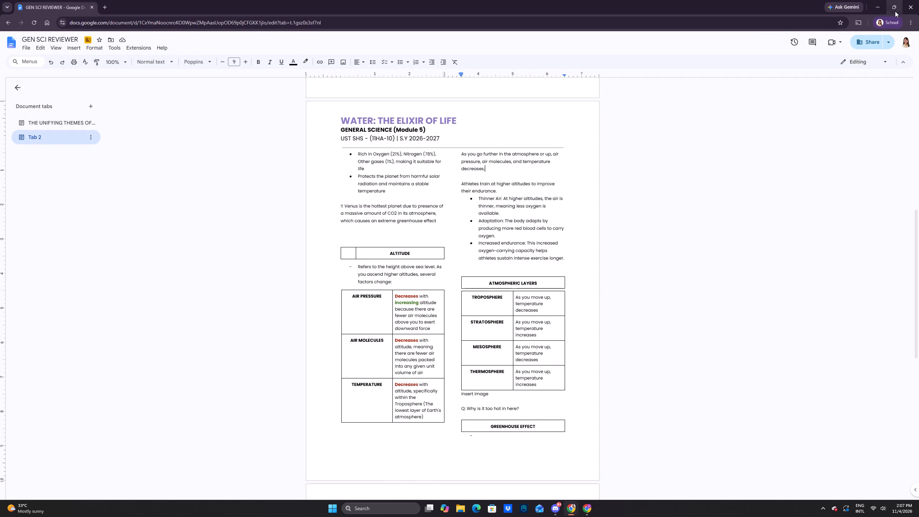
{"action": "left_click", "coordinate": [801, 33]}
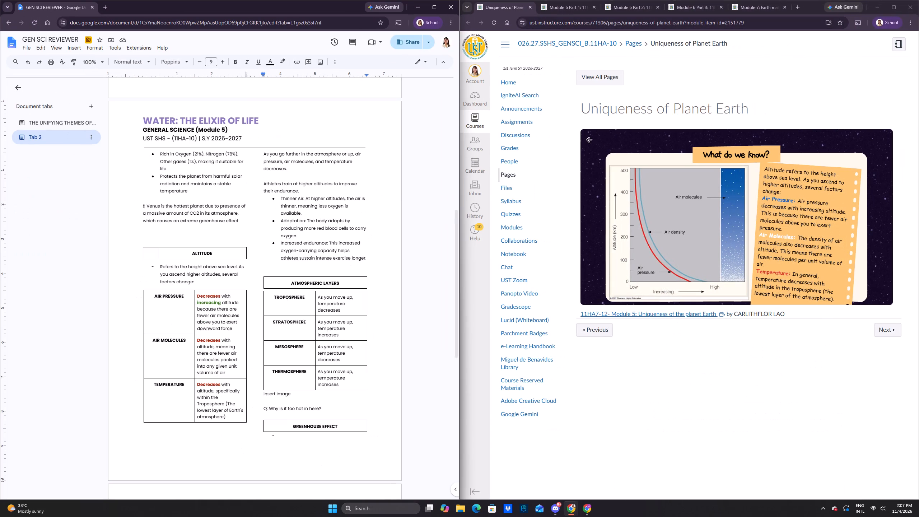
{"action": "left_click_drag", "start_coordinate": [460, 155], "coordinate": [476, 161]}
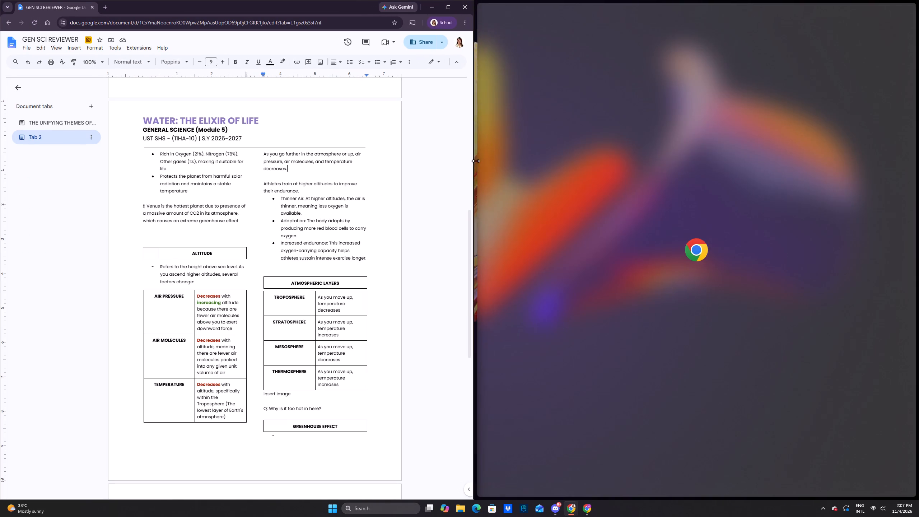
{"action": "left_click_drag", "start_coordinate": [476, 161], "coordinate": [481, 162]}
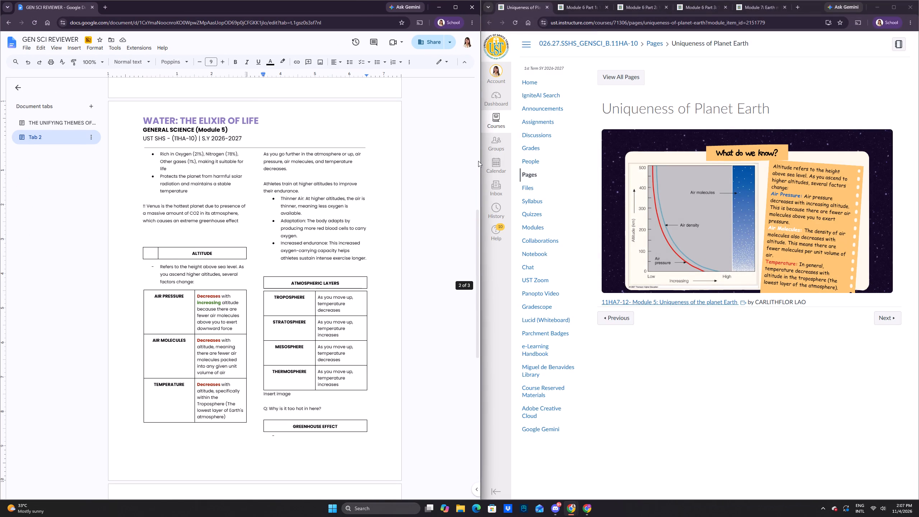
{"action": "left_click_drag", "start_coordinate": [481, 161], "coordinate": [487, 163]}
Delete the extra blank space between the Venus note and the ALTITUDE heading table.
{"action": "left_click", "coordinate": [328, 170]}
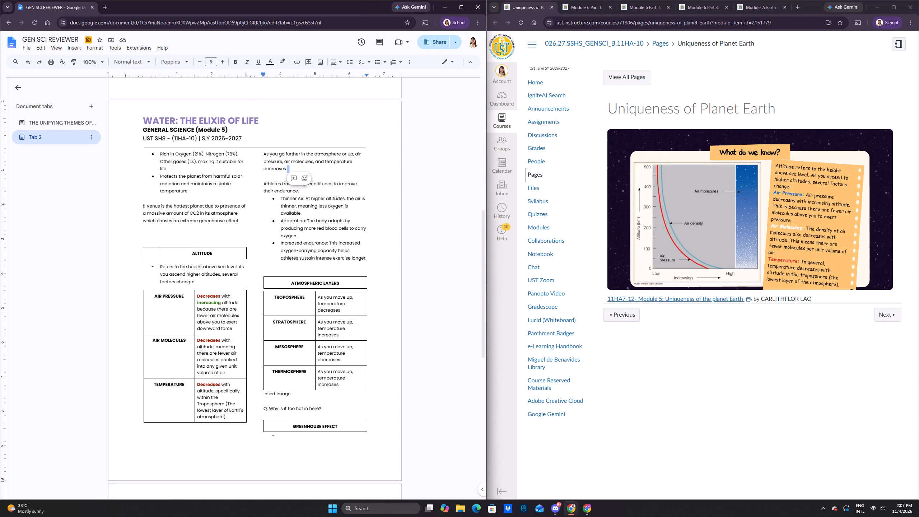
{"action": "left_click", "coordinate": [328, 175]}
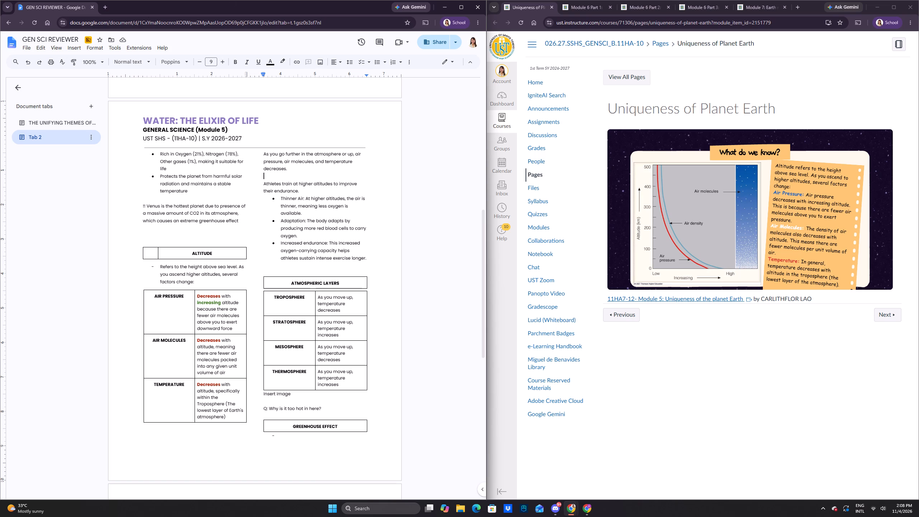
{"action": "left_click", "coordinate": [184, 238]}
{"action": "key", "text": "BackSpace"}
{"action": "key", "text": "BackSpace"}
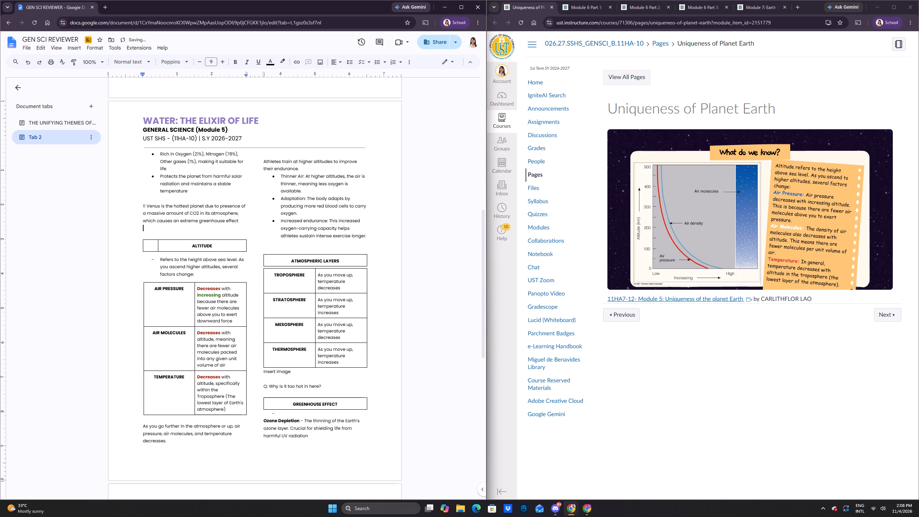
Reword the start of the sentence below the altitude table to "As you go further up in the atmosphere, air pressure".
{"action": "scroll", "coordinate": [245, 246], "scroll_direction": "down", "scroll_amount": 4}
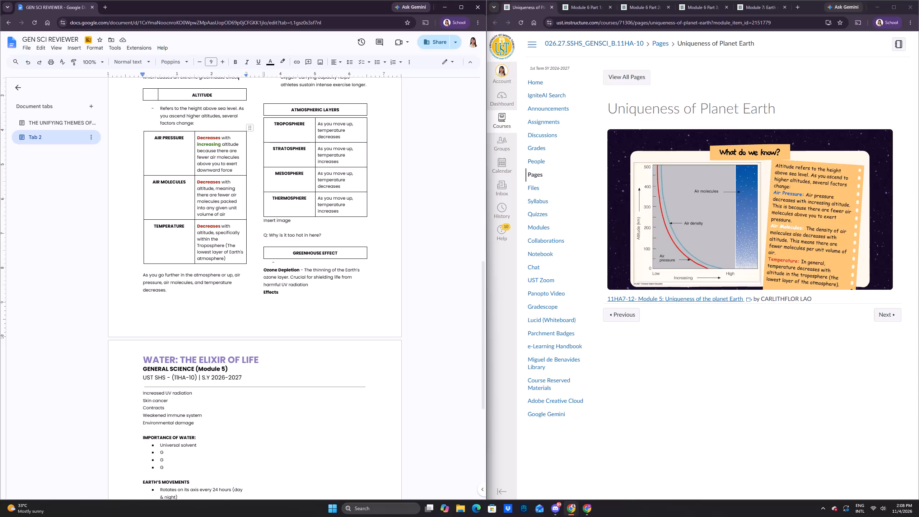
{"action": "left_click", "coordinate": [199, 295]}
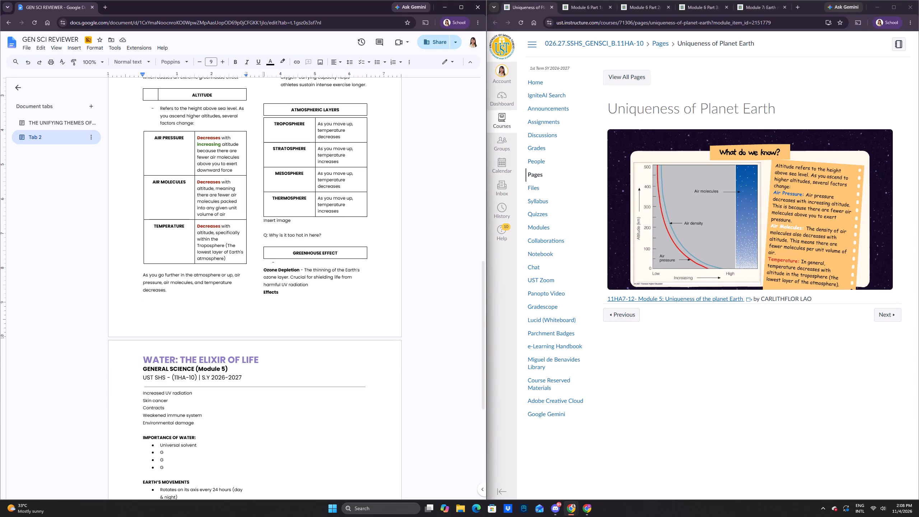
{"action": "double_click", "coordinate": [183, 276]}
{"action": "key", "text": "BackSpace"}
{"action": "type", "text": "up in"}
{"action": "double_click", "coordinate": [235, 274]}
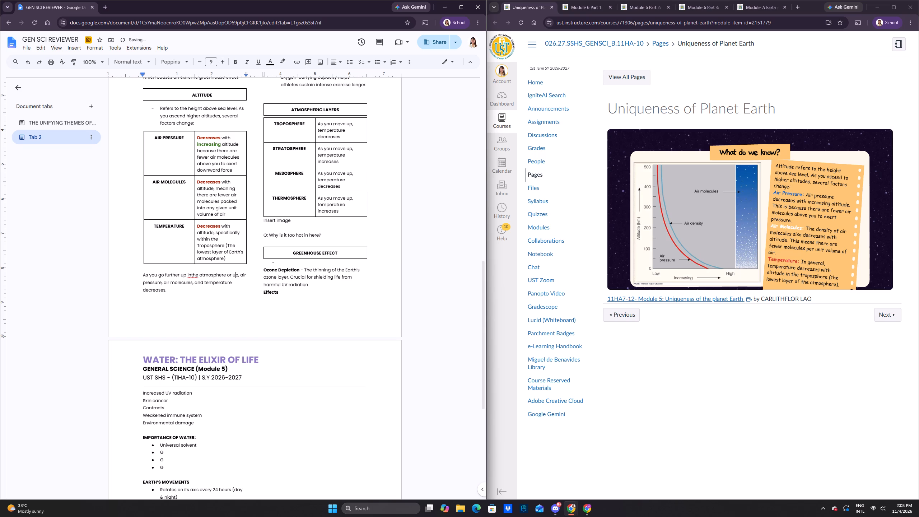
{"action": "key", "text": "BackSpace"}
{"action": "key", "text": "BackSpace"}
{"action": "key", "text": "BackSpace"}
{"action": "key", "text": "BackSpace"}
{"action": "left_click", "coordinate": [226, 284]}
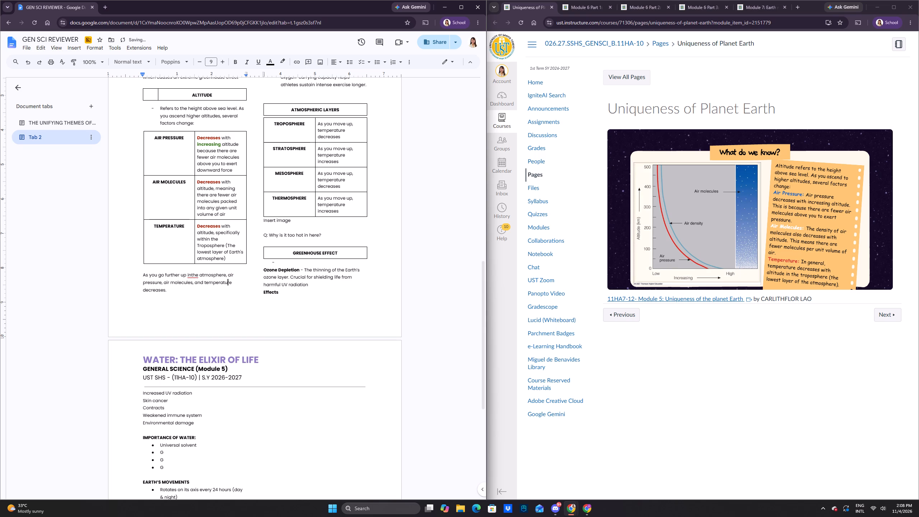
{"action": "left_click", "coordinate": [190, 274]}
{"action": "left_click", "coordinate": [193, 266]}
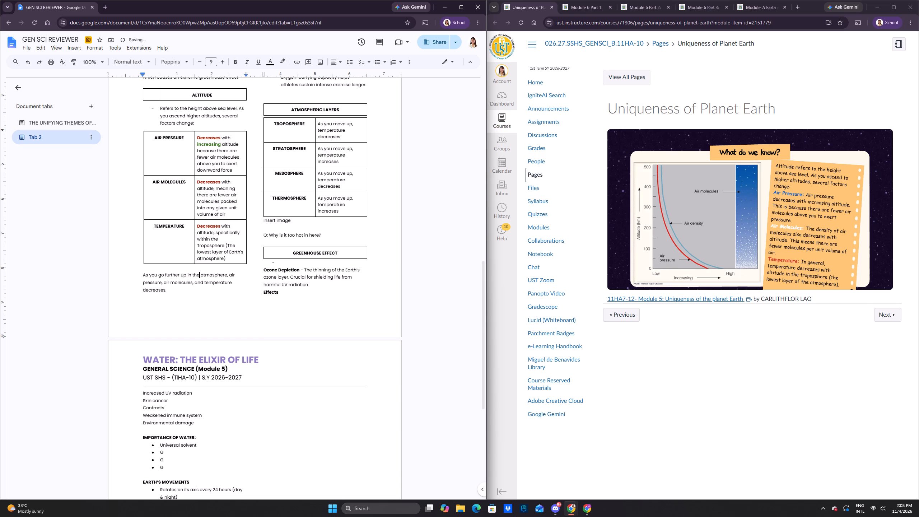
{"action": "left_click", "coordinate": [199, 292]}
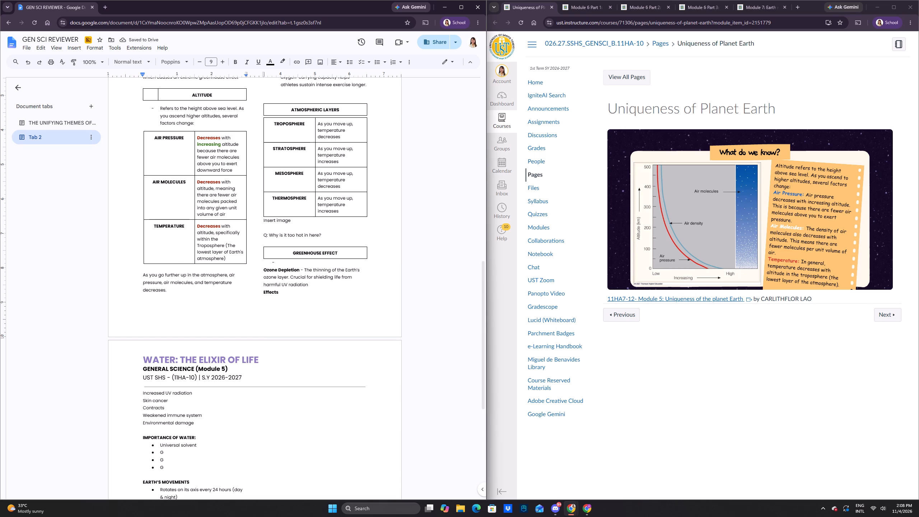
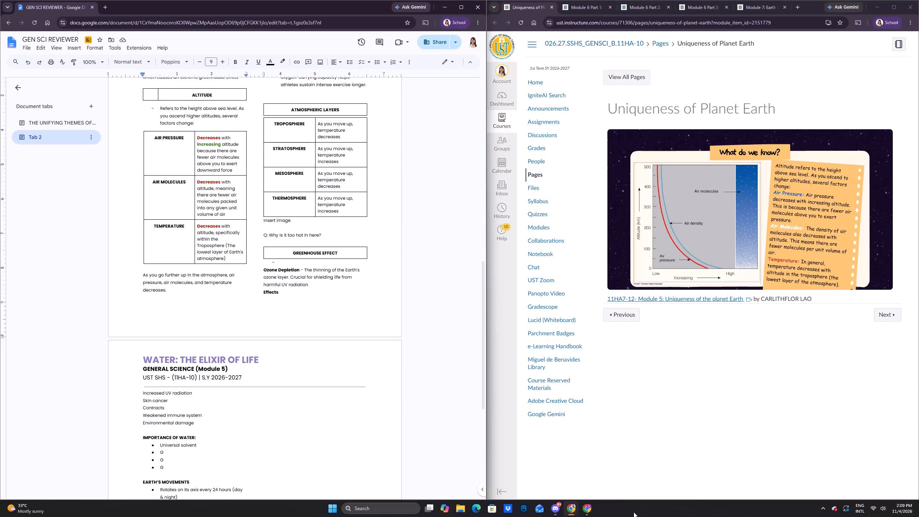
Switch to the Spotify window, adjust the playback volume, and return to the reviewer document and module page.
{"action": "left_click", "coordinate": [584, 504]}
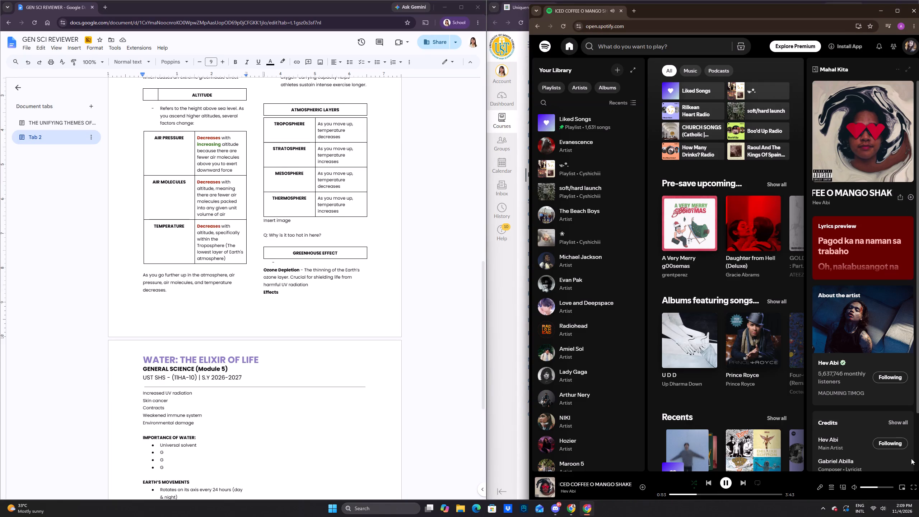
{"action": "left_click", "coordinate": [879, 488]}
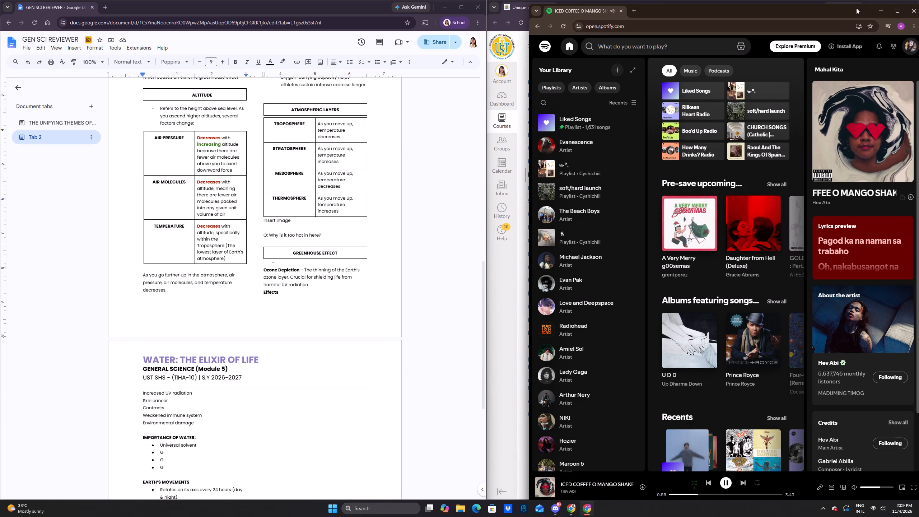
{"action": "left_click", "coordinate": [878, 8]}
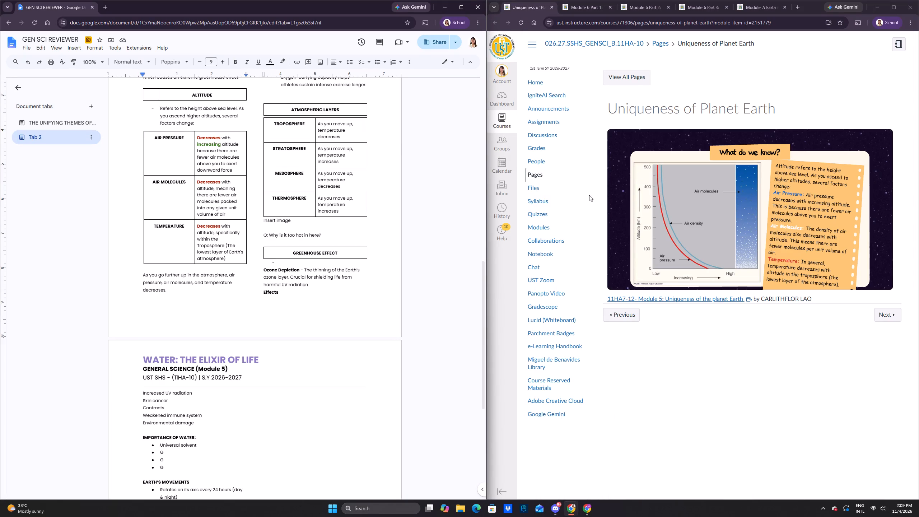
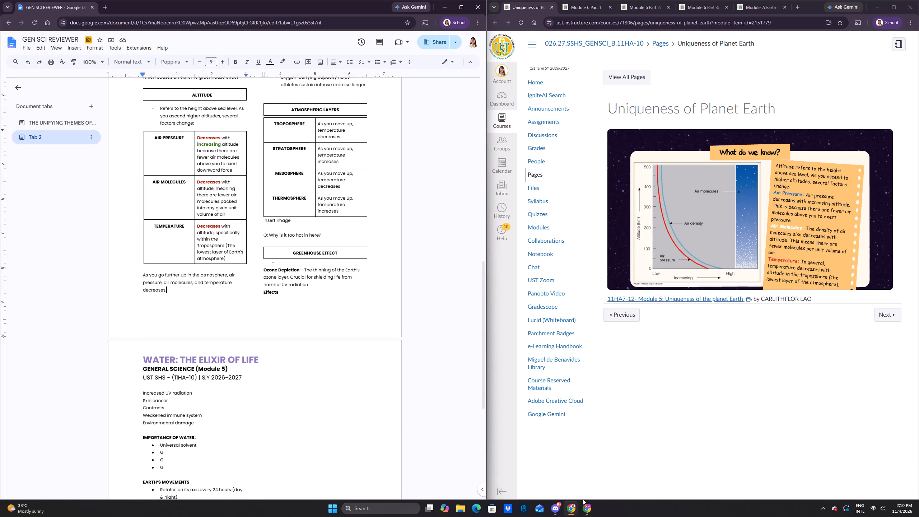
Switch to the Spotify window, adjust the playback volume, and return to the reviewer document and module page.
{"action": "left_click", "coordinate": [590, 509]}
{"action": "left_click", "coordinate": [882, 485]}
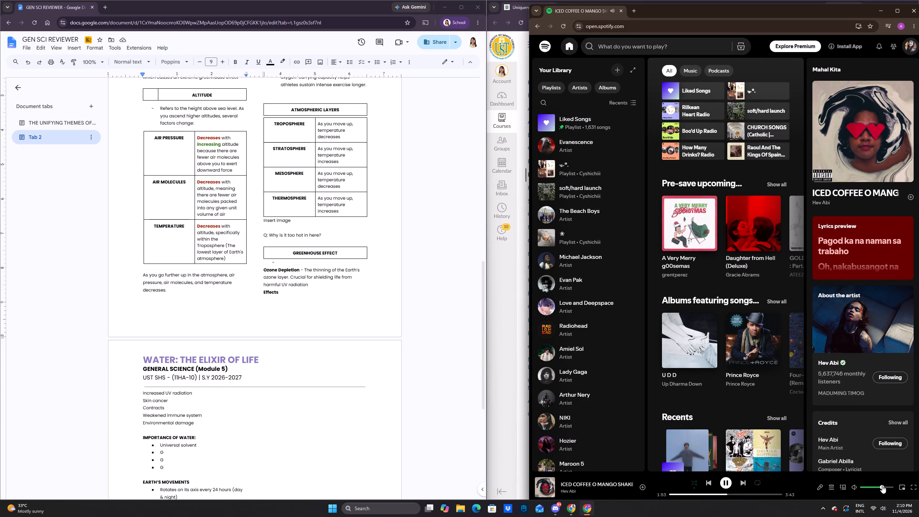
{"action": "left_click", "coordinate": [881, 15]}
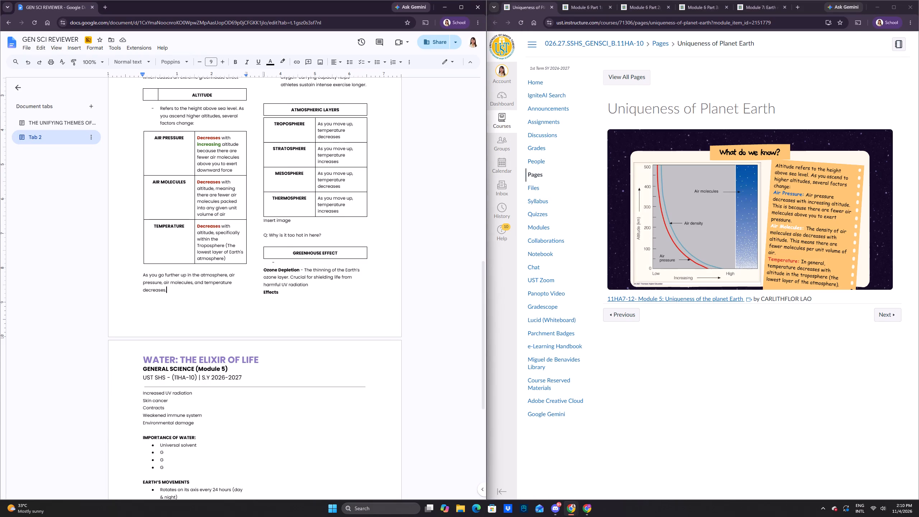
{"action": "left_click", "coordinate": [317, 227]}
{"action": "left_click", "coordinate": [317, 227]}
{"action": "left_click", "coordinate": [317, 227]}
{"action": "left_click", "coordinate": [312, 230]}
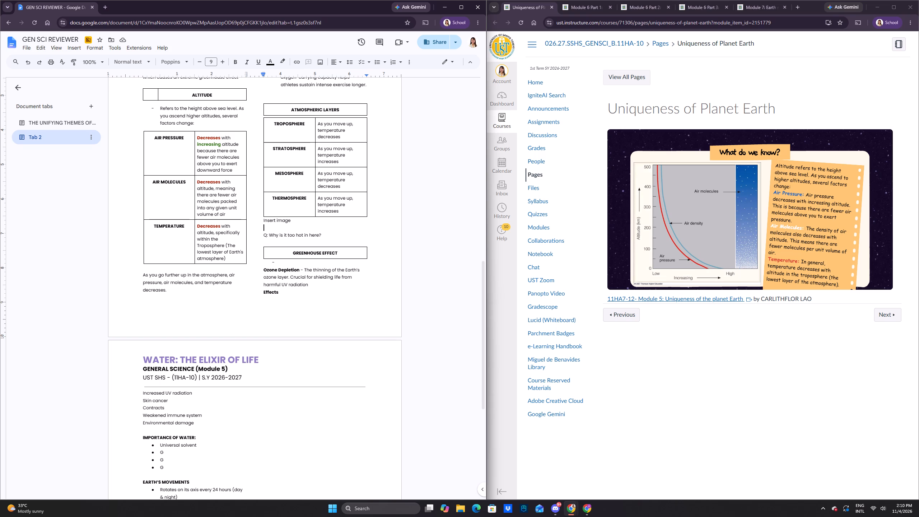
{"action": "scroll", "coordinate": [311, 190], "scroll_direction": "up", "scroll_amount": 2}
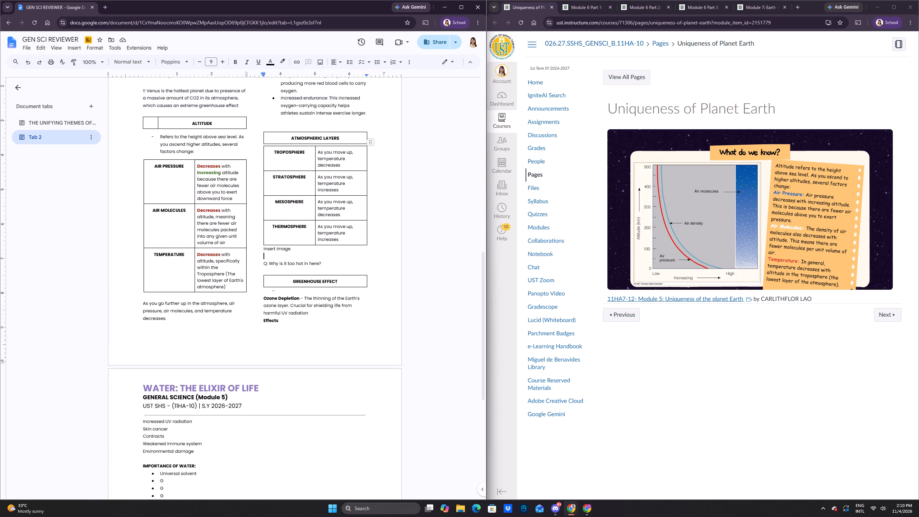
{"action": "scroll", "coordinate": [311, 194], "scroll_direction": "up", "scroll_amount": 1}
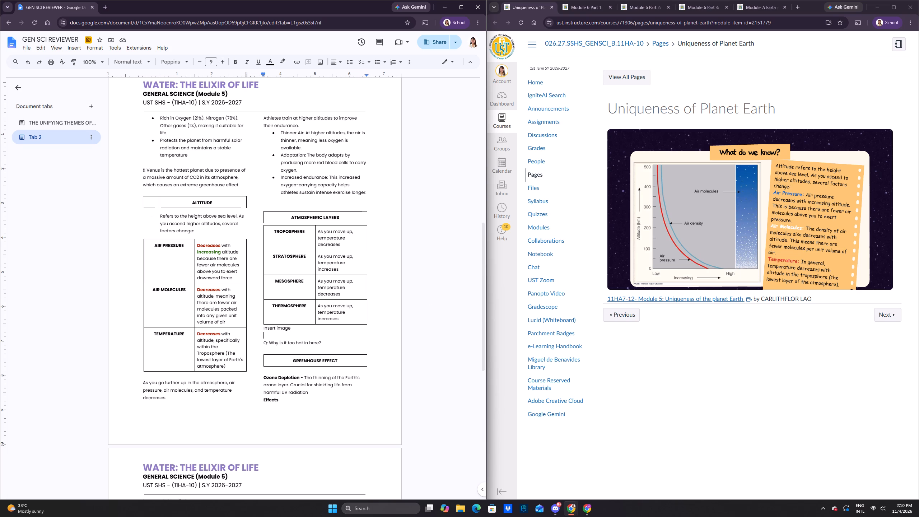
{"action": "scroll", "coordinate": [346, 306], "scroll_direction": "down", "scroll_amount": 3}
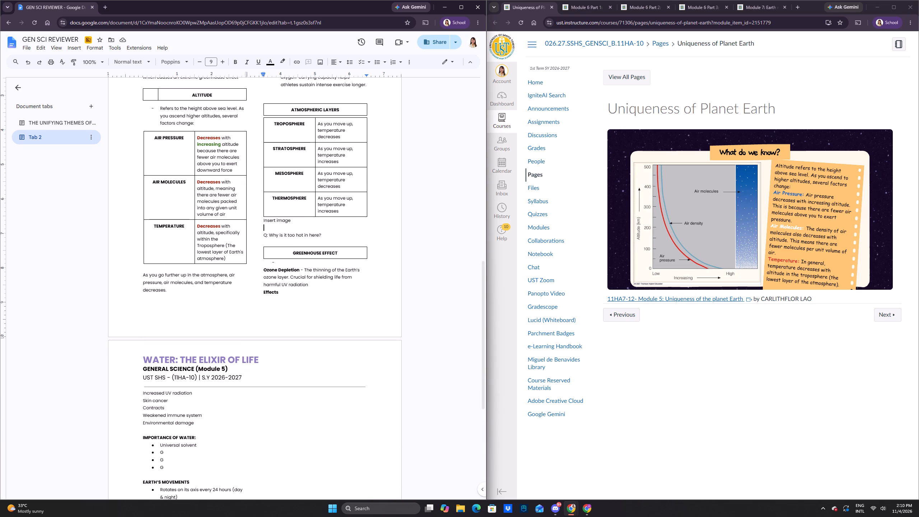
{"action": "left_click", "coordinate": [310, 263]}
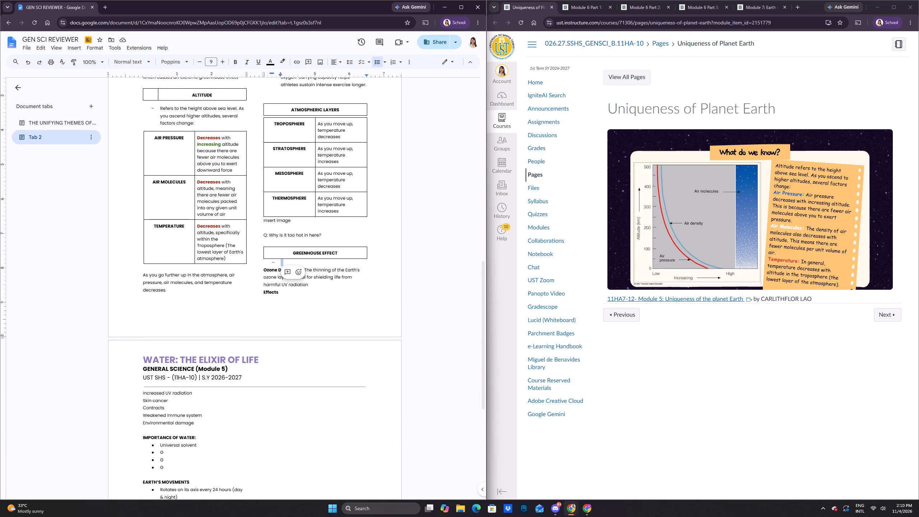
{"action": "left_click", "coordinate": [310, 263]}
Bold and underline the words "decreases" and "increases" in all four rows of the Atmospheric Layers table.
{"action": "double_click", "coordinate": [339, 136]}
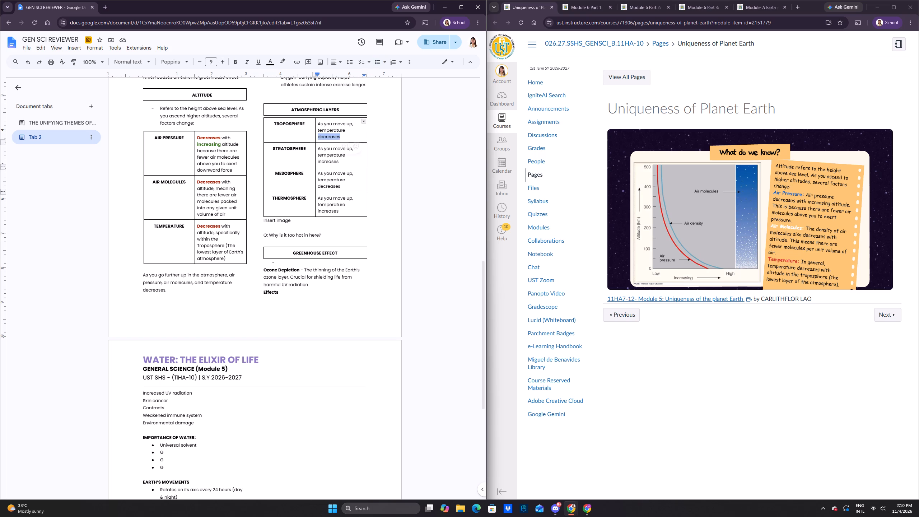
{"action": "left_click", "coordinate": [257, 66]}
{"action": "left_click", "coordinate": [235, 61]}
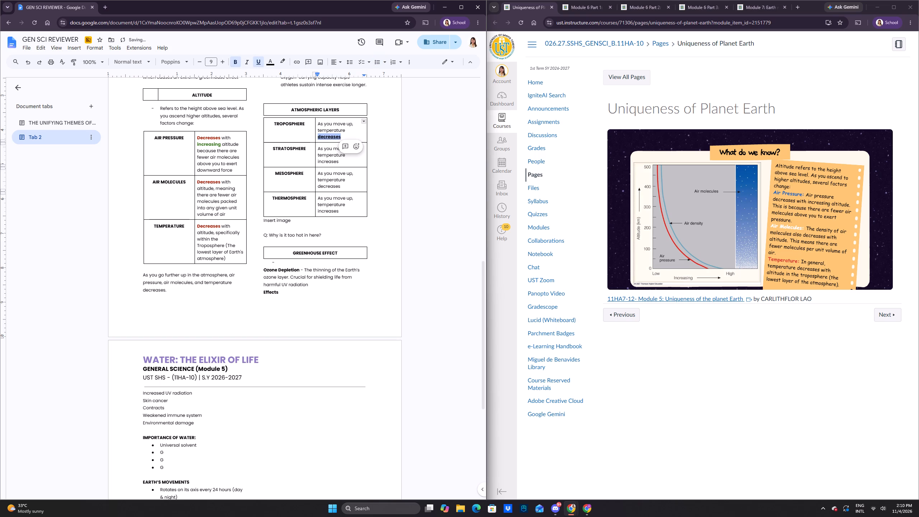
{"action": "double_click", "coordinate": [337, 164]}
{"action": "left_click", "coordinate": [235, 60]}
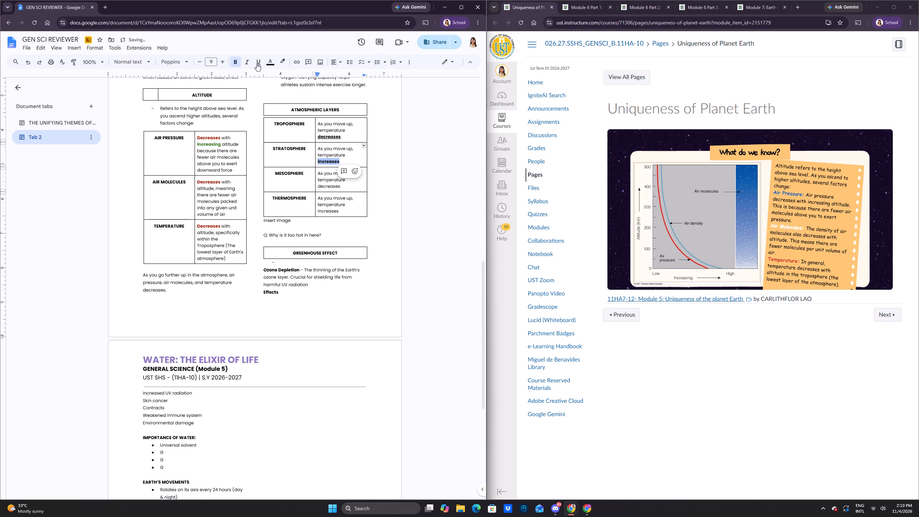
{"action": "left_click", "coordinate": [257, 63]}
{"action": "double_click", "coordinate": [337, 187]}
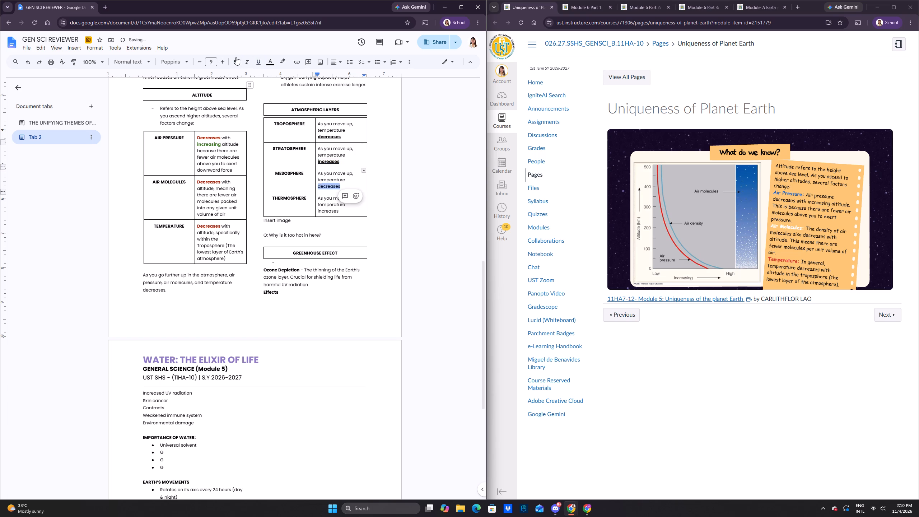
{"action": "left_click", "coordinate": [236, 57]}
{"action": "left_click", "coordinate": [257, 62]}
{"action": "double_click", "coordinate": [333, 211]}
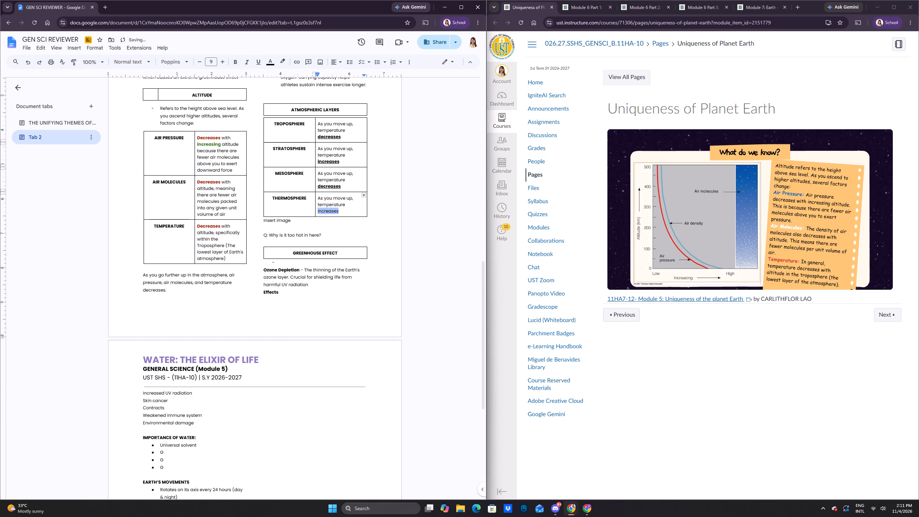
{"action": "left_click", "coordinate": [235, 59]}
{"action": "left_click", "coordinate": [260, 61]}
{"action": "left_click", "coordinate": [328, 152]}
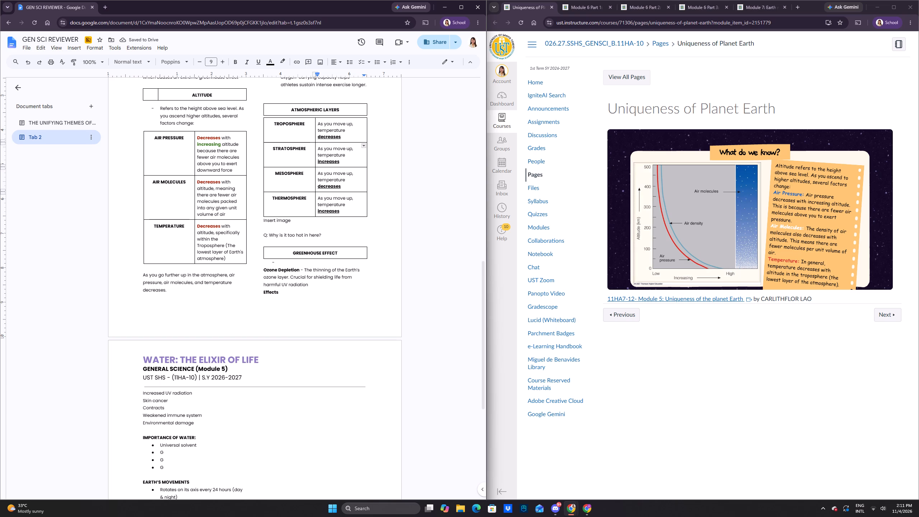
Bring up the module's Atmospheric Layers slide to check its diagram and temperature notes.
{"action": "left_click", "coordinate": [840, 198]}
{"action": "left_click", "coordinate": [838, 200]}
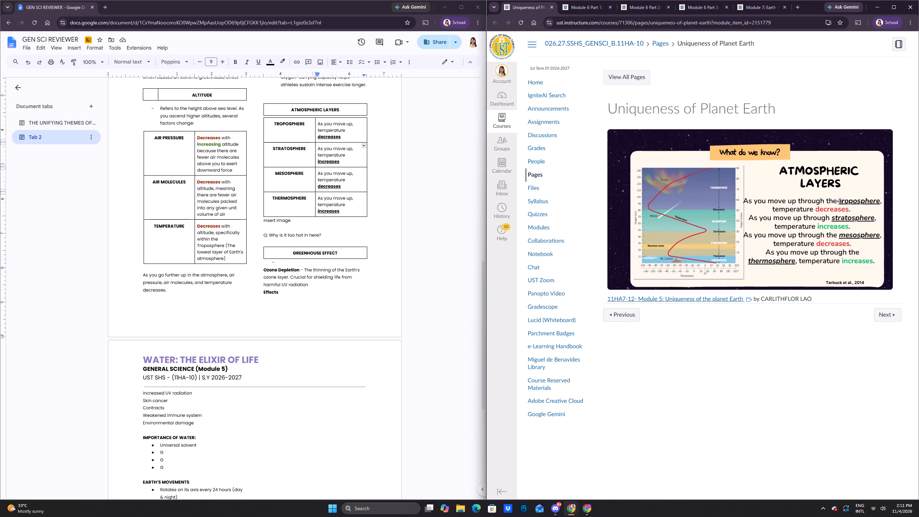
{"action": "left_click", "coordinate": [712, 202]}
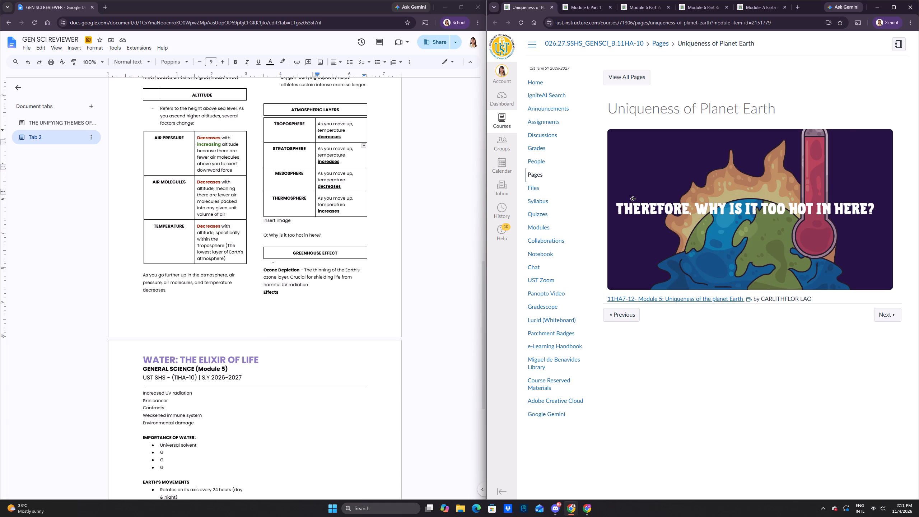
{"action": "left_click", "coordinate": [637, 189]}
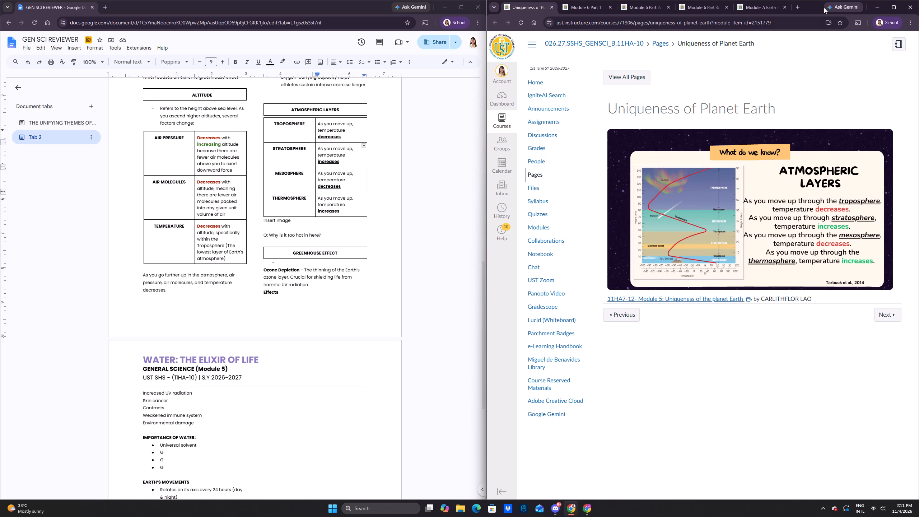
Search the web for "atmospheric layers" in a new browser tab.
{"action": "left_click", "coordinate": [794, 6]}
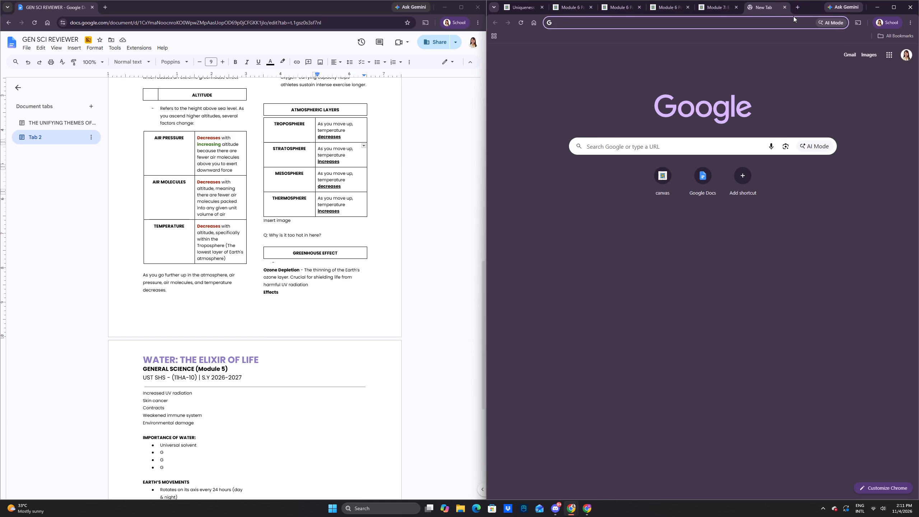
{"action": "type", "text": "atmosh"}
{"action": "key", "text": "BackSpace"}
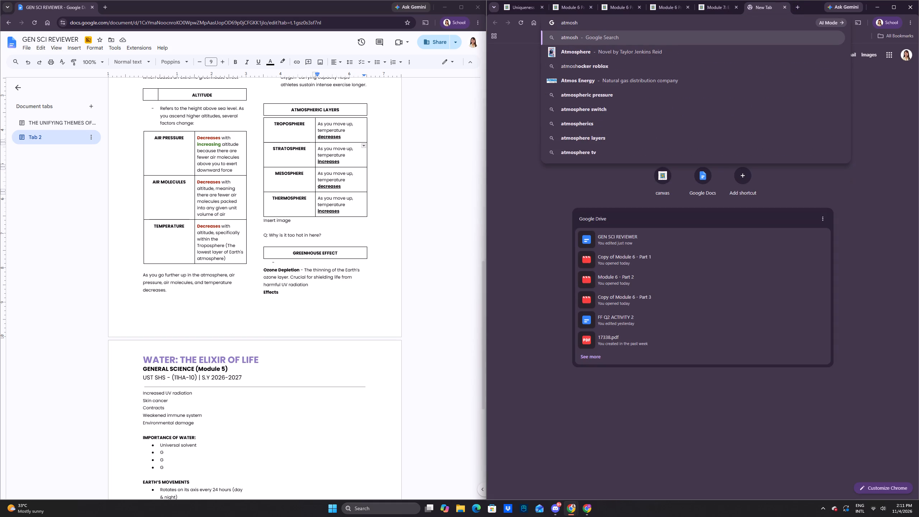
{"action": "type", "text": "pheric laye"}
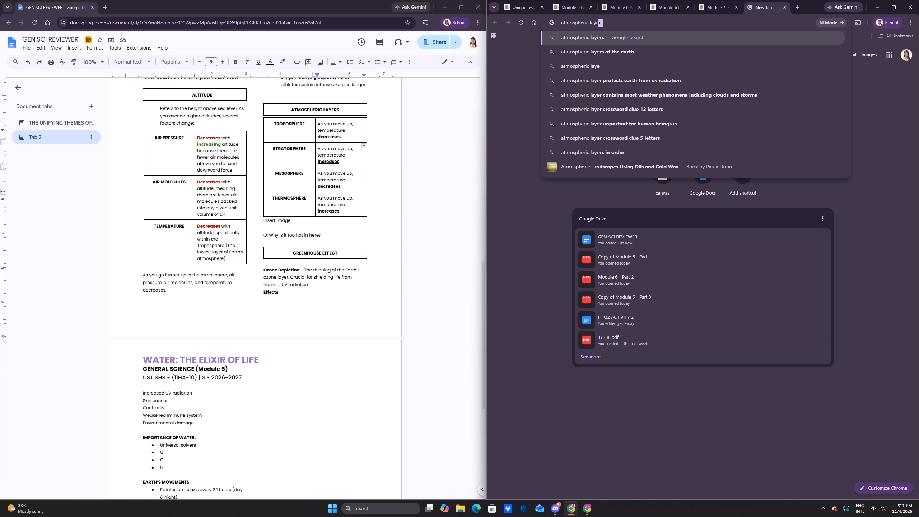
{"action": "type", "text": "rs"}
{"action": "key", "text": "Return"}
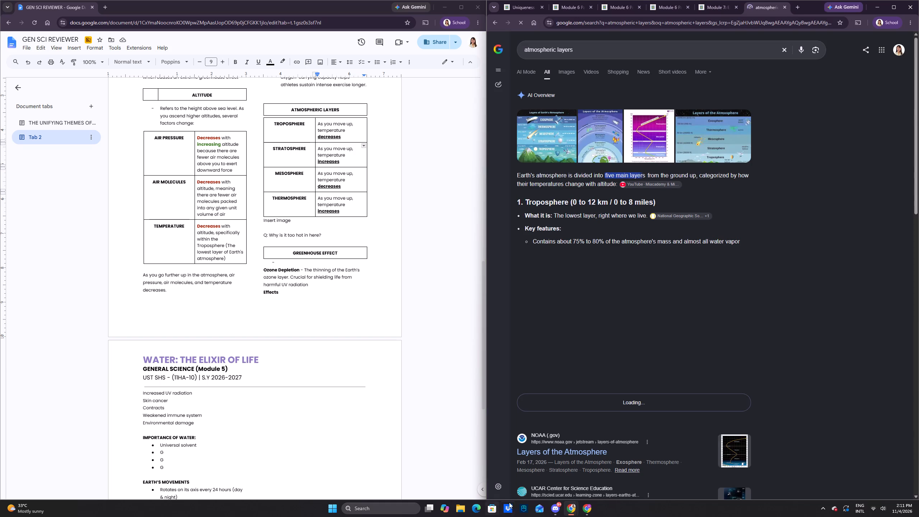
Switch to the Spotify window, raise the playback volume slightly, and return to the search results.
{"action": "left_click", "coordinate": [582, 507]}
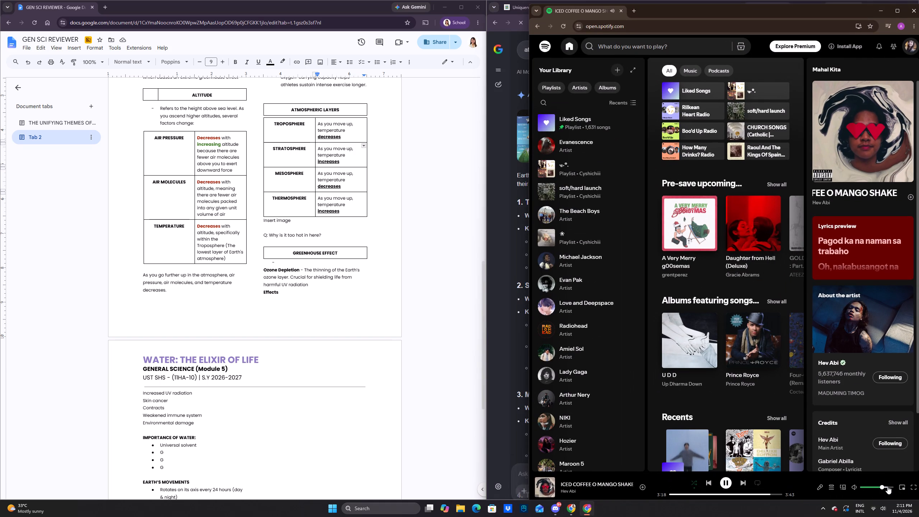
{"action": "left_click", "coordinate": [886, 486]}
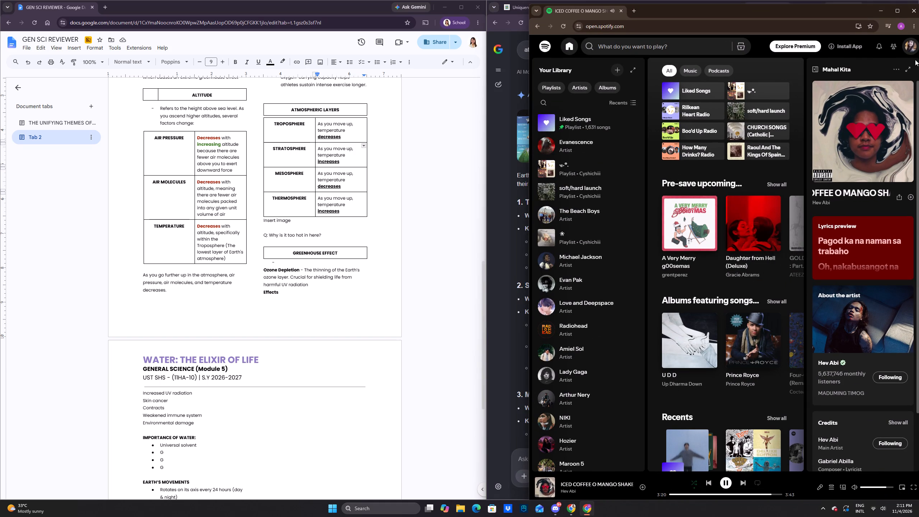
{"action": "left_click", "coordinate": [876, 7]}
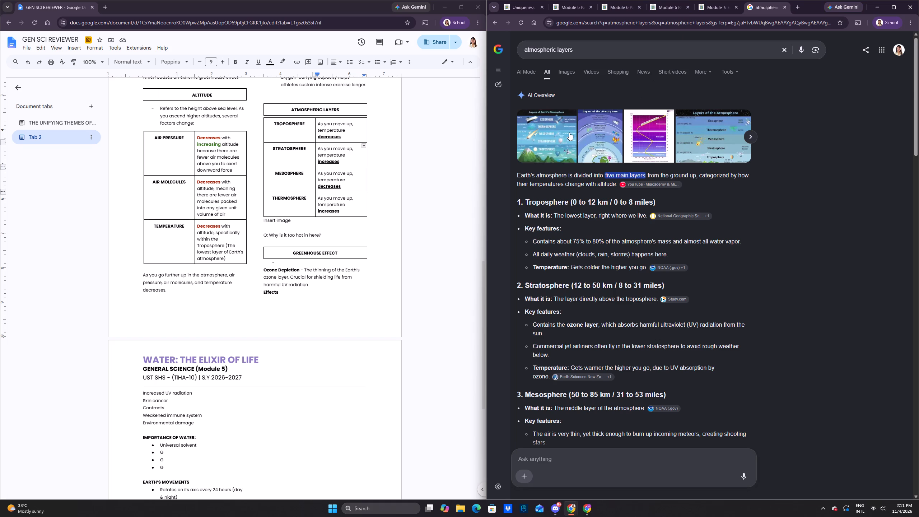
Open the image results for atmospheric layers and copy BYJU'S "Layers of Atmosphere" temperature gradient diagram.
{"action": "left_click", "coordinate": [565, 68]}
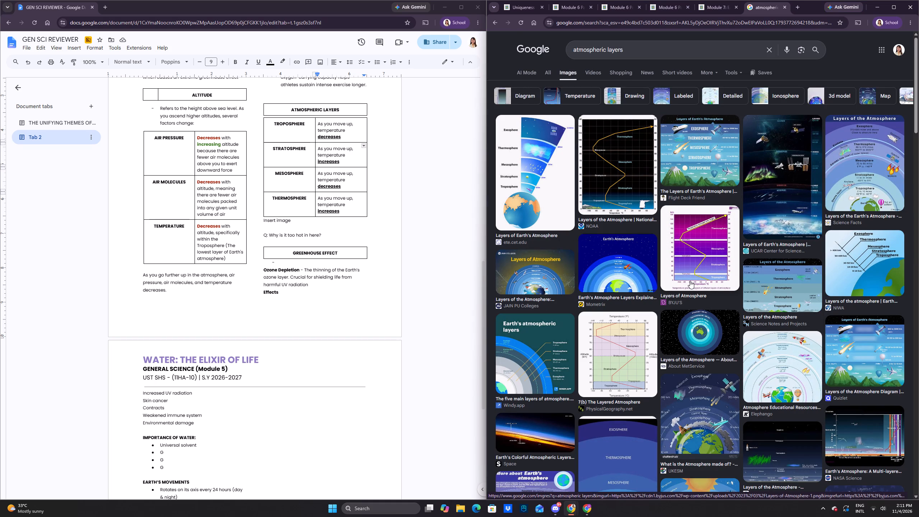
{"action": "left_click", "coordinate": [710, 254]}
{"action": "right_click", "coordinate": [824, 178]}
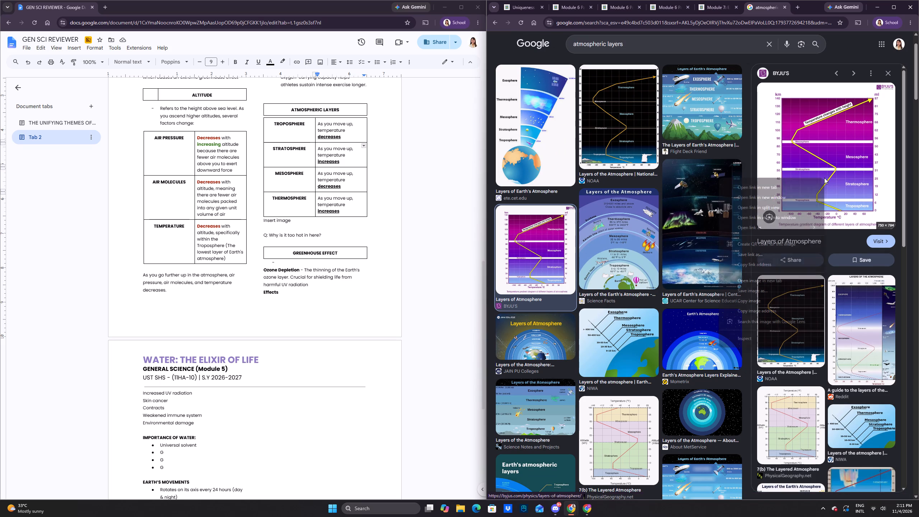
{"action": "left_click", "coordinate": [760, 300]}
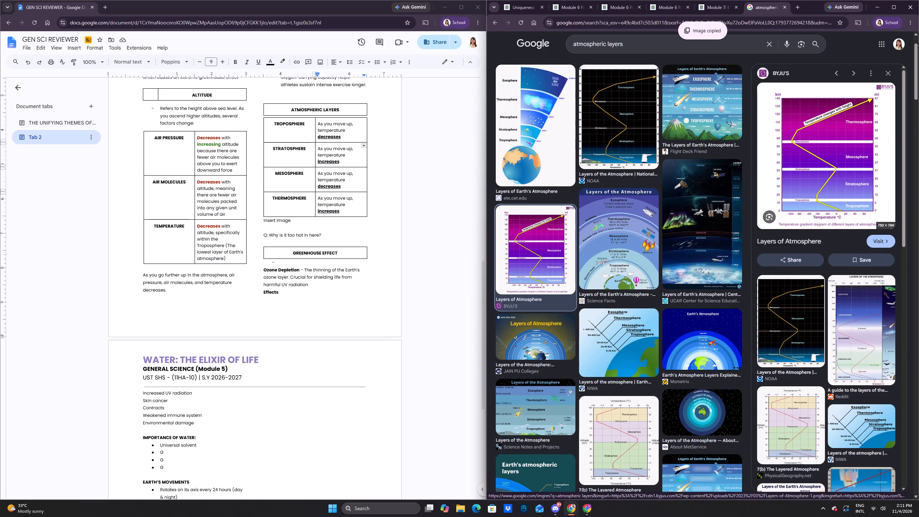
Replace the "Insert image" placeholder below the Atmospheric Layers table with the copied atmosphere diagram.
{"action": "left_click", "coordinate": [302, 218]}
{"action": "key", "text": "BackSpace"}
{"action": "key", "text": "BackSpace"}
{"action": "key", "text": "BackSpace"}
{"action": "key", "text": "BackSpace"}
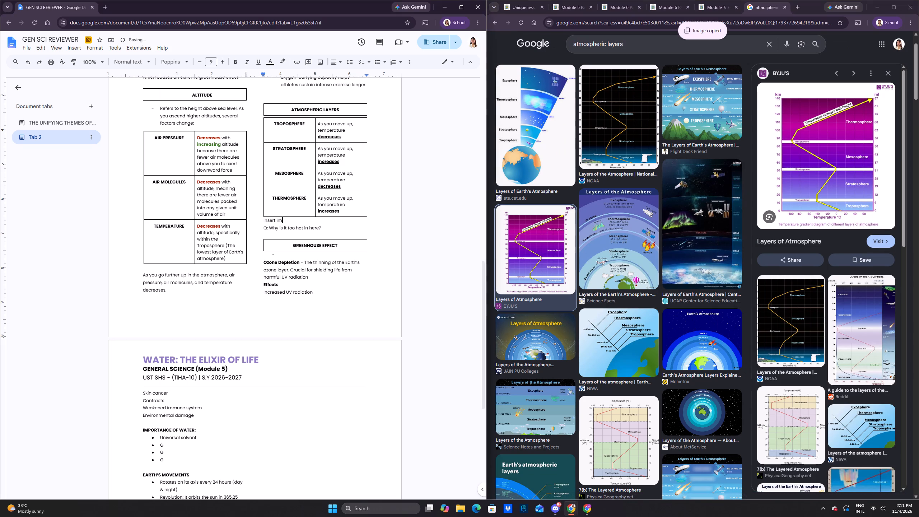
{"action": "key", "text": "BackSpace"}
{"action": "key", "text": "BackSpace"}
{"action": "key", "text": "BackSpace"}
{"action": "key", "text": "BackSpace"}
{"action": "key", "text": "BackSpace"}
{"action": "key", "text": "BackSpace"}
{"action": "key", "text": "BackSpace"}
{"action": "key", "text": "BackSpace"}
{"action": "key", "text": "BackSpace"}
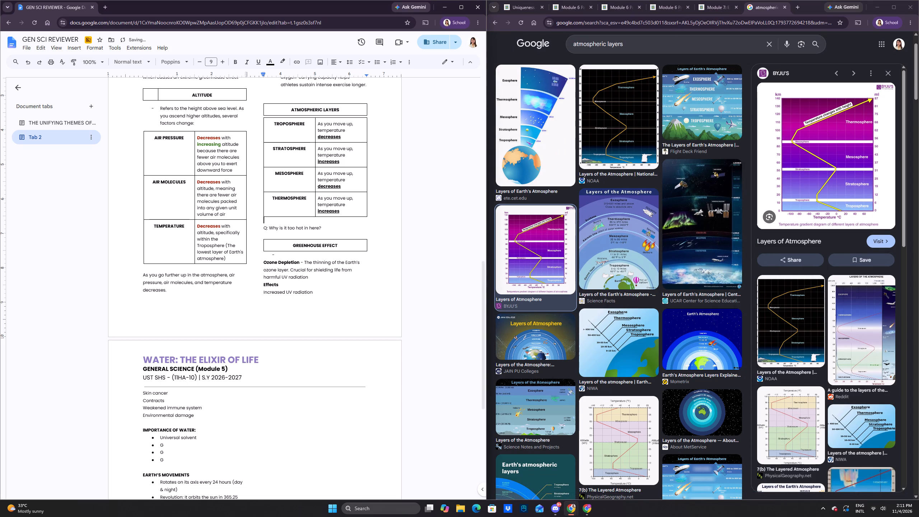
{"action": "key", "text": "ctrl+v"}
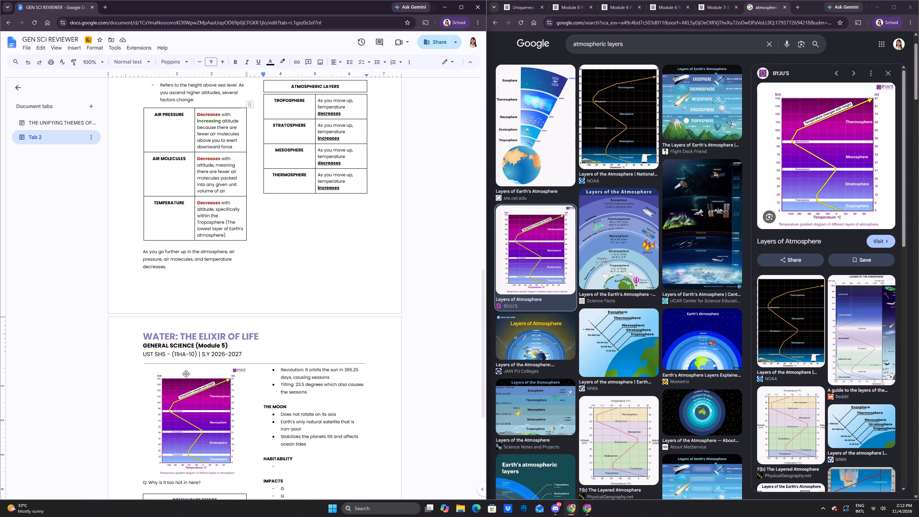
Crop the excess margins from both sides and the top edge of the atmospheric layers diagram.
{"action": "double_click", "coordinate": [195, 387]}
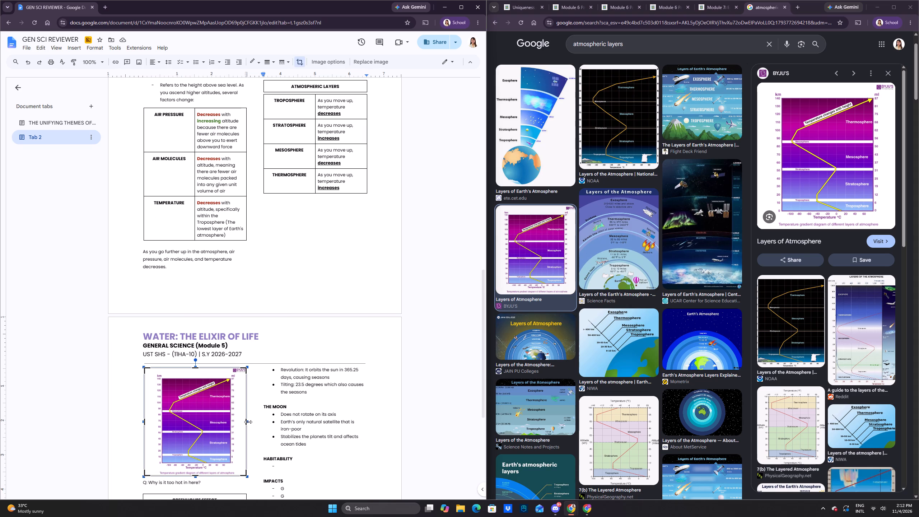
{"action": "left_click_drag", "start_coordinate": [248, 422], "coordinate": [239, 423]}
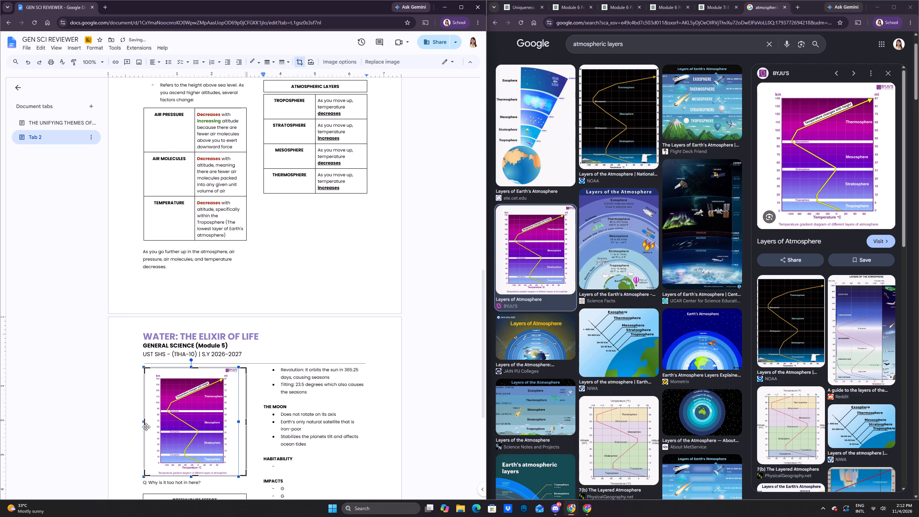
{"action": "left_click", "coordinate": [28, 58]}
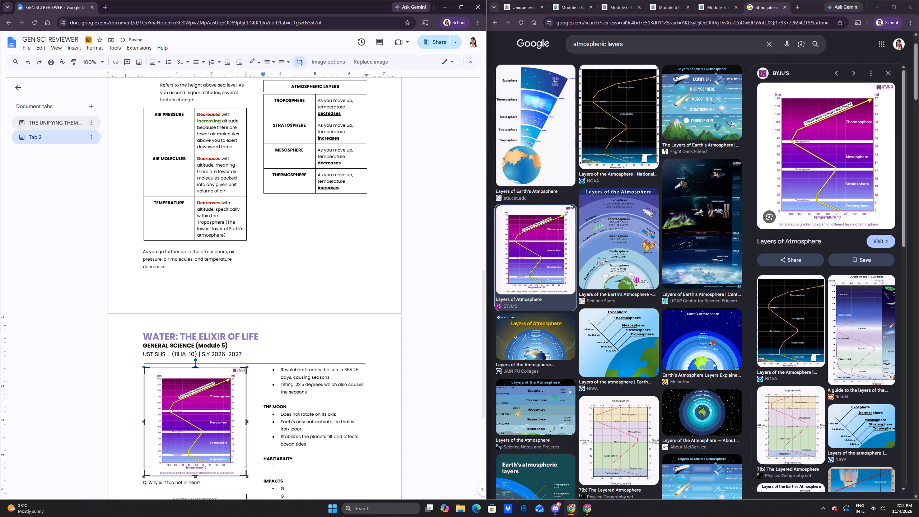
{"action": "left_click_drag", "start_coordinate": [244, 423], "coordinate": [235, 423]}
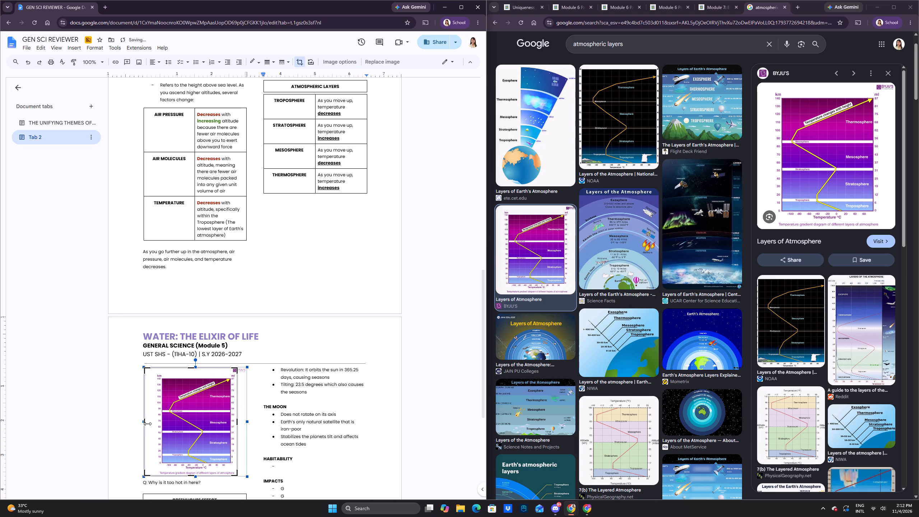
{"action": "left_click_drag", "start_coordinate": [148, 424], "coordinate": [158, 424]}
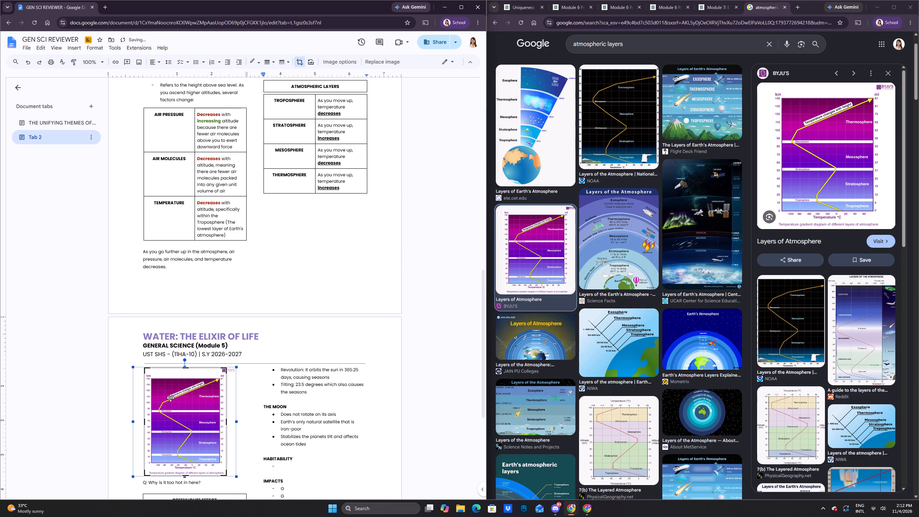
{"action": "left_click_drag", "start_coordinate": [186, 369], "coordinate": [186, 375]}
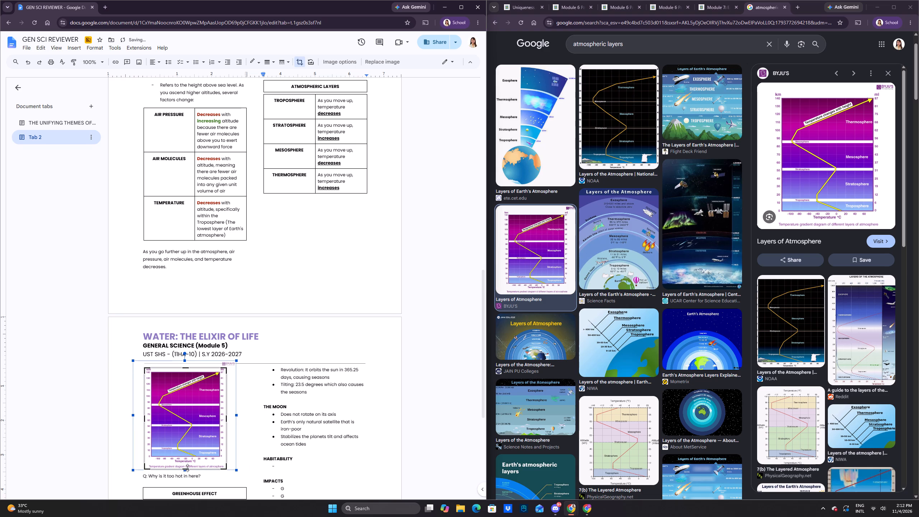
{"action": "left_click", "coordinate": [250, 463]}
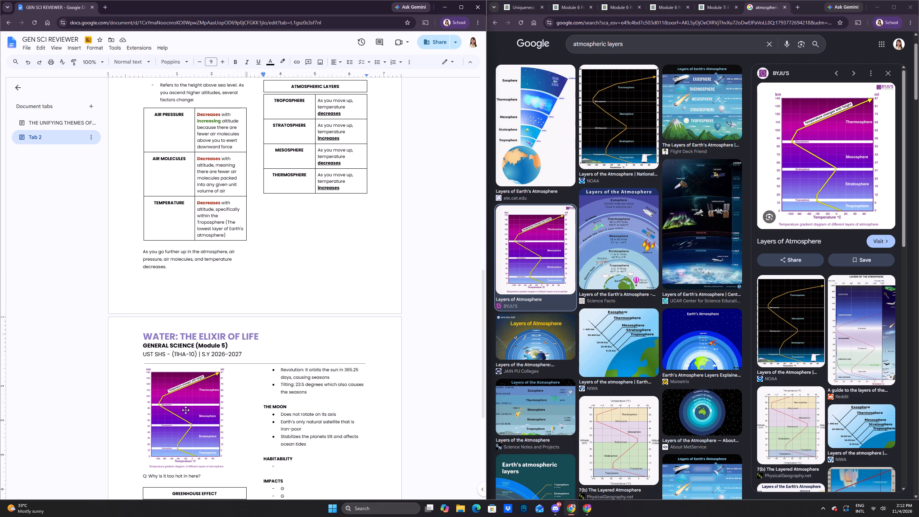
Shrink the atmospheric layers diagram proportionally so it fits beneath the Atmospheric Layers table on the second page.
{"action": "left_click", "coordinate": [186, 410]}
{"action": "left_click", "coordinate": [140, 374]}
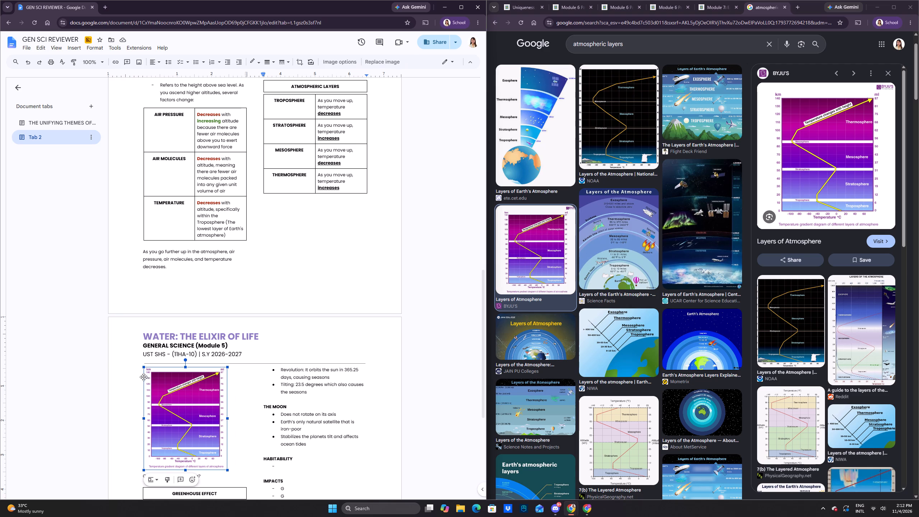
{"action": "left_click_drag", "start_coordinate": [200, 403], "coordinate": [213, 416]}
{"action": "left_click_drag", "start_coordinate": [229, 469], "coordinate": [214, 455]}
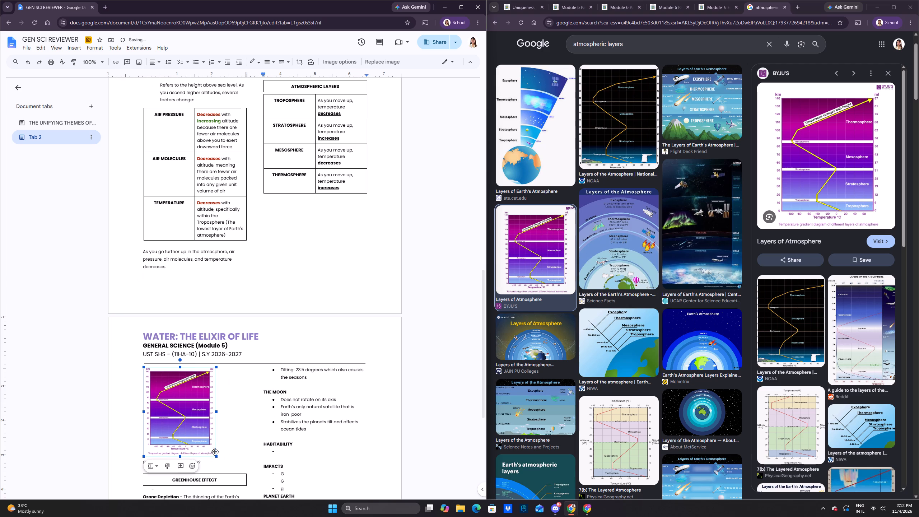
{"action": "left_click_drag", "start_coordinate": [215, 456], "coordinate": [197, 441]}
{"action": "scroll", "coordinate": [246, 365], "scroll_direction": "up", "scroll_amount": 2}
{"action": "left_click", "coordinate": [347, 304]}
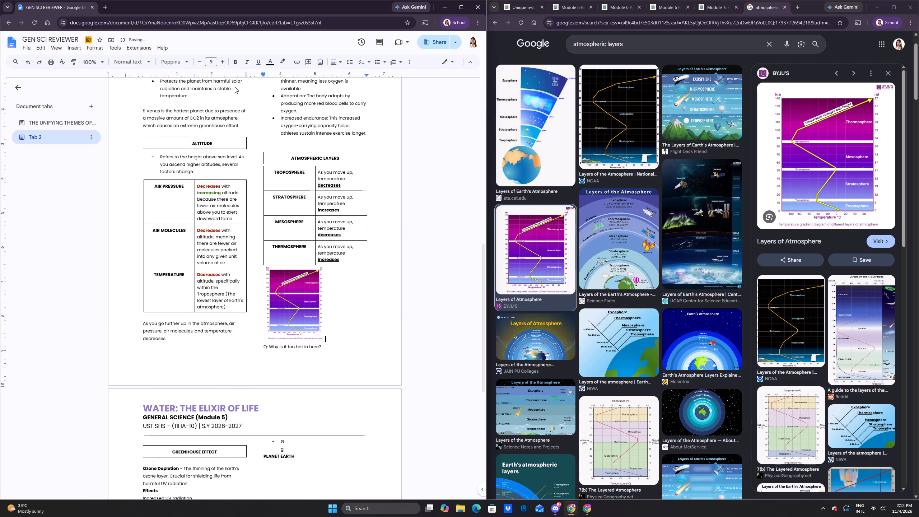
Delete one blank line above the Atmospheric Layers table.
{"action": "left_click", "coordinate": [286, 150]}
{"action": "key", "text": "BackSpace"}
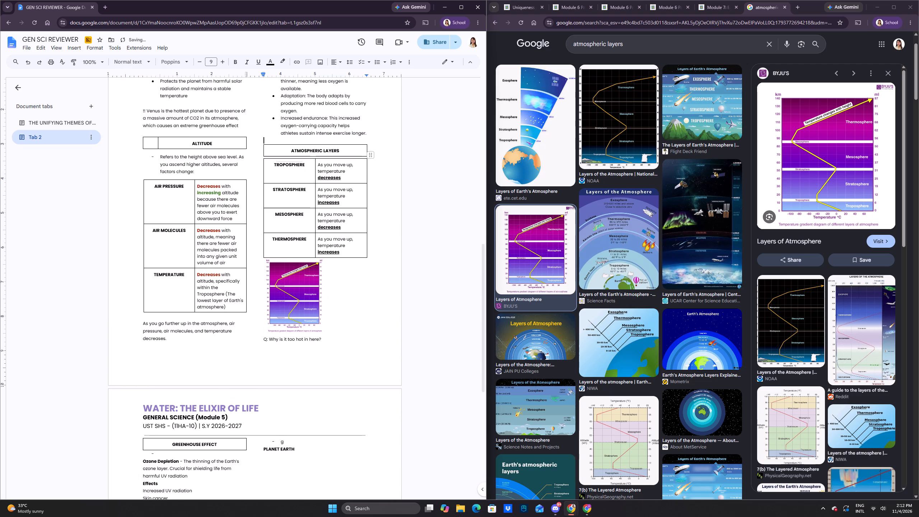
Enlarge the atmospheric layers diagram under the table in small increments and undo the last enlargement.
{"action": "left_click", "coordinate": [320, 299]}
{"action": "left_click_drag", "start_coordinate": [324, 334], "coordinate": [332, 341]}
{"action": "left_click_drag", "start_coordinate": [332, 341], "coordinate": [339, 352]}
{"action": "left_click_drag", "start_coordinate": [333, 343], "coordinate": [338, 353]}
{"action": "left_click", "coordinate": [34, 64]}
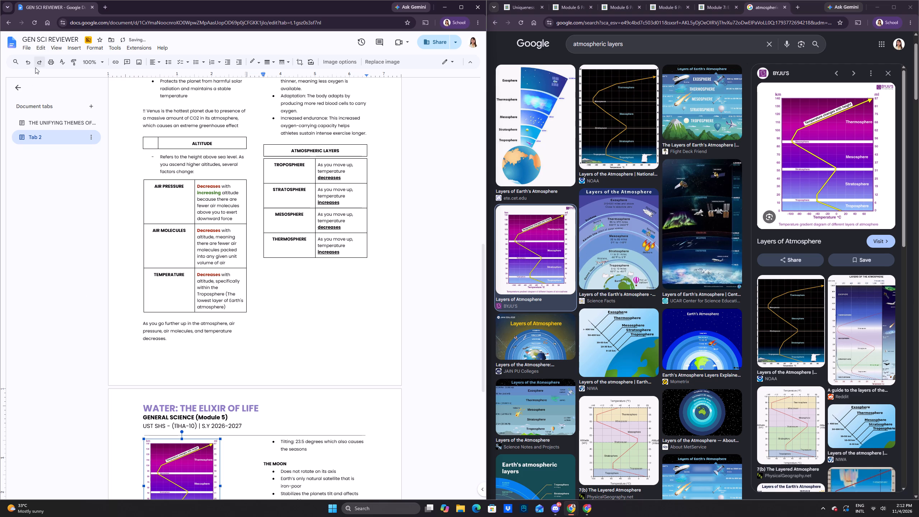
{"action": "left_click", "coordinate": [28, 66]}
Reduce the font size of the blank line above THE EARTH'S SUBSYSTEMS table on the first page.
{"action": "scroll", "coordinate": [205, 223], "scroll_direction": "up", "scroll_amount": 9}
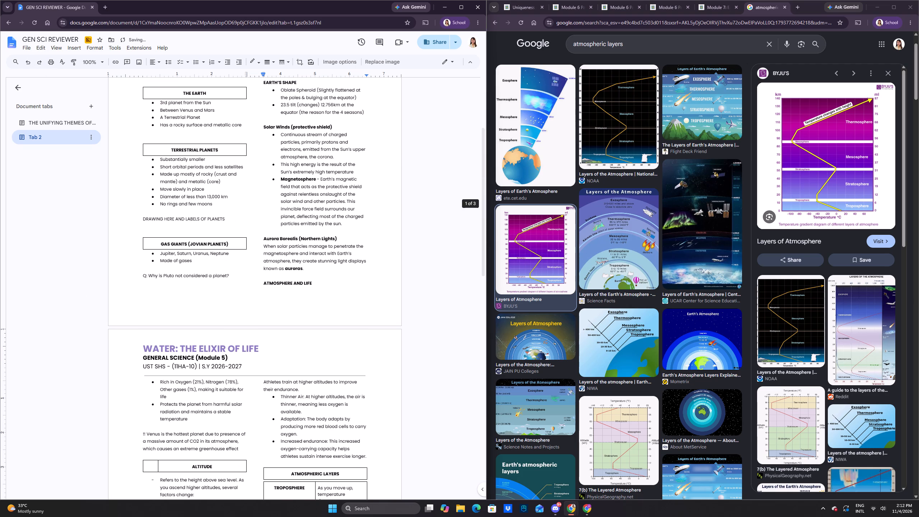
{"action": "scroll", "coordinate": [218, 227], "scroll_direction": "up", "scroll_amount": 8}
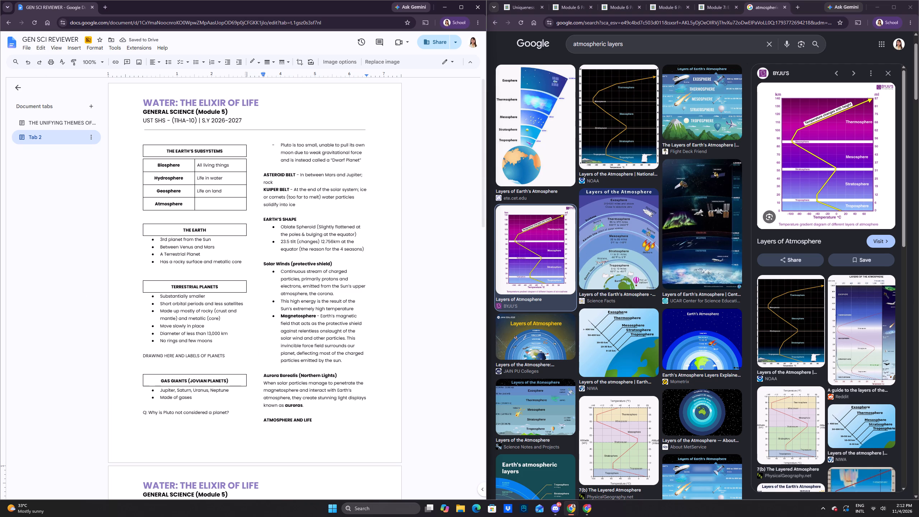
{"action": "left_click", "coordinate": [175, 140]}
{"action": "triple_click", "coordinate": [198, 61]}
{"action": "triple_click", "coordinate": [198, 61]}
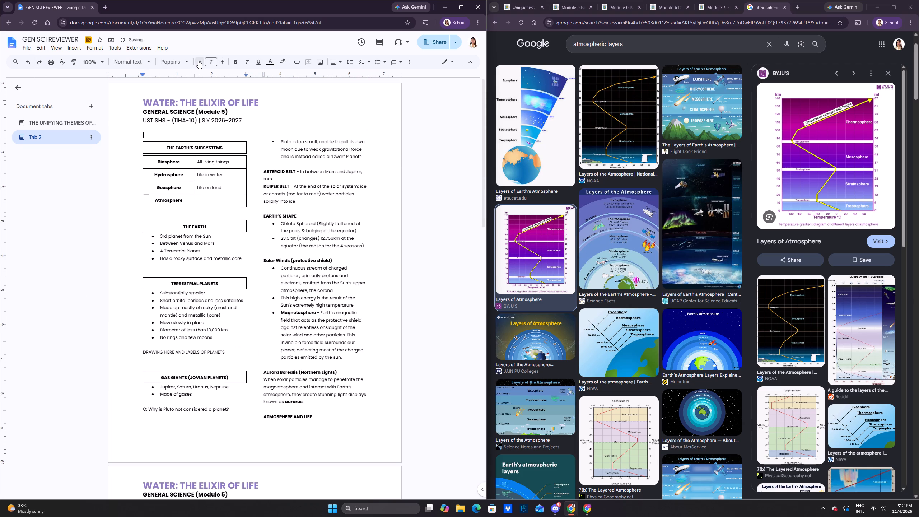
Tighten the blank-line spacing above the THE EARTH and TERRESTRIAL PLANETS headings, leaving one blank line before each.
{"action": "left_click", "coordinate": [225, 217]}
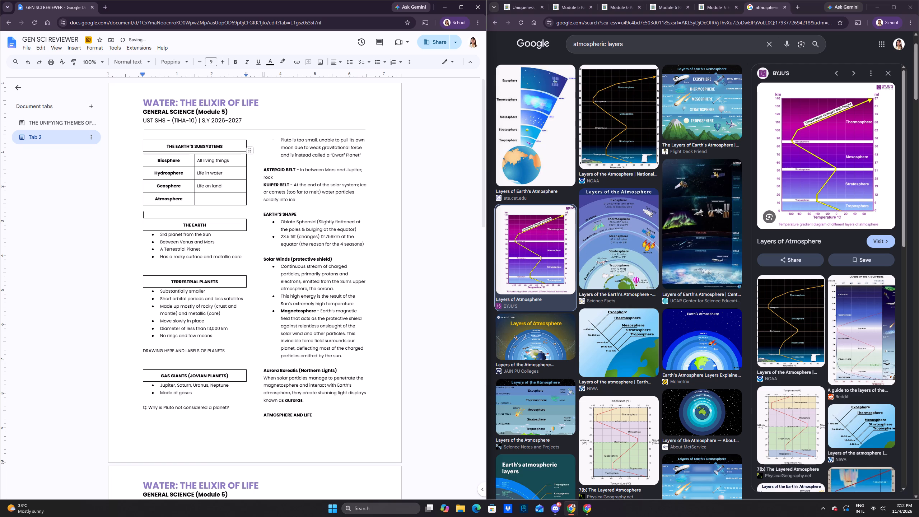
{"action": "key", "text": "BackSpace"}
{"action": "key", "text": "Return"}
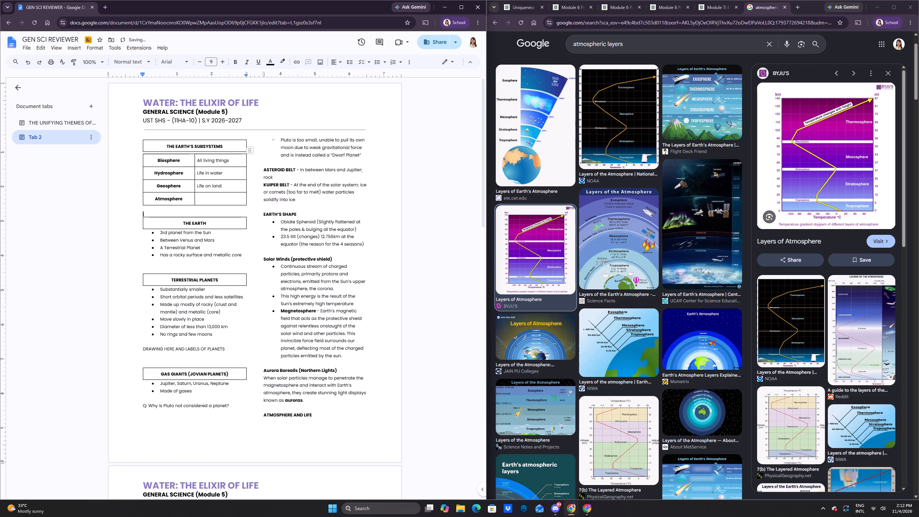
{"action": "left_click", "coordinate": [231, 271]}
{"action": "key", "text": "BackSpace"}
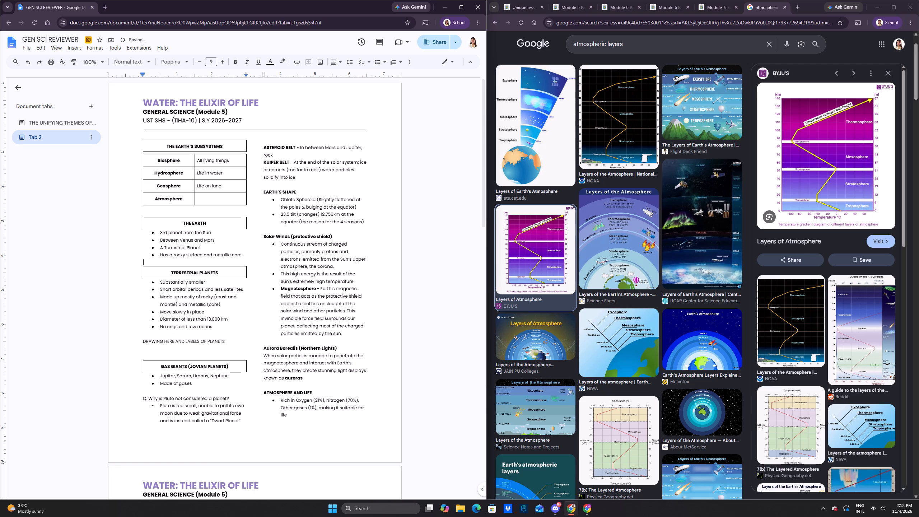
{"action": "key", "text": "BackSpace"}
{"action": "key", "text": "Return"}
{"action": "key", "text": "BackSpace"}
{"action": "key", "text": "BackSpace"}
{"action": "left_click", "coordinate": [202, 211]}
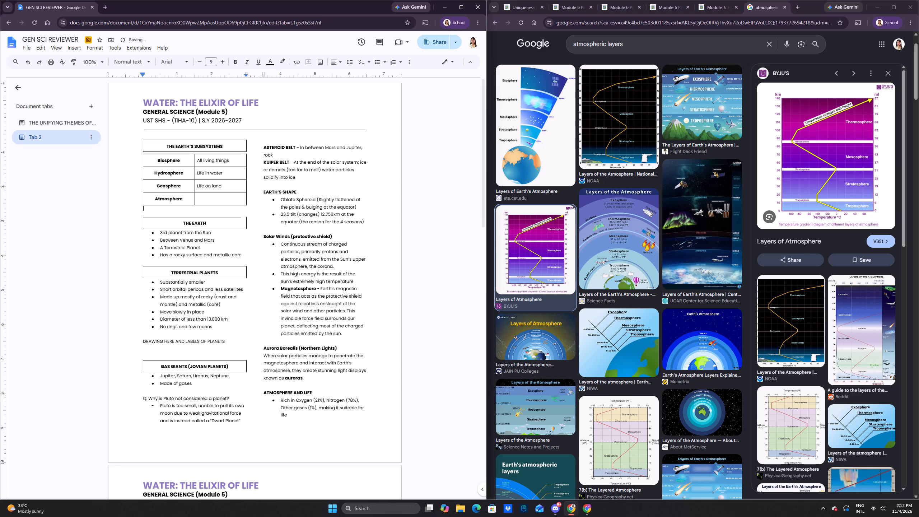
{"action": "key", "text": "BackSpace"}
{"action": "key", "text": "BackSpace"}
{"action": "left_click", "coordinate": [201, 216]}
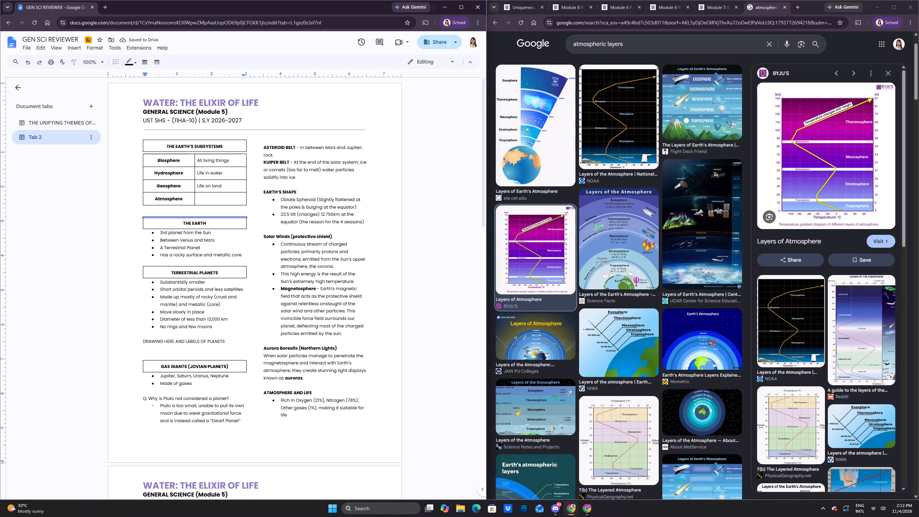
{"action": "left_click", "coordinate": [194, 359]}
{"action": "left_click", "coordinate": [194, 351]}
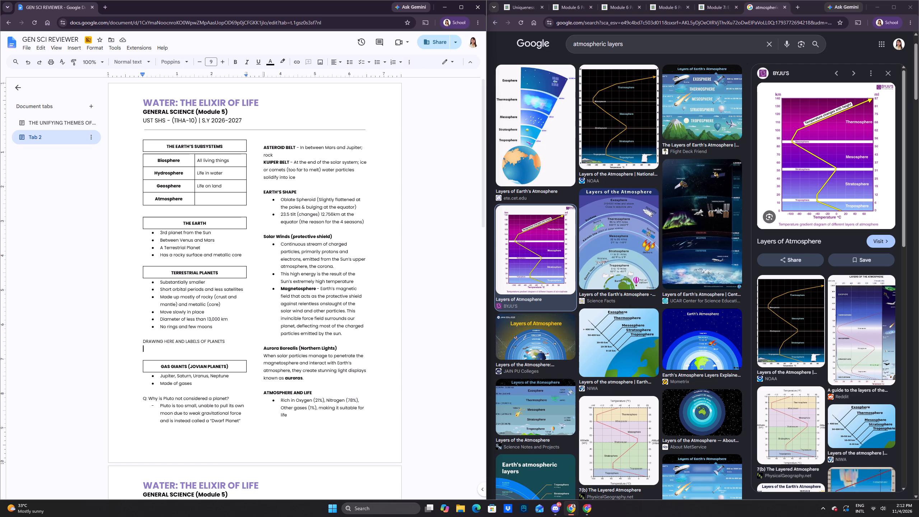
Enlarge the atmospheric layers diagram below the Atmospheric Layers table proportionally.
{"action": "scroll", "coordinate": [201, 344], "scroll_direction": "down", "scroll_amount": 7}
{"action": "scroll", "coordinate": [216, 313], "scroll_direction": "down", "scroll_amount": 6}
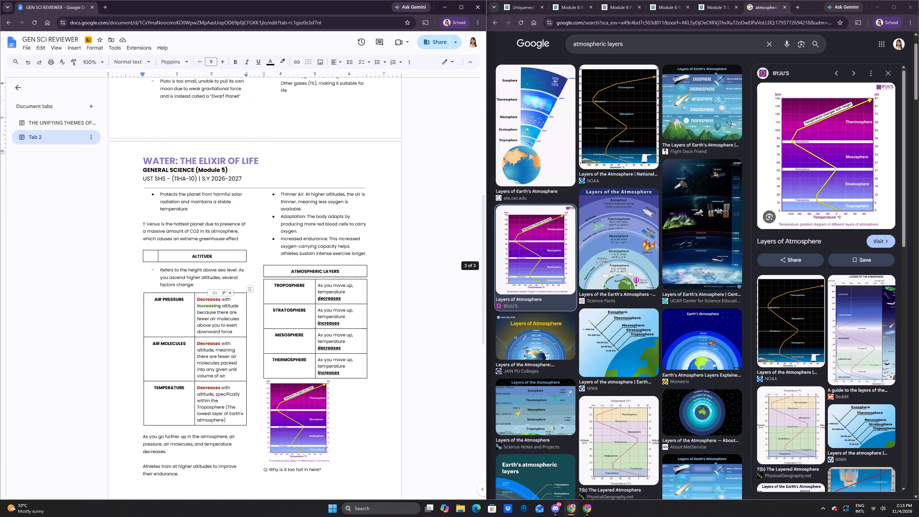
{"action": "left_click", "coordinate": [303, 294]}
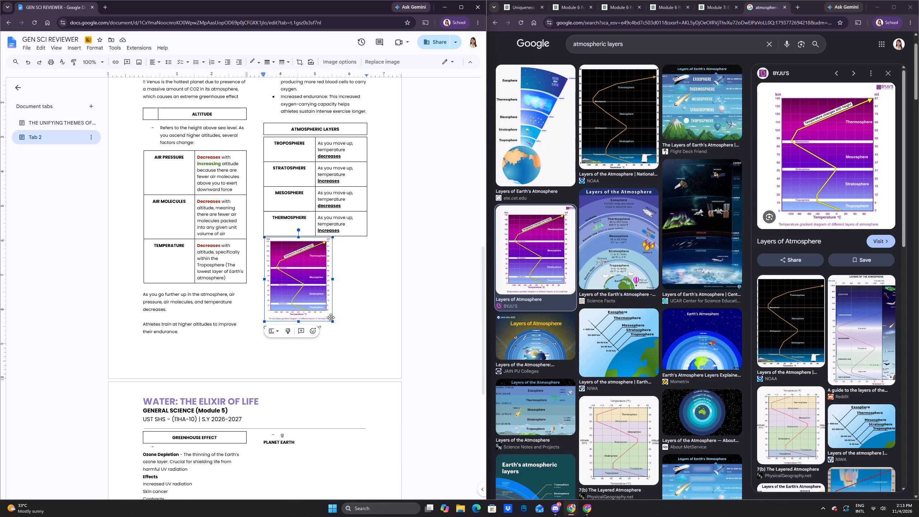
{"action": "left_click_drag", "start_coordinate": [334, 322], "coordinate": [351, 340]}
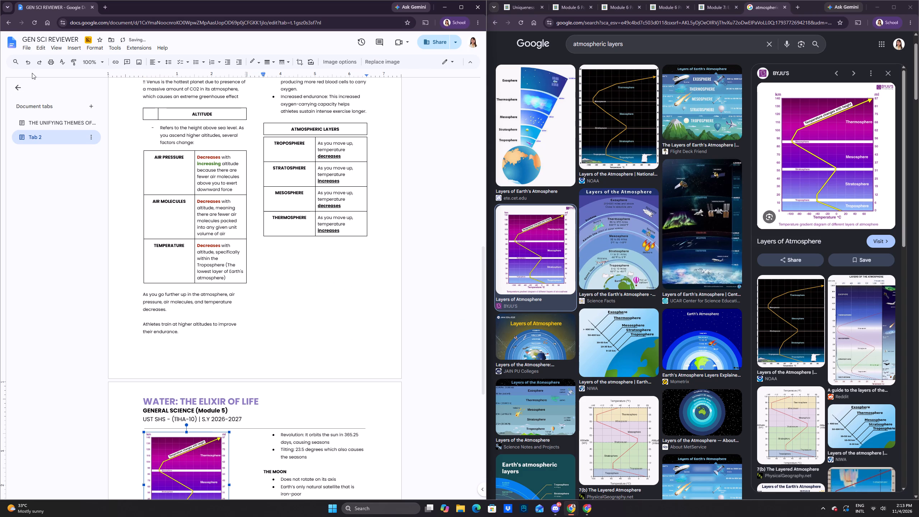
Switch to the Uniqueness of Planet Earth module page and advance its slides to the Greenhouse Effect slide.
{"action": "scroll", "coordinate": [200, 181], "scroll_direction": "down", "scroll_amount": 5}
{"action": "scroll", "coordinate": [288, 258], "scroll_direction": "down", "scroll_amount": 4}
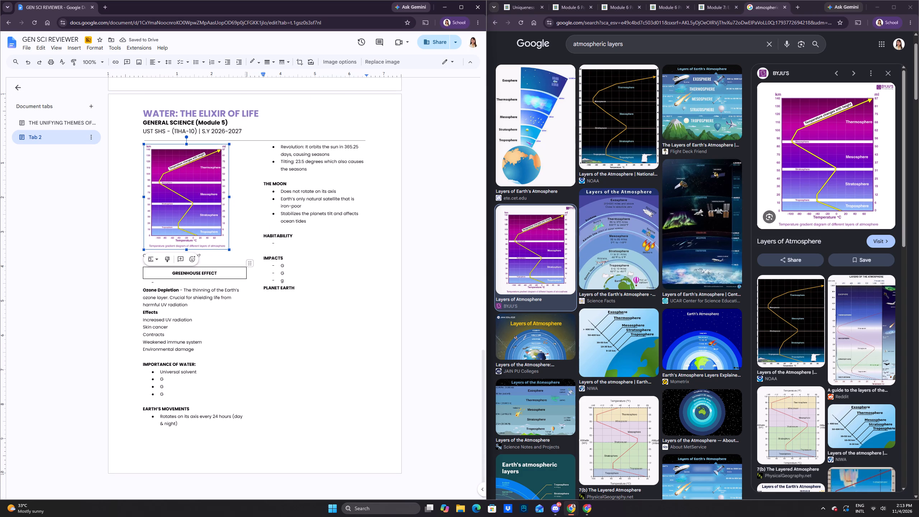
{"action": "left_click", "coordinate": [223, 306]}
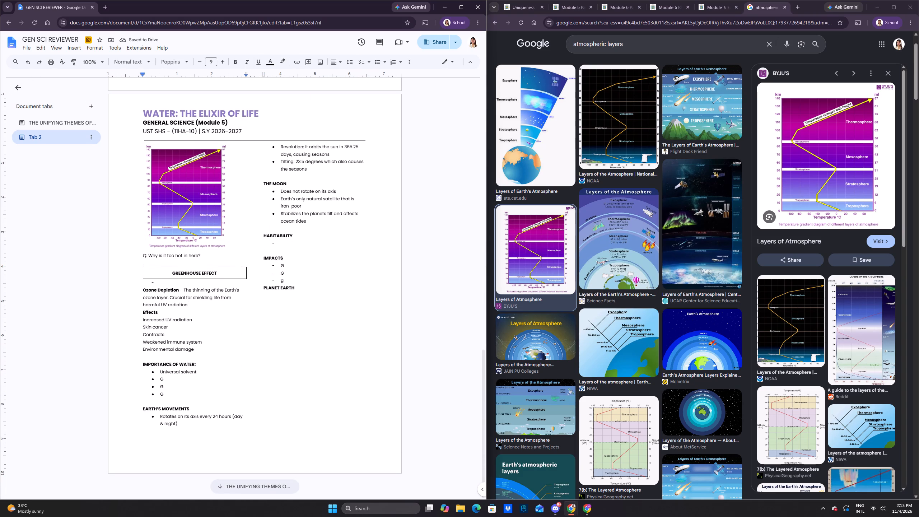
{"action": "left_click", "coordinate": [213, 264]}
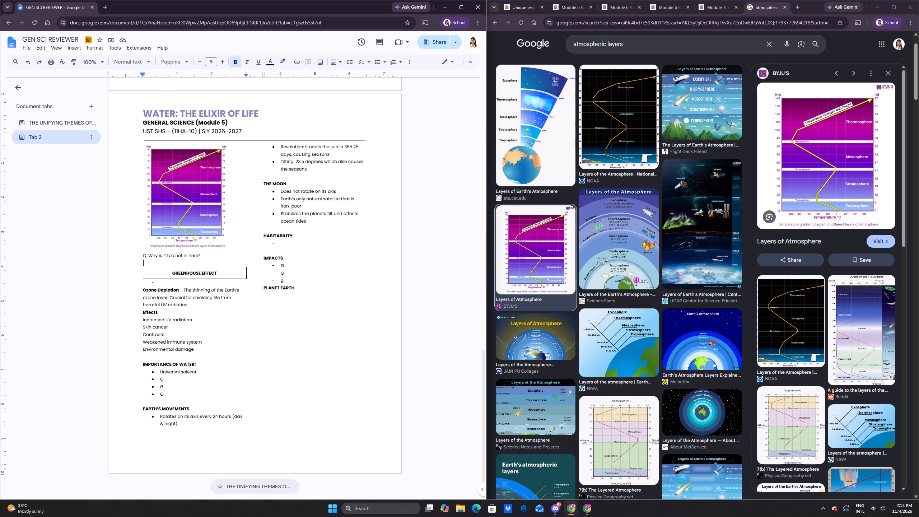
{"action": "left_click", "coordinate": [171, 287]}
{"action": "left_click", "coordinate": [172, 284]}
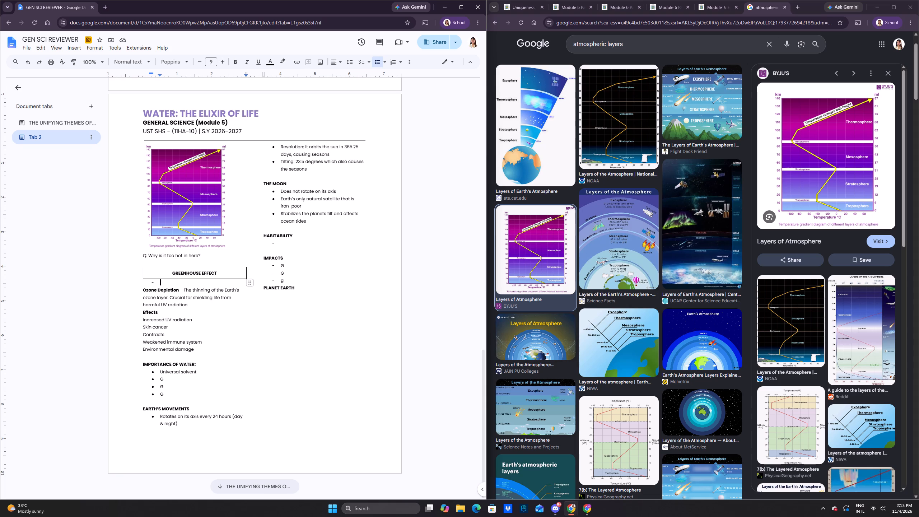
{"action": "left_click", "coordinate": [186, 374]}
{"action": "left_click", "coordinate": [518, 5]}
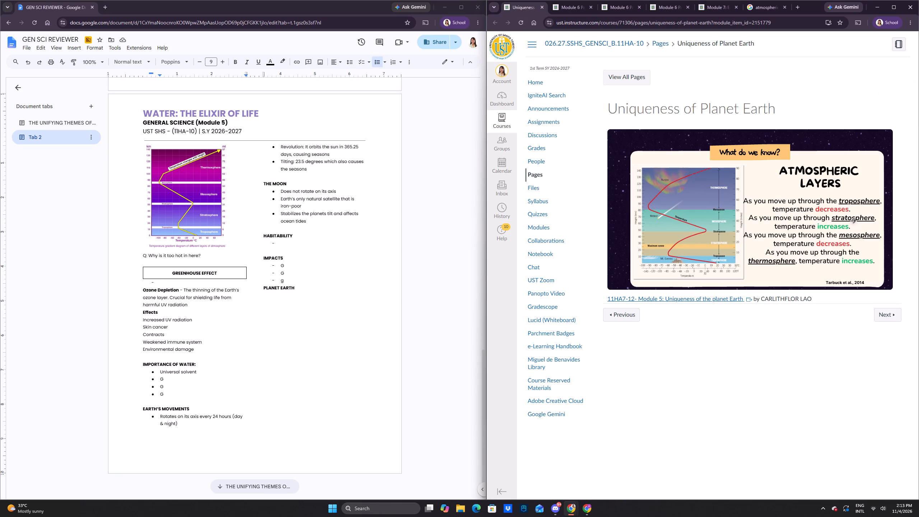
{"action": "left_click", "coordinate": [862, 212]}
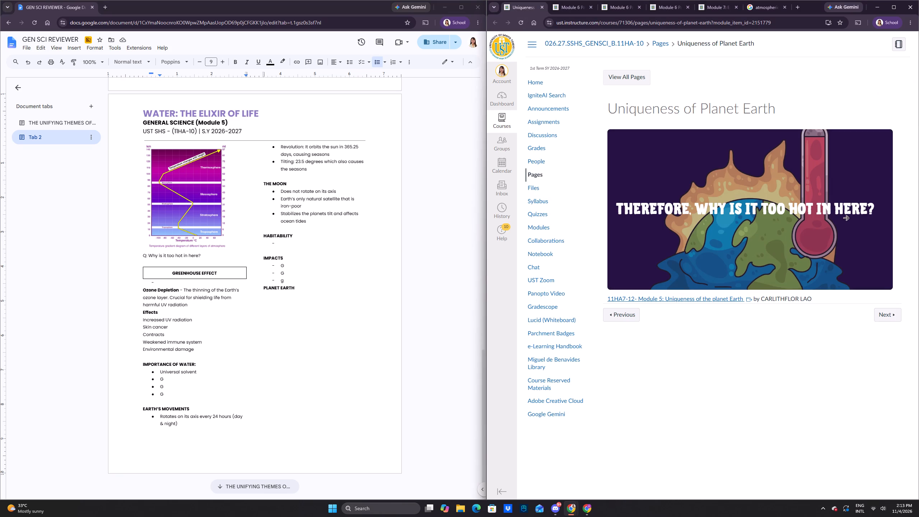
{"action": "left_click", "coordinate": [861, 204]}
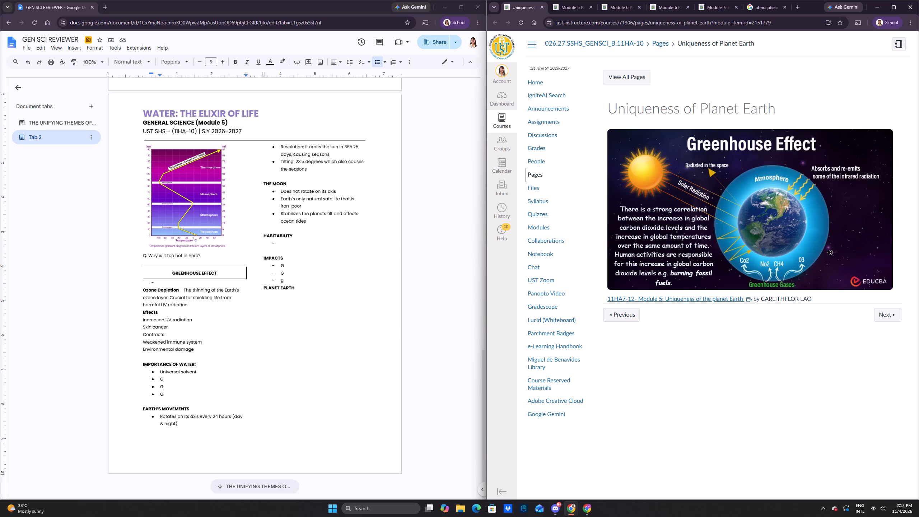
Begin the empty GREENHOUSE EFFECT bullet with "There is a strong correlation between the increase in global carbon dioxide levels".
{"action": "left_click", "coordinate": [196, 281]}
{"action": "left_click", "coordinate": [196, 281]}
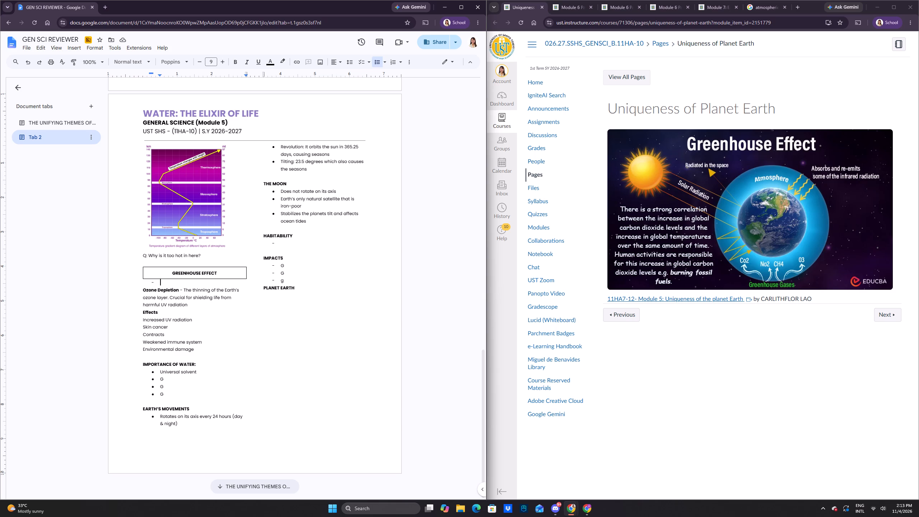
{"action": "type", "text": "THe"}
{"action": "type", "text": "re"}
{"action": "key", "text": "BackSpace"}
{"action": "key", "text": "BackSpace"}
{"action": "key", "text": "BackSpace"}
{"action": "key", "text": "BackSpace"}
{"action": "type", "text": "here is"}
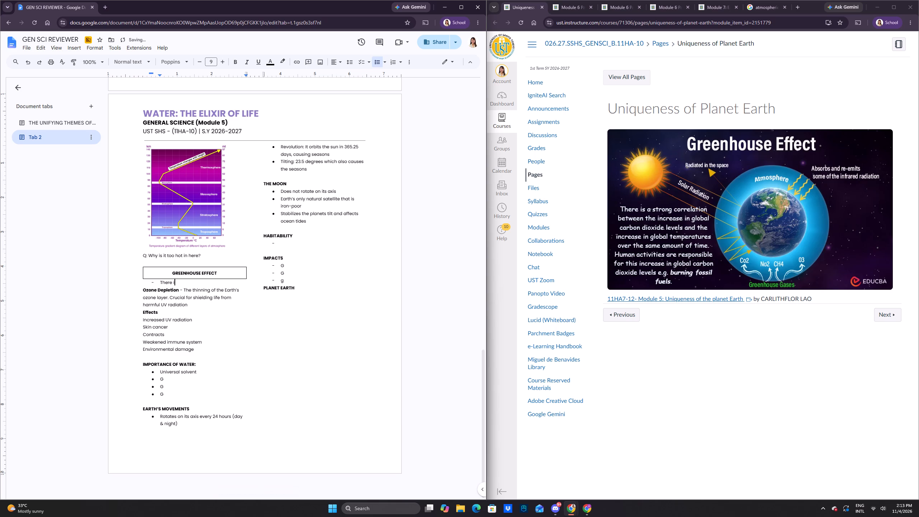
{"action": "key", "text": "space"}
{"action": "type", "text": "a strong corro"}
{"action": "key", "text": "BackSpace"}
{"action": "key", "text": "e"}
{"action": "type", "text": "lation"}
{"action": "key", "text": "space"}
{"action": "type", "text": "between the increase o"}
{"action": "key", "text": "BackSpace"}
{"action": "type", "text": "in go"}
{"action": "key", "text": "BackSpace"}
{"action": "type", "text": "lobal carbon dio"}
{"action": "type", "text": "xide levels"}
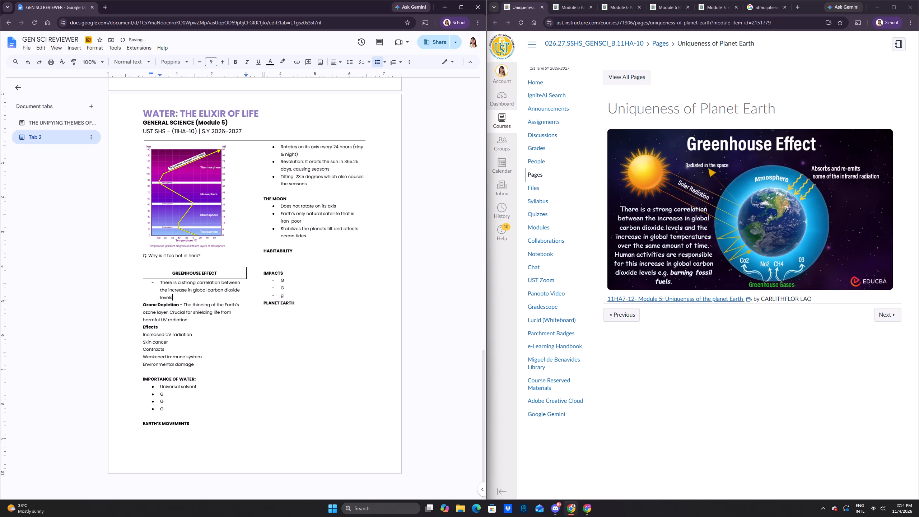
Continue the GREENHOUSE EFFECT bullet with "and the increase in global temperatures over the same amount of time.".
{"action": "key", "text": "space"}
{"action": "type", "text": "and the increase in global temperate"}
{"action": "key", "text": "BackSpace"}
{"action": "type", "text": "ures over the sd"}
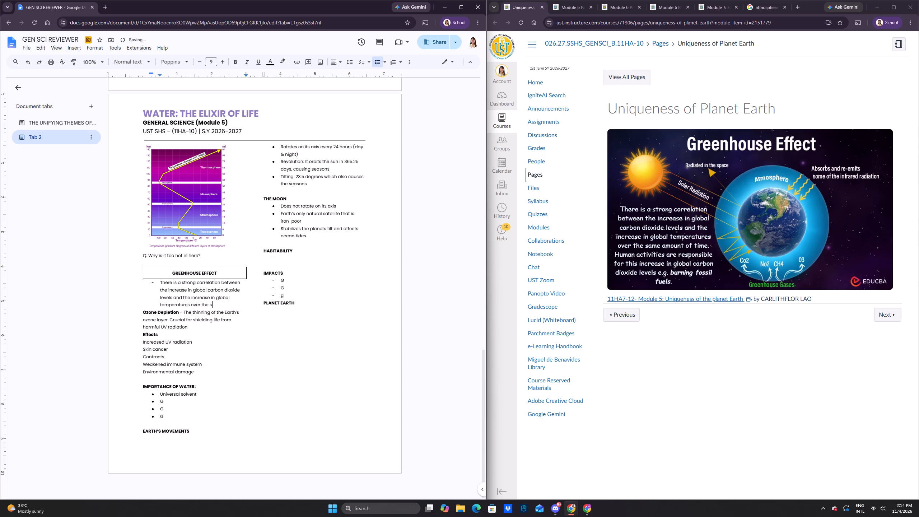
{"action": "key", "text": "BackSpace"}
{"action": "key", "text": "BackSpace"}
{"action": "type", "text": "same amui"}
{"action": "key", "text": "BackSpace"}
{"action": "key", "text": "BackSpace"}
{"action": "type", "text": "ount"}
{"action": "key", "text": "space"}
{"action": "type", "text": "of time."}
{"action": "key", "text": "space"}
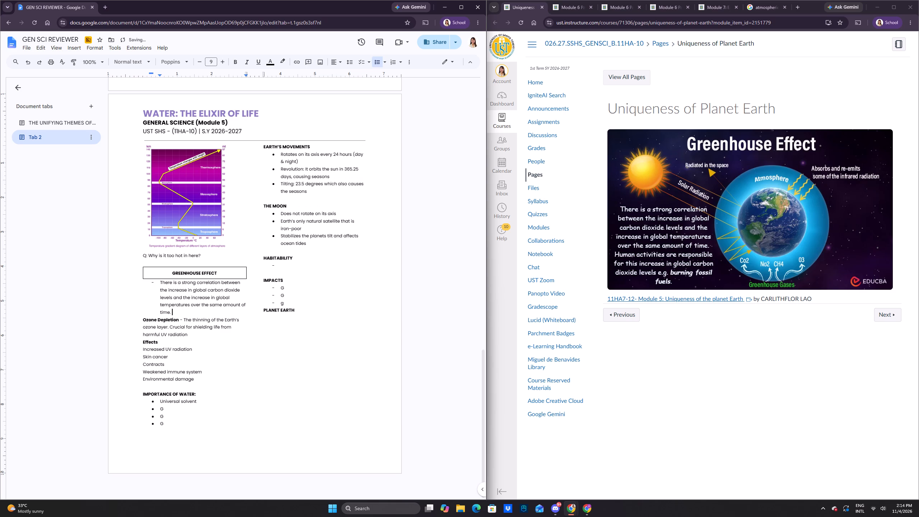
Add the sentence "Human activities are responsible for this increase in global carbon dioxide levels." to the GREENHOUSE EFFECT bullet.
{"action": "type", "text": "Human activities ar"}
{"action": "key", "text": "BackSpace"}
{"action": "key", "text": "BackSpace"}
{"action": "type", "text": "are responsible for this"}
{"action": "key", "text": "space"}
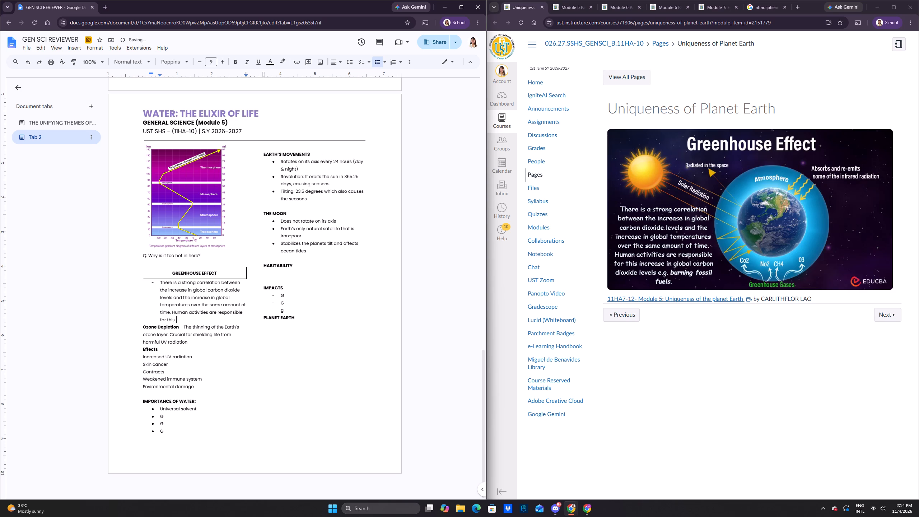
{"action": "key", "text": "BackSpace"}
{"action": "key", "text": "space"}
{"action": "type", "text": "increase in global carbon dioxi"}
{"action": "type", "text": "de levels."}
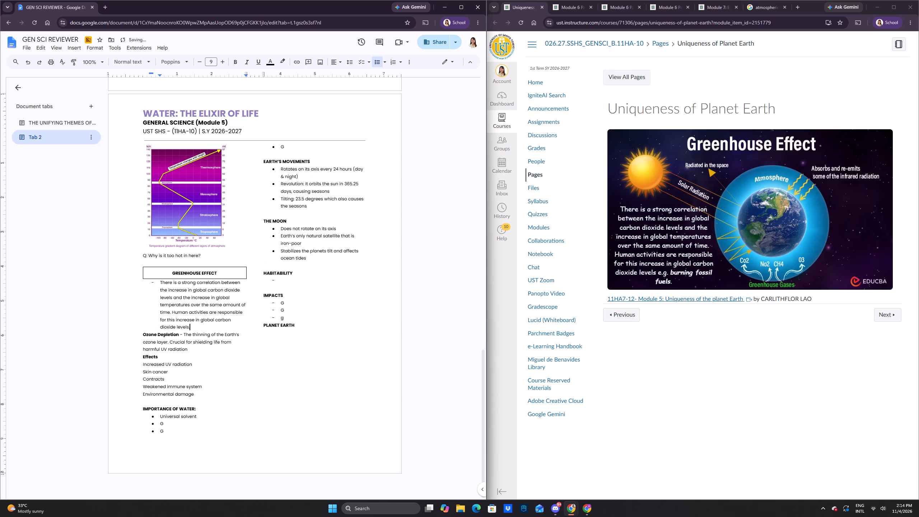
End the GREENHOUSE EFFECT bullet with "(e.g. burning fossil fuels.)" and add an unbulleted blank line before Ozone Depletion.
{"action": "key", "text": "space"}
{"action": "type", "text": "(e.g"}
{"action": "type", "text": ". burning fossil fuels"}
{"action": "type", "text": ".)"}
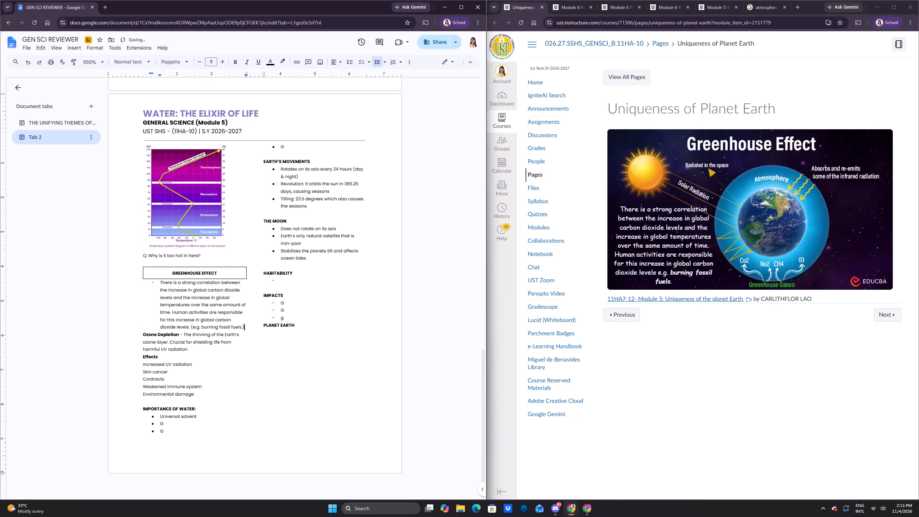
{"action": "key", "text": "Return"}
{"action": "key", "text": "BackSpace"}
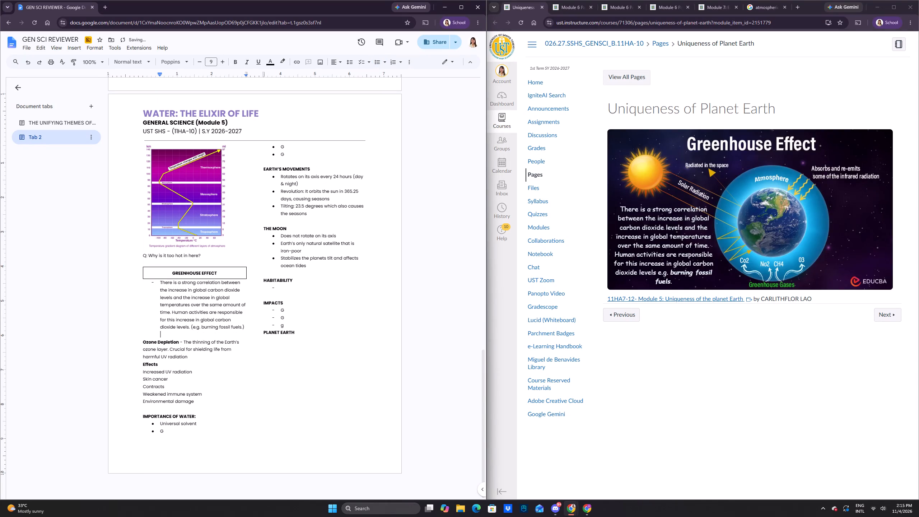
Enlarge the atmospheric layers diagram proportionally to the full width of its column, matching the GREENHOUSE EFFECT box.
{"action": "left_click", "coordinate": [183, 177]}
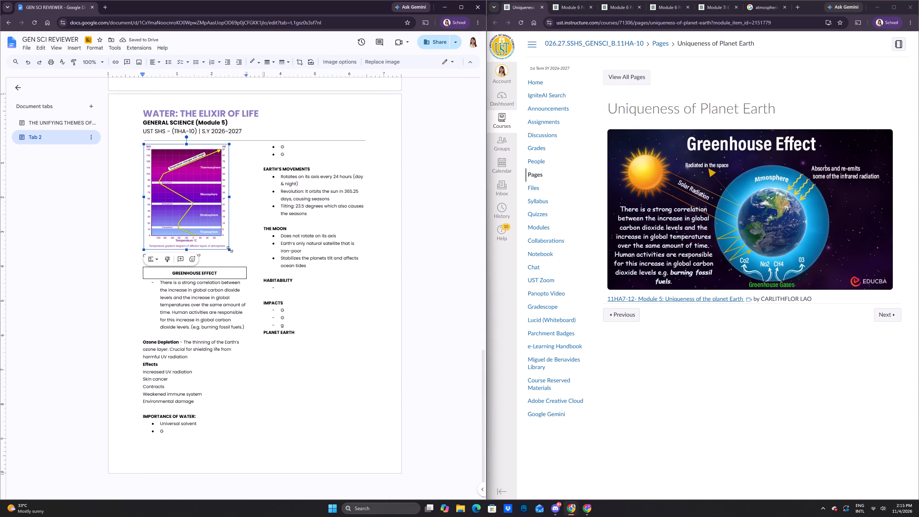
{"action": "left_click_drag", "start_coordinate": [230, 249], "coordinate": [247, 265]}
Review the layout of the altitude and atmospheric layers page and how it runs into the diagram page.
{"action": "scroll", "coordinate": [190, 210], "scroll_direction": "up", "scroll_amount": 4}
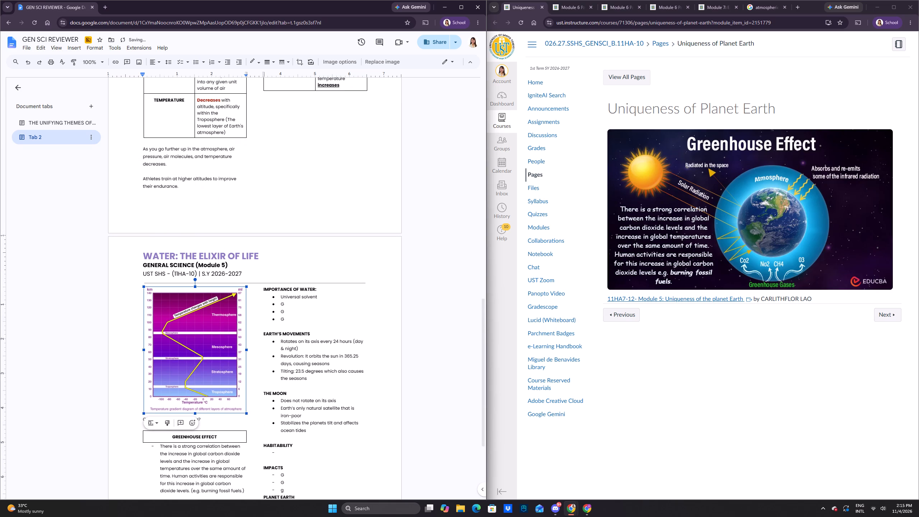
{"action": "scroll", "coordinate": [205, 232], "scroll_direction": "up", "scroll_amount": 3}
{"action": "scroll", "coordinate": [242, 238], "scroll_direction": "up", "scroll_amount": 3}
{"action": "scroll", "coordinate": [243, 241], "scroll_direction": "down", "scroll_amount": 2}
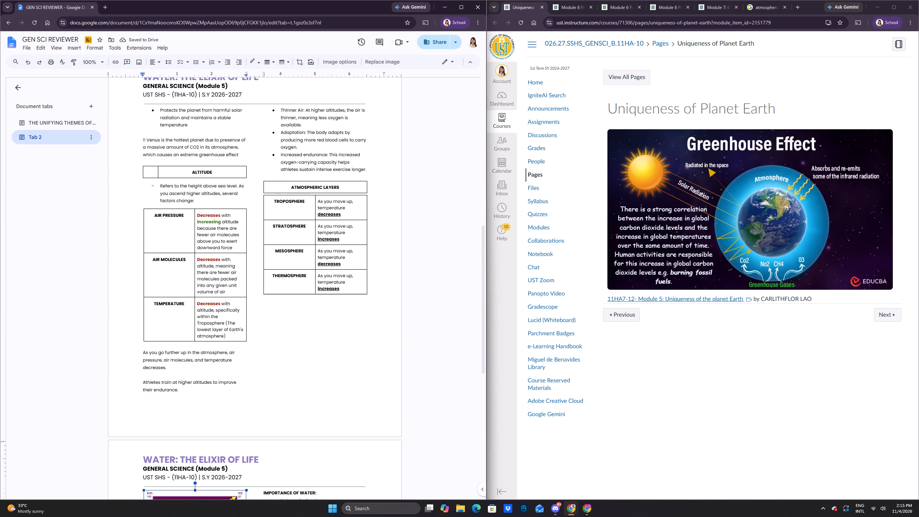
{"action": "scroll", "coordinate": [244, 244], "scroll_direction": "down", "scroll_amount": 4}
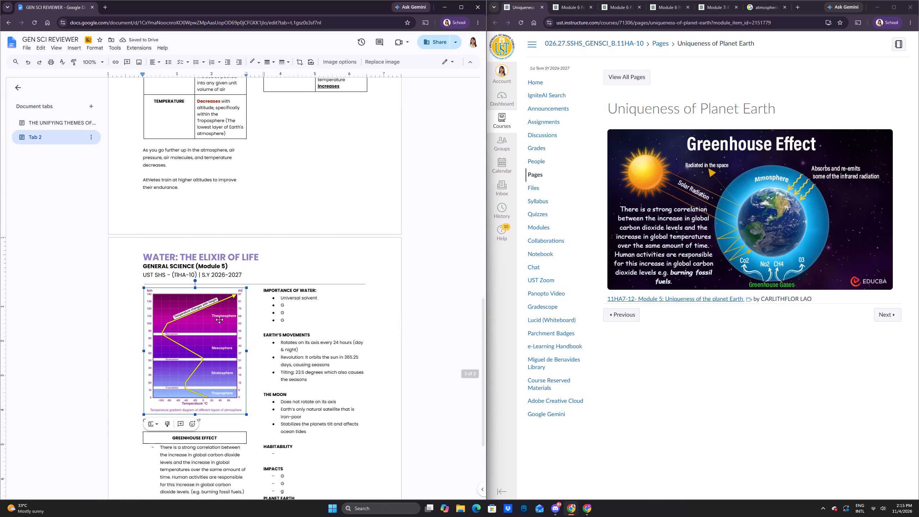
{"action": "left_click", "coordinate": [239, 210]}
{"action": "scroll", "coordinate": [239, 212], "scroll_direction": "up", "scroll_amount": 10}
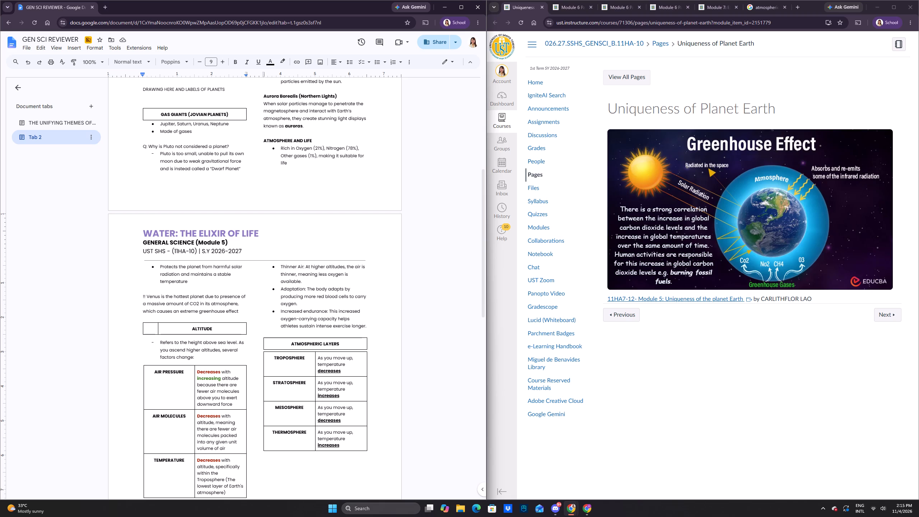
{"action": "scroll", "coordinate": [303, 293], "scroll_direction": "down", "scroll_amount": 5}
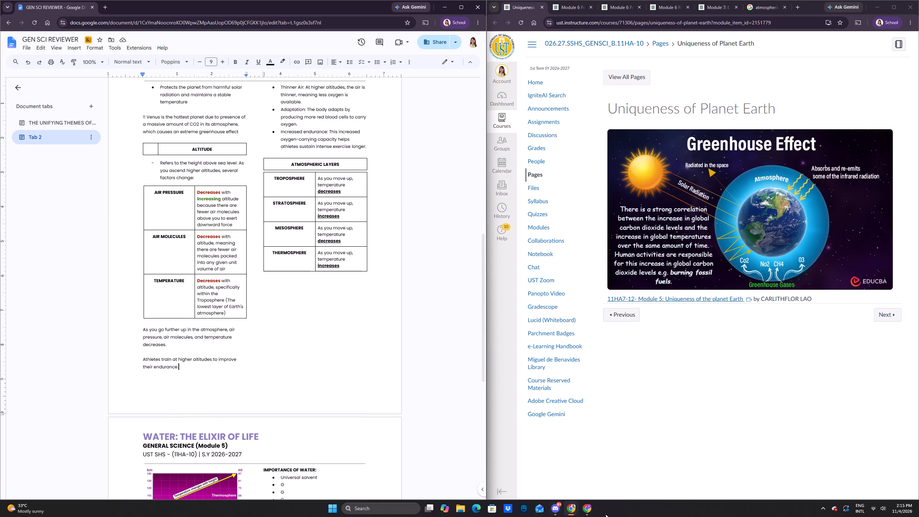
Switch to the Spotify window, lower the playback volume slightly and minimise the window.
{"action": "left_click", "coordinate": [581, 507]}
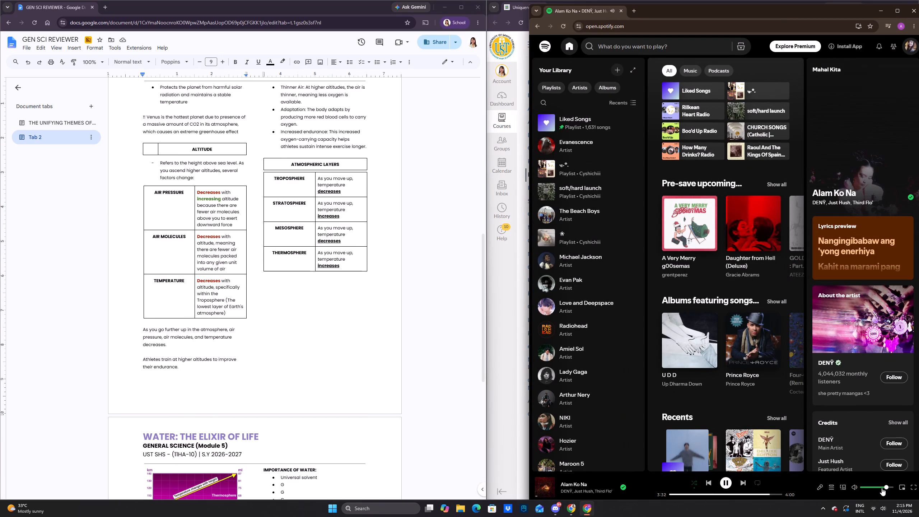
{"action": "left_click", "coordinate": [882, 488]}
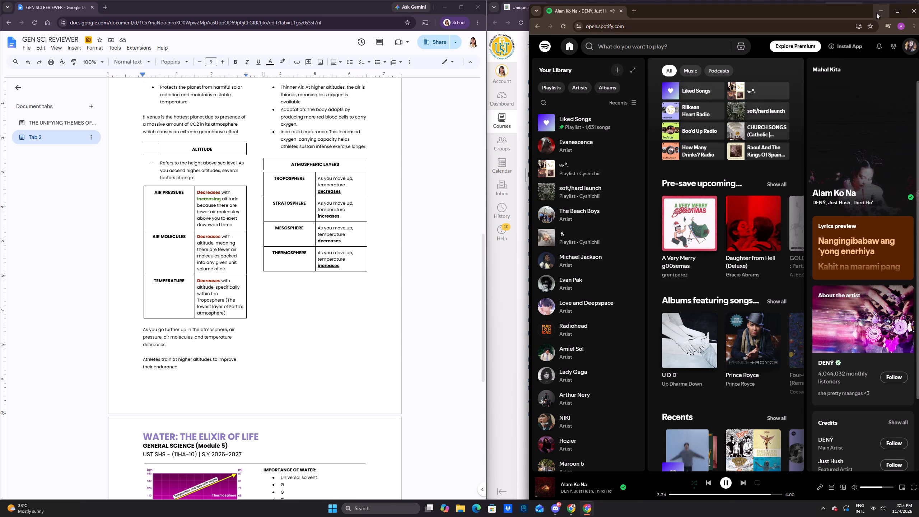
{"action": "left_click", "coordinate": [876, 13]}
Place the cursor in the third bullet under IMPORTANCE OF WATER.
{"action": "scroll", "coordinate": [218, 337], "scroll_direction": "down", "scroll_amount": 7}
{"action": "scroll", "coordinate": [235, 311], "scroll_direction": "down", "scroll_amount": 3}
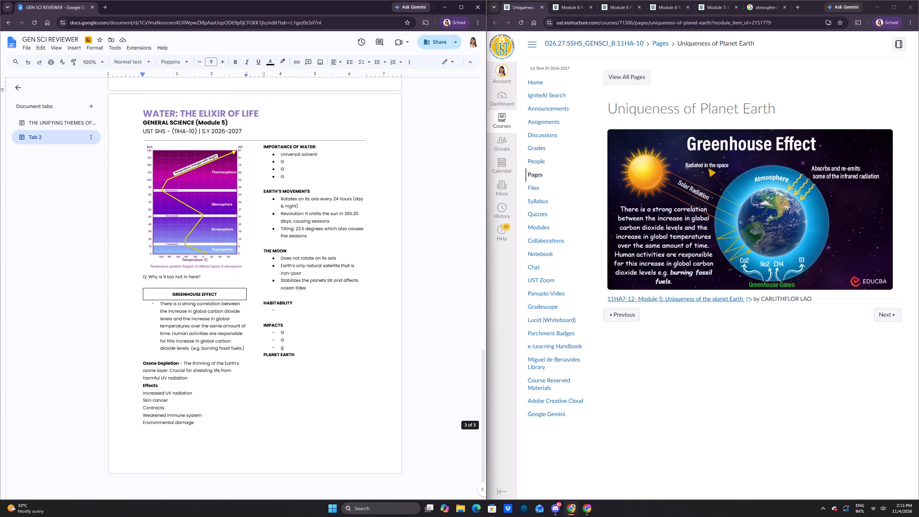
{"action": "left_click", "coordinate": [317, 166]}
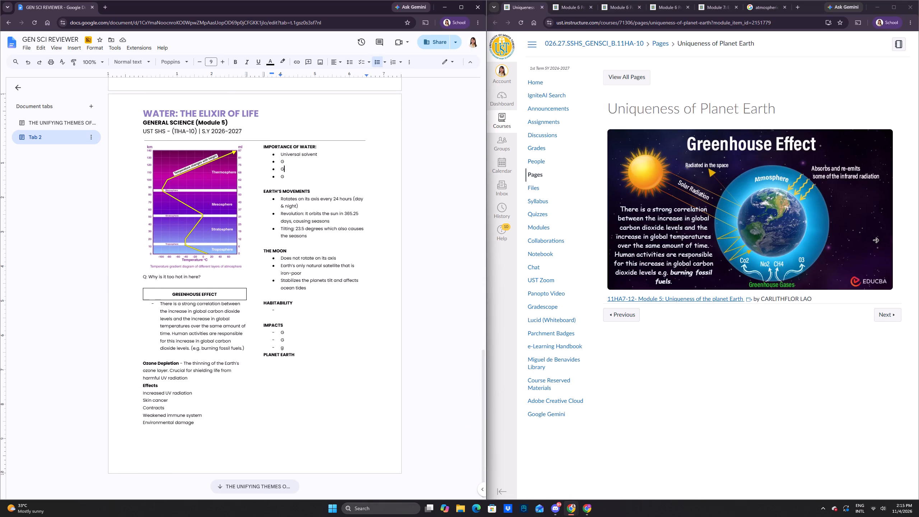
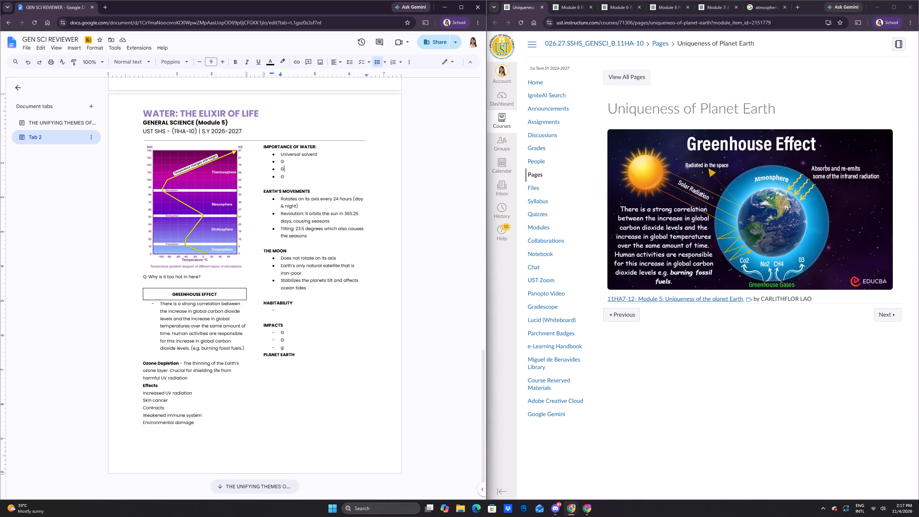
Replace the indented blank line below the GREENHOUSE EFFECT note with an unindented line reading "How it works:".
{"action": "left_click", "coordinate": [190, 357]}
{"action": "left_click", "coordinate": [193, 357]}
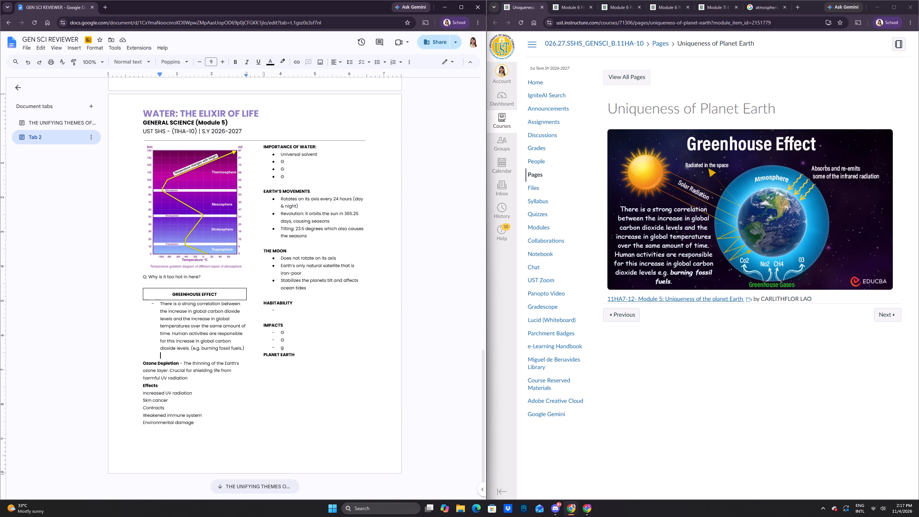
{"action": "key", "text": "BackSpace"}
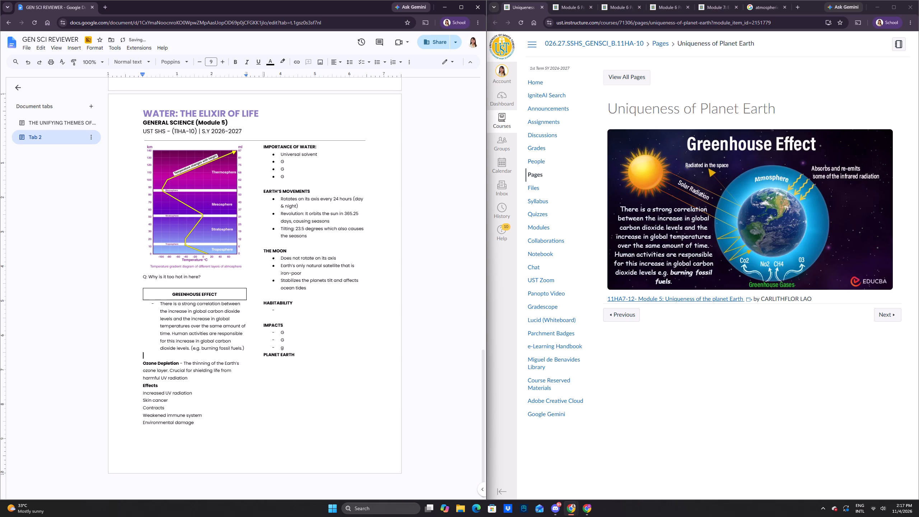
{"action": "type", "text": "How it"}
{"action": "key", "text": "space"}
{"action": "type", "text": "worjs"}
{"action": "key", "text": "BackSpace"}
{"action": "key", "text": "BackSpace"}
{"action": "type", "text": "ks"}
{"action": "key", "text": "shift+colon"}
{"action": "key", "text": "Return"}
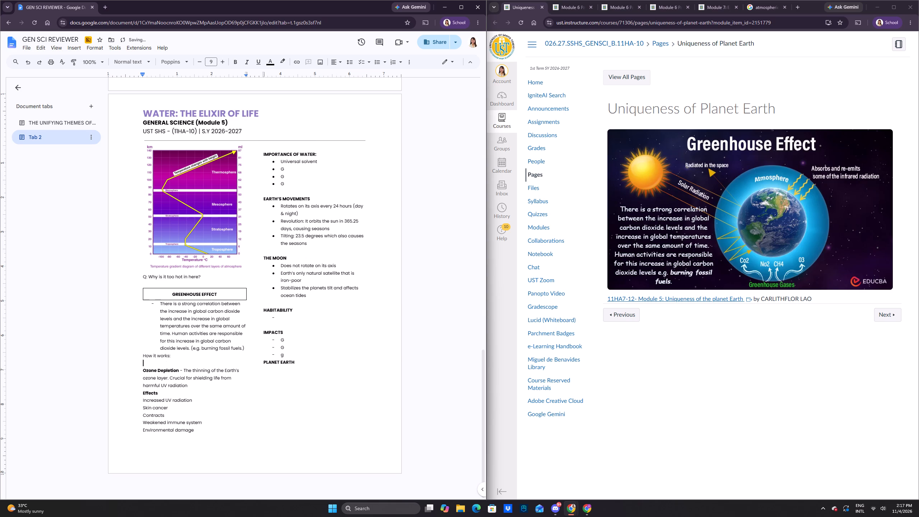
Add the bullet "Solar Radiation: The Sun emits solar radiation that passes through the atmosphere and warms the Earth's surface" under How it works.
{"action": "type", "text": "* Solar Radiation"}
{"action": "key", "text": "space"}
{"action": "key", "text": "minus"}
{"action": "key", "text": "BackSpace"}
{"action": "key", "text": "BackSpace"}
{"action": "type", "text": ":"}
{"action": "key", "text": "space"}
{"action": "type", "text": "The su"}
{"action": "key", "text": "BackSpace"}
{"action": "key", "text": "BackSpace"}
{"action": "type", "text": "Sun emmi"}
{"action": "key", "text": "BackSpace"}
{"action": "key", "text": "BackSpace"}
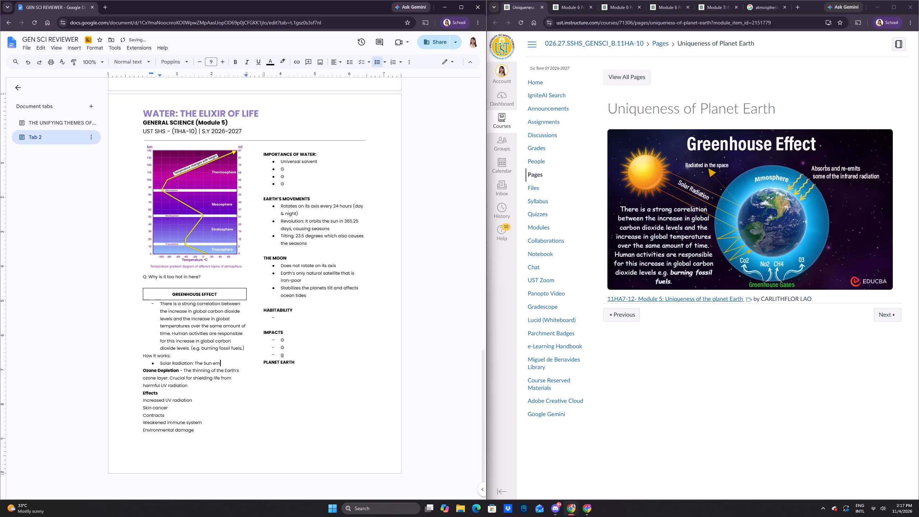
{"action": "type", "text": "its solar"}
{"action": "key", "text": "space"}
{"action": "type", "text": "radiation that passes through the atmosp"}
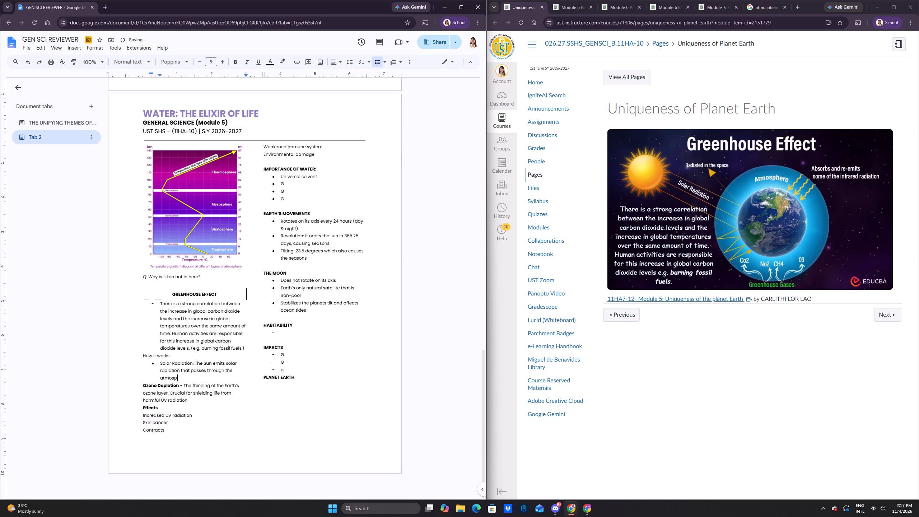
{"action": "type", "text": "e"}
{"action": "key", "text": "BackSpace"}
{"action": "type", "text": "here and warms the Earth's surface"}
{"action": "key", "text": "space"}
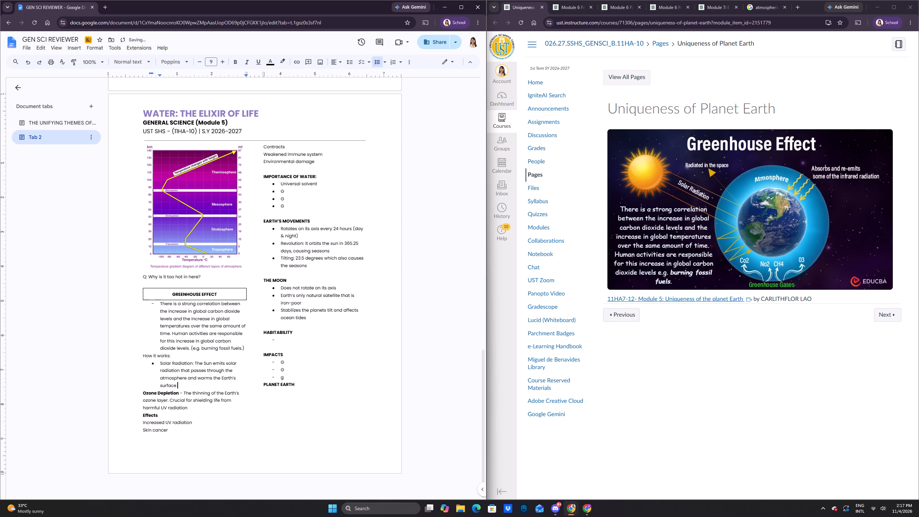
Add a second bullet: "Heat Absorption & Emission: The Earth absorbs this energy and radiates it back toward space as infrared radiation (heat).".
{"action": "key", "text": "Return"}
{"action": "type", "text": "Heat Absorptio"}
{"action": "type", "text": "n"}
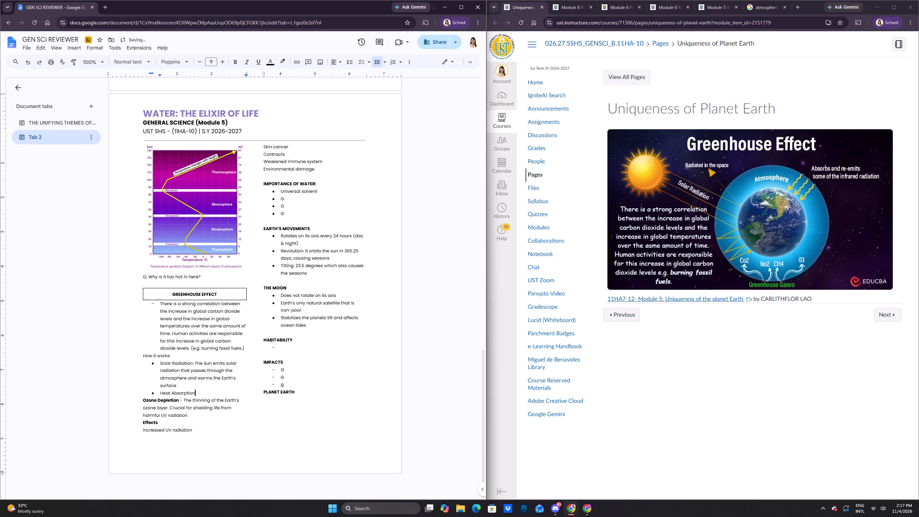
{"action": "key", "text": "space"}
{"action": "type", "text": "&"}
{"action": "key", "text": "space"}
{"action": "type", "text": "Emission:"}
{"action": "key", "text": "space"}
{"action": "type", "text": "The Earth"}
{"action": "key", "text": "space"}
{"action": "type", "text": "absorbs this enrgy and raid"}
{"action": "key", "text": "BackSpace"}
{"action": "key", "text": "BackSpace"}
{"action": "type", "text": "diates"}
{"action": "key", "text": "space"}
{"action": "type", "text": "it back"}
{"action": "key", "text": "space"}
{"action": "type", "text": "toward space as infra"}
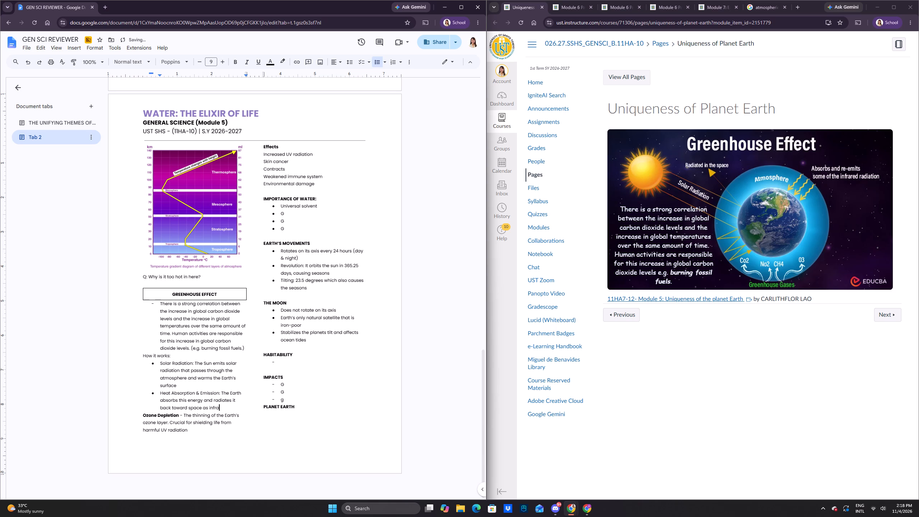
{"action": "type", "text": "red"}
{"action": "key", "text": "space"}
{"action": "type", "text": "radiation ("}
{"action": "type", "text": "heat)."}
Start a third bullet under How it works with "Greenhouse Gases: Gases in the atmosphere".
{"action": "key", "text": "Return"}
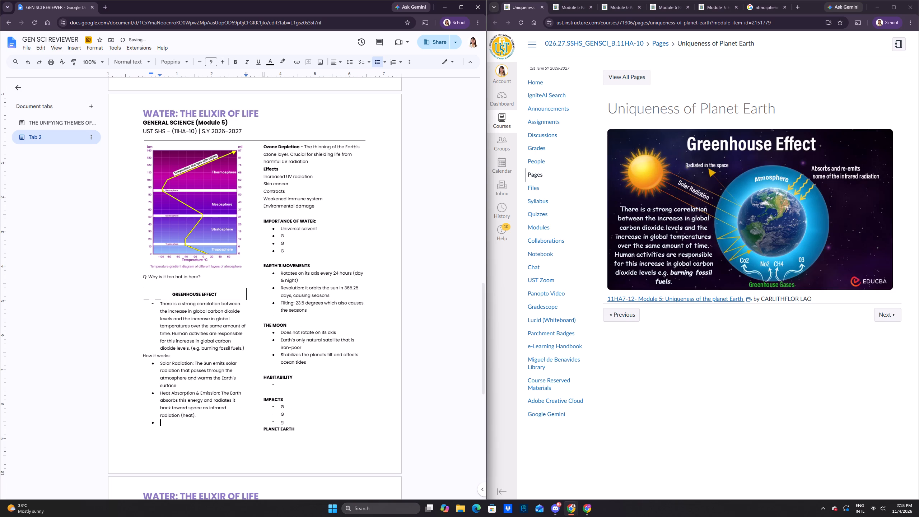
{"action": "type", "text": "Green"}
{"action": "key", "text": "space"}
{"action": "key", "text": "BackSpace"}
{"action": "type", "text": "house F"}
{"action": "key", "text": "BackSpace"}
{"action": "type", "text": "Gases:"}
{"action": "key", "text": "space"}
{"action": "type", "text": "Gases in the atmosphere ="}
{"action": "key", "text": "BackSpace"}
{"action": "key", "text": "BackSpace"}
Continue the Greenhouse Gases bullet with a dash and "such as Carbon Dioxide (Co2), Nitrous Oxide (N2O), Methane (CH4), and Ozone (o3)".
{"action": "type", "text": "--"}
{"action": "key", "text": "space"}
{"action": "type", "text": "such as"}
{"action": "key", "text": "space"}
{"action": "key", "text": "BackSpace"}
{"action": "key", "text": "BackSpace"}
{"action": "key", "text": "BackSpace"}
{"action": "key", "text": "BackSpace"}
{"action": "key", "text": "BackSpace"}
{"action": "key", "text": "BackSpace"}
{"action": "key", "text": "BackSpace"}
{"action": "key", "text": "BackSpace"}
{"action": "key", "text": "BackSpace"}
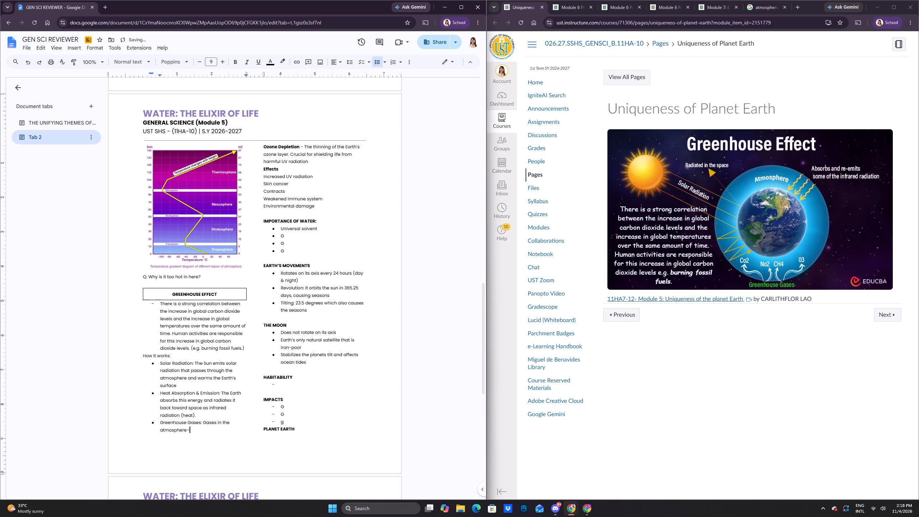
{"action": "type", "text": "such as"}
{"action": "key", "text": "space"}
{"action": "type", "text": "Carbon Dioxide ("}
{"action": "type", "text": "Co2)"}
{"action": "key", "text": "space"}
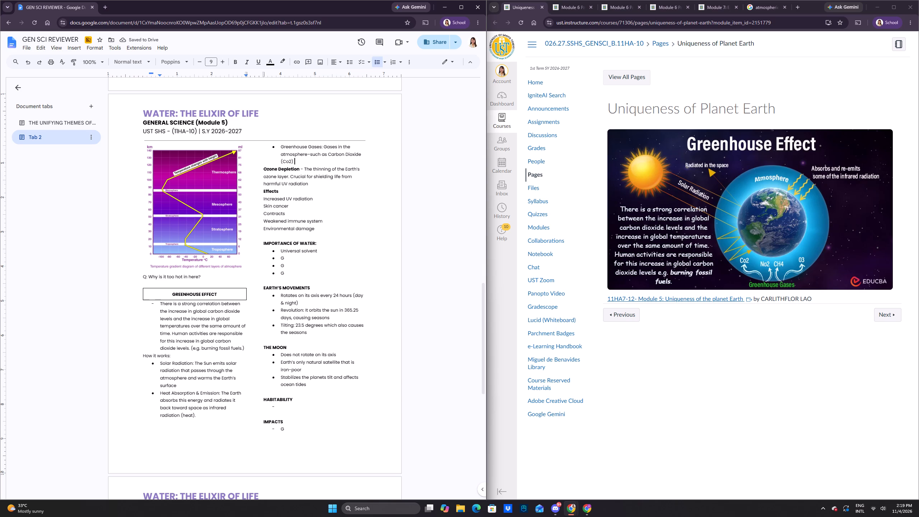
{"action": "key", "text": "BackSpace"}
{"action": "type", "text": ", Nitrous Oxide ("}
{"action": "type", "text": "N2"}
{"action": "type", "text": "O)"}
{"action": "type", "text": ", Methane (CH4)"}
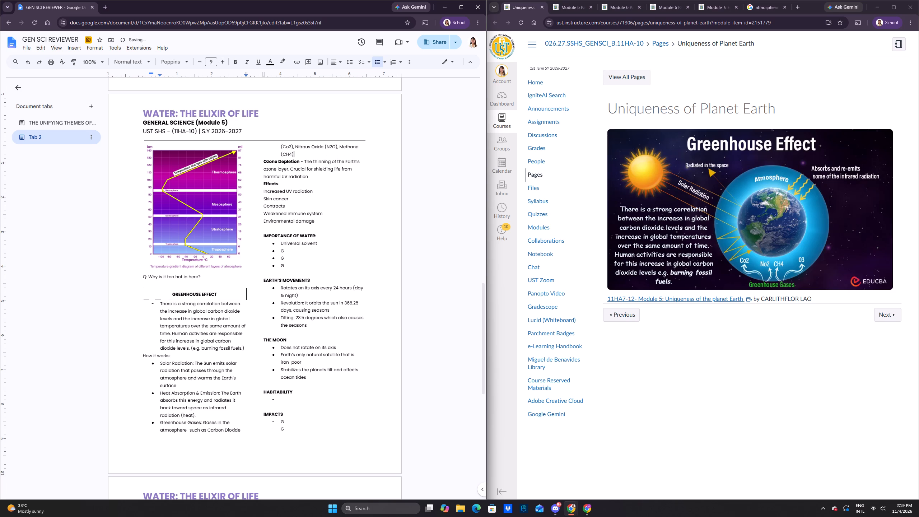
{"action": "type", "text": ", and Ozonw (o"}
{"action": "type", "text": "3)"}
{"action": "key", "text": "space"}
Complete the Greenhouse Gases bullet with "-- absorbs and re-emits this infrared radiation in all directions, trapping heat in the atmosphere".
{"action": "key", "text": "BackSpace"}
{"action": "type", "text": "-- absorbs and re-emits this i"}
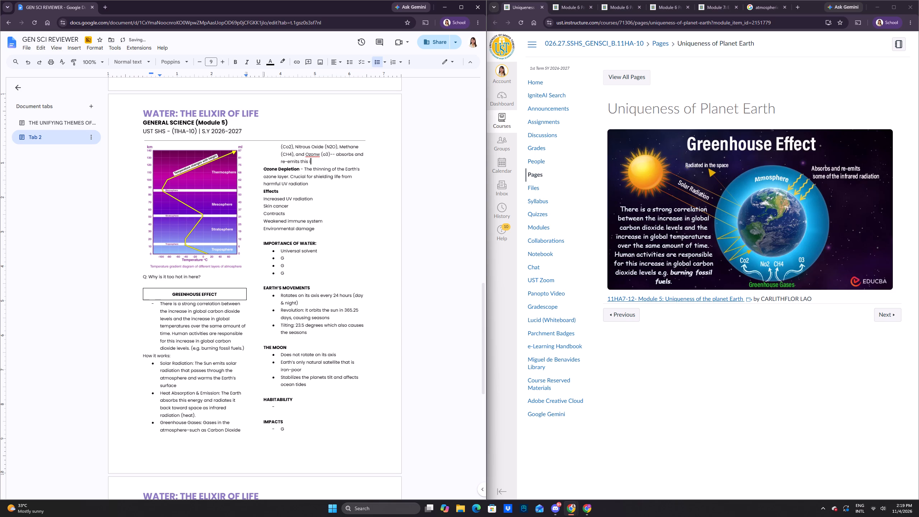
{"action": "type", "text": "nfrared"}
{"action": "key", "text": "space"}
{"action": "type", "text": "radiation in alll"}
{"action": "key", "text": "BackSpace"}
{"action": "key", "text": "space"}
{"action": "type", "text": "directions"}
{"action": "key", "text": "space"}
{"action": "key", "text": "BackSpace"}
{"action": "type", "text": ", trapping heat in teh atmosphere"}
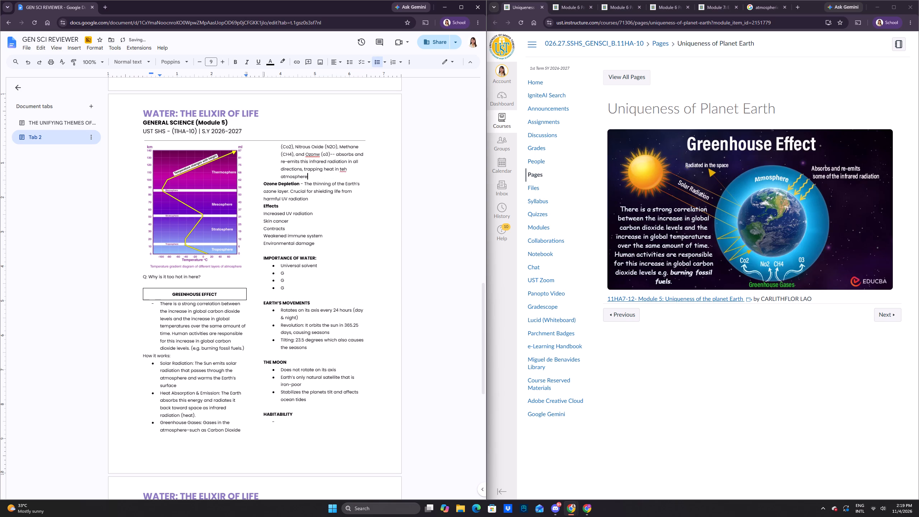
Correct the misspelled "Ozonw" to "Ozone" and "teh" to "the" in the Greenhouse Gases bullet using the spelling suggestions.
{"action": "left_click", "coordinate": [309, 155]}
{"action": "left_click", "coordinate": [319, 141]}
{"action": "left_click", "coordinate": [346, 170]}
{"action": "left_click", "coordinate": [342, 159]}
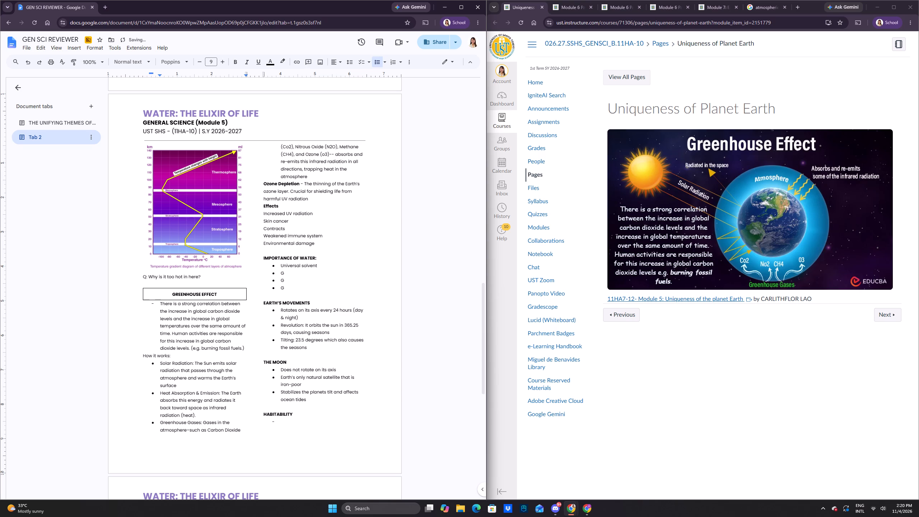
End the Greenhouse Gases bullet with a period and add an unbulleted blank line before Ozone Depletion.
{"action": "left_click", "coordinate": [319, 181]}
{"action": "left_click", "coordinate": [321, 177]}
{"action": "key", "text": "period"}
{"action": "key", "text": "Return"}
{"action": "key", "text": "BackSpace"}
{"action": "key", "text": "BackSpace"}
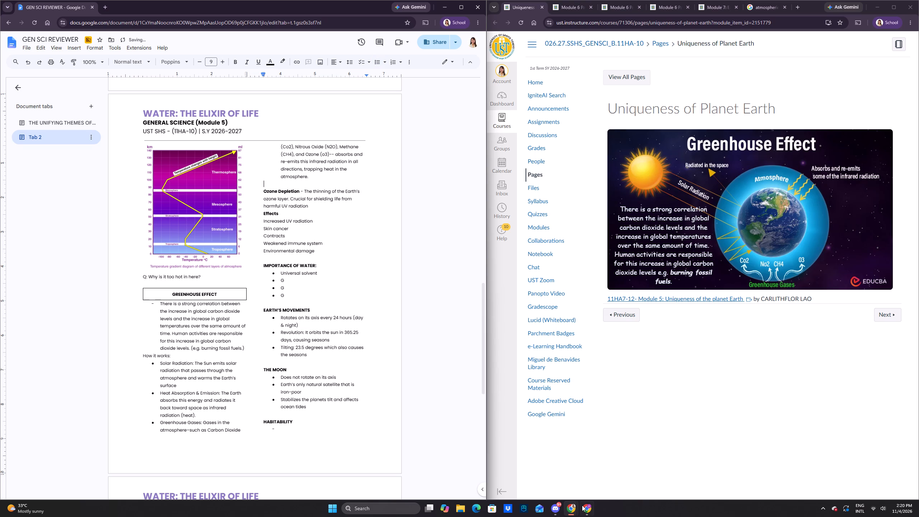
Switch to the Spotify window, set the playback volume to about half and minimise the window.
{"action": "left_click", "coordinate": [582, 505]}
{"action": "left_click", "coordinate": [877, 486]}
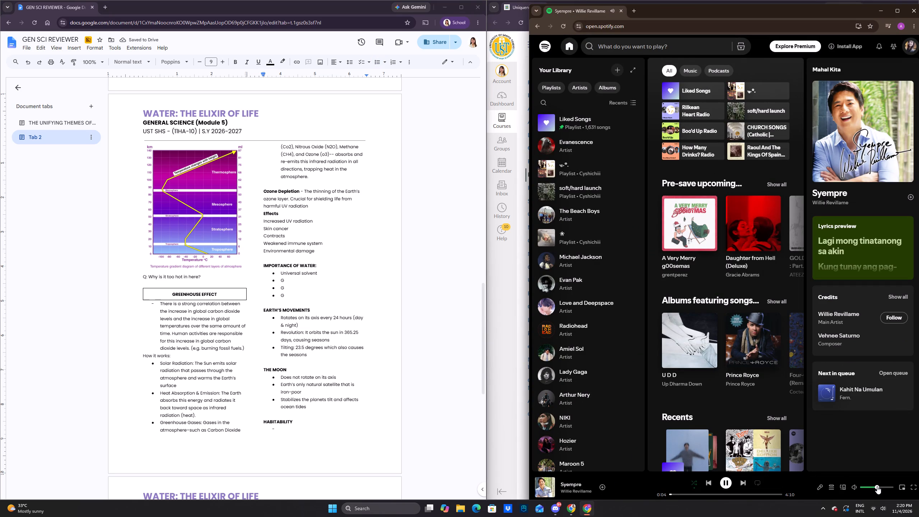
{"action": "left_click", "coordinate": [879, 14]}
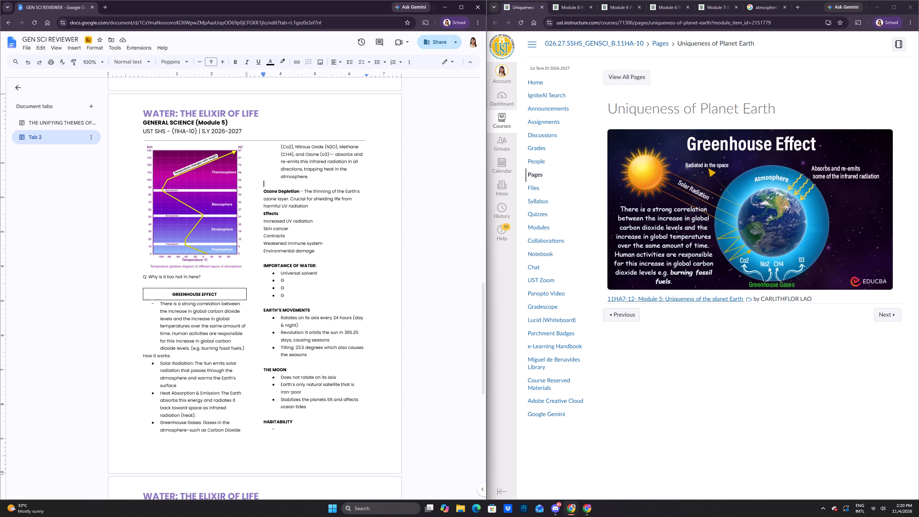
Make the "How it works:" line under Greenhouse Effect bold.
{"action": "left_click_drag", "start_coordinate": [172, 358], "coordinate": [141, 355]}
{"action": "left_click_drag", "start_coordinate": [141, 355], "coordinate": [130, 358]}
{"action": "left_click", "coordinate": [234, 59]}
{"action": "left_click", "coordinate": [216, 371]}
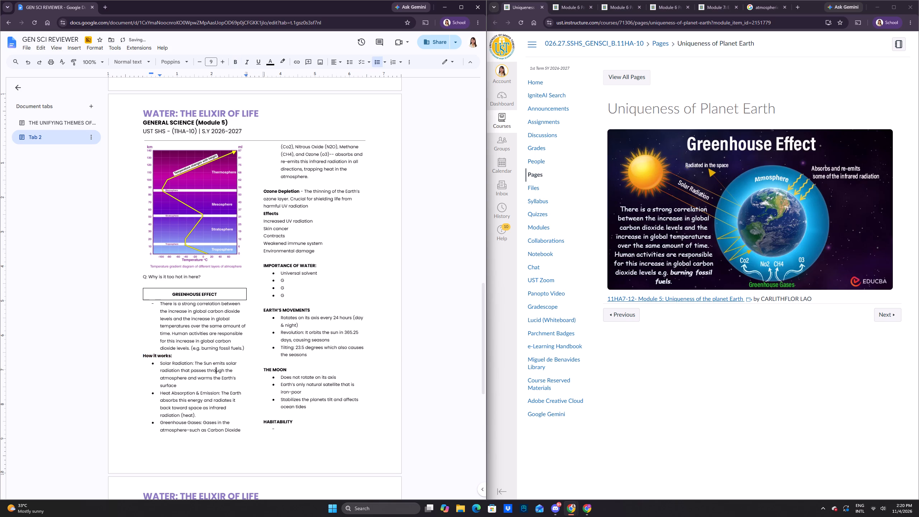
Bold the bullet labels "Solar Radiation:", "Heat Absorption & Emission:" and "Greenhouse Gases:" under How it works.
{"action": "scroll", "coordinate": [205, 319], "scroll_direction": "down", "scroll_amount": 3}
{"action": "left_click_drag", "start_coordinate": [195, 256], "coordinate": [169, 262]}
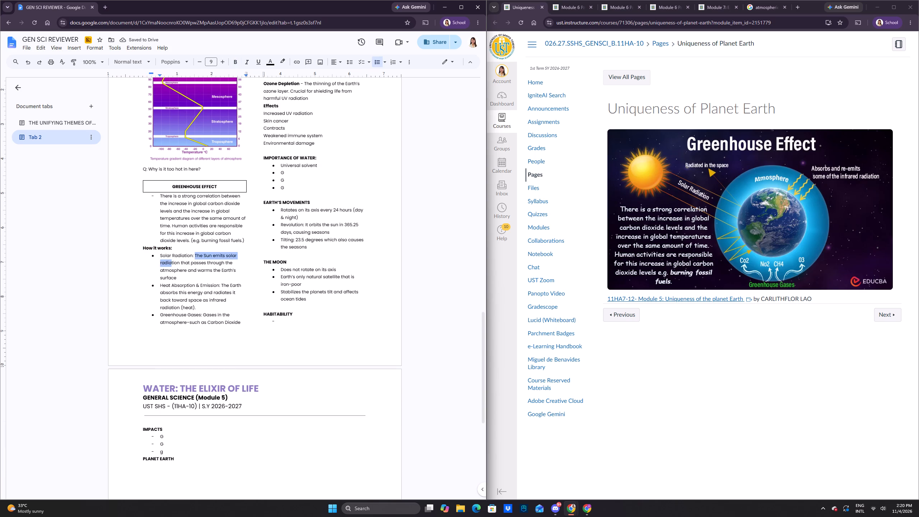
{"action": "left_click_drag", "start_coordinate": [169, 262], "coordinate": [160, 259]}
{"action": "left_click", "coordinate": [234, 56]}
{"action": "left_click", "coordinate": [234, 58]}
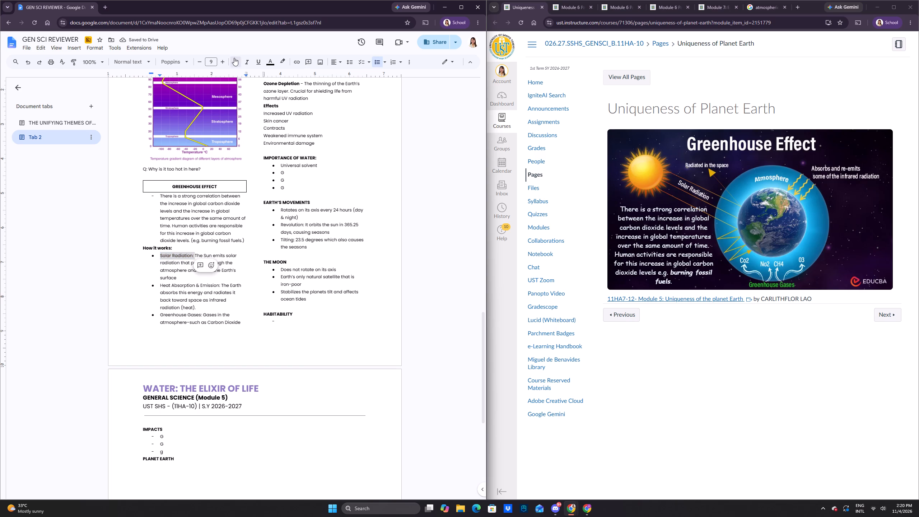
{"action": "left_click", "coordinate": [192, 287]}
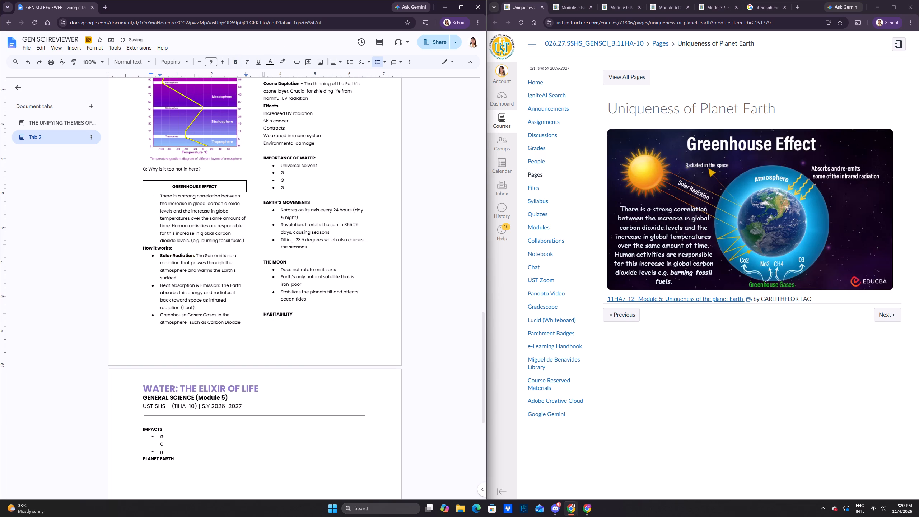
{"action": "left_click_drag", "start_coordinate": [221, 288], "coordinate": [146, 287]}
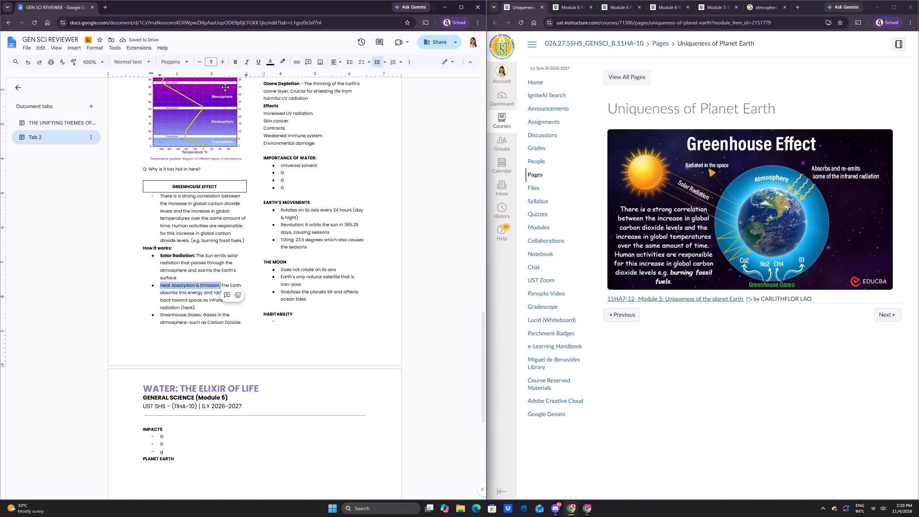
{"action": "left_click", "coordinate": [237, 62]}
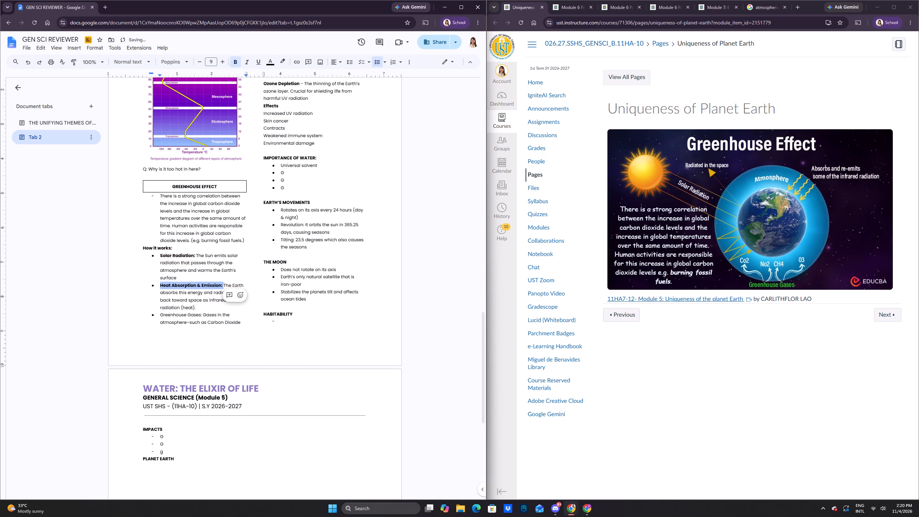
{"action": "left_click_drag", "start_coordinate": [202, 313], "coordinate": [159, 315]}
{"action": "left_click", "coordinate": [233, 61]}
{"action": "scroll", "coordinate": [263, 215], "scroll_direction": "up", "scroll_amount": 2}
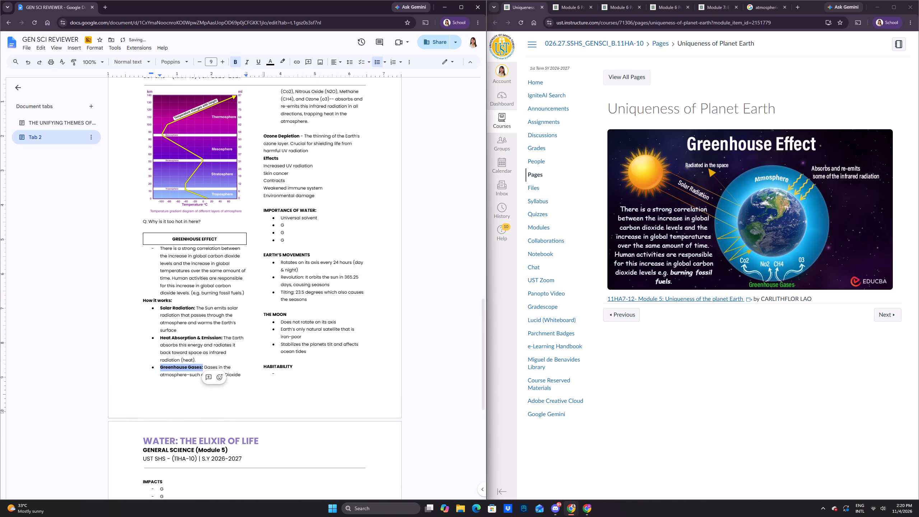
Search Google Images for "greenhouse effect", replacing the atmospheric layers search.
{"action": "left_click", "coordinate": [307, 189]}
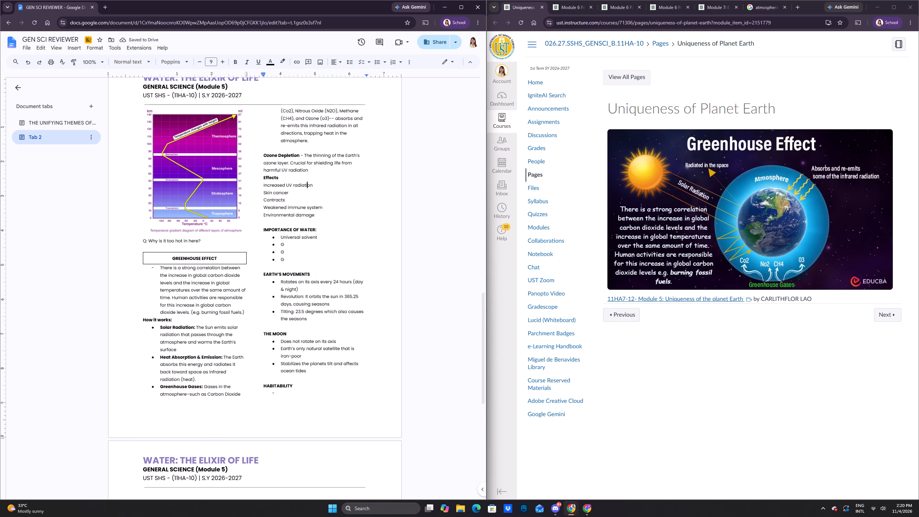
{"action": "left_click", "coordinate": [321, 143]}
{"action": "left_click", "coordinate": [764, 9]}
{"action": "left_click_drag", "start_coordinate": [679, 23], "coordinate": [677, 17]}
{"action": "left_click", "coordinate": [844, 53]}
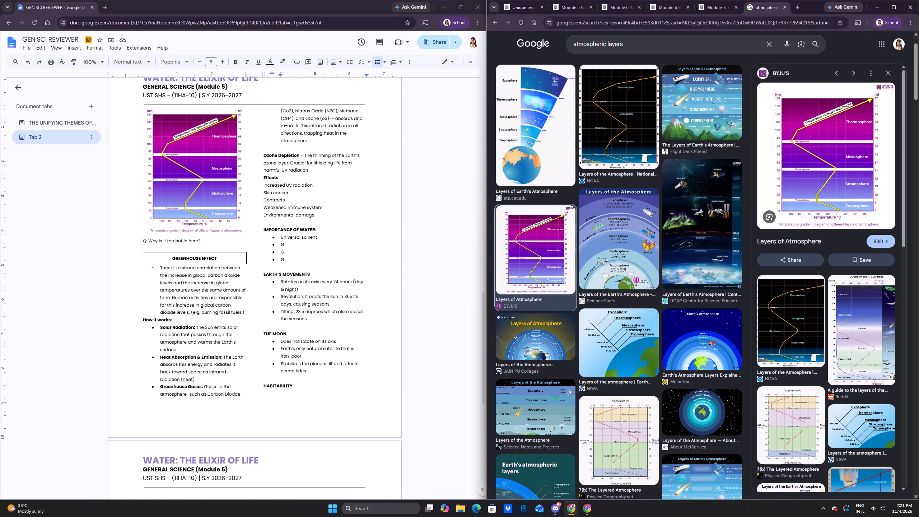
{"action": "left_click", "coordinate": [778, 21]}
{"action": "key", "text": "BackSpace"}
{"action": "type", "text": "gt"}
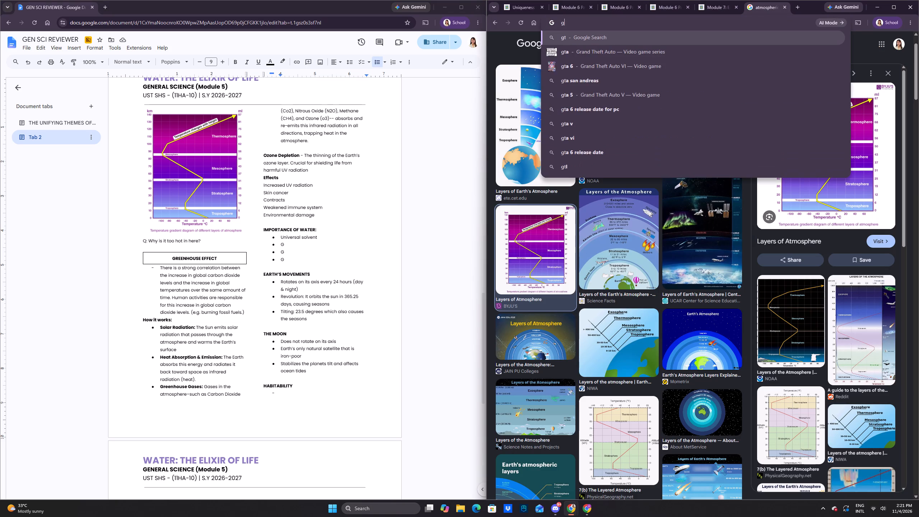
{"action": "key", "text": "BackSpace"}
{"action": "type", "text": "reen"}
{"action": "type", "text": "house effect"}
{"action": "key", "text": "Return"}
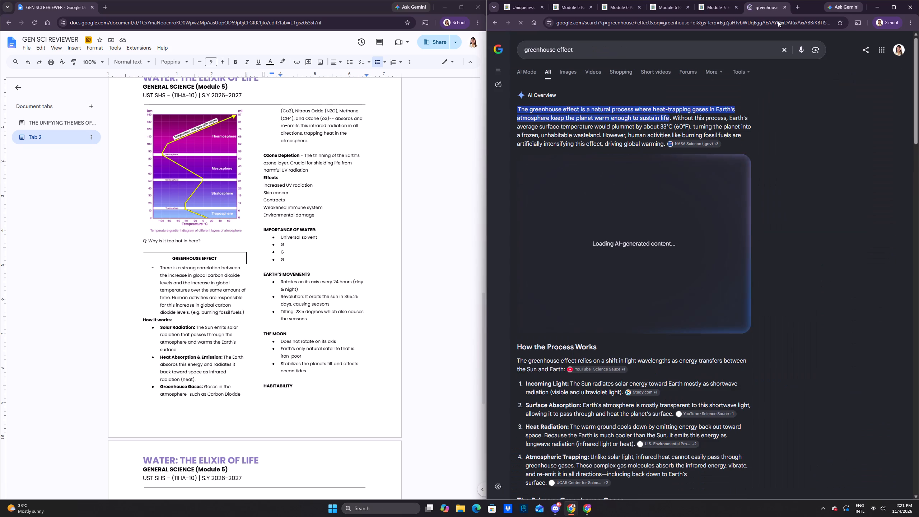
{"action": "left_click", "coordinate": [562, 70]}
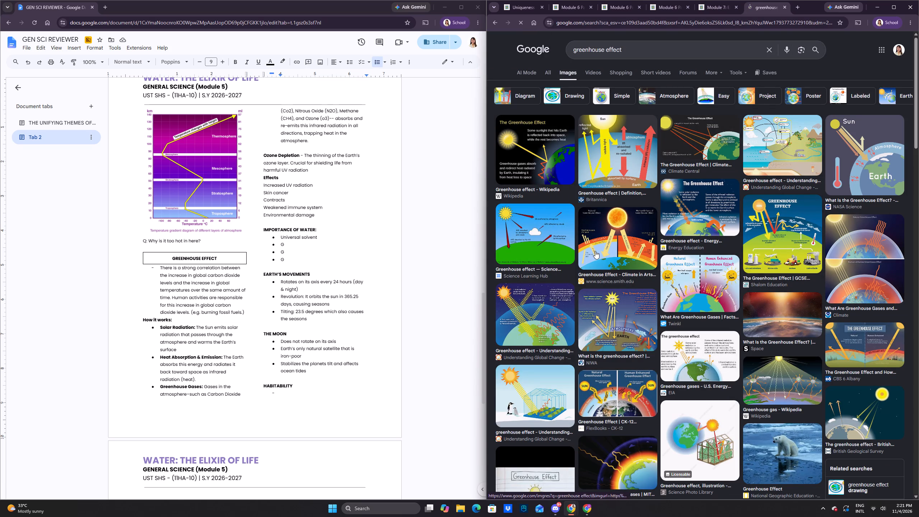
Copy the Understanding Global Change greenhouse effect diagram and paste it on the blank line above Ozone Depletion.
{"action": "left_click", "coordinate": [549, 302]}
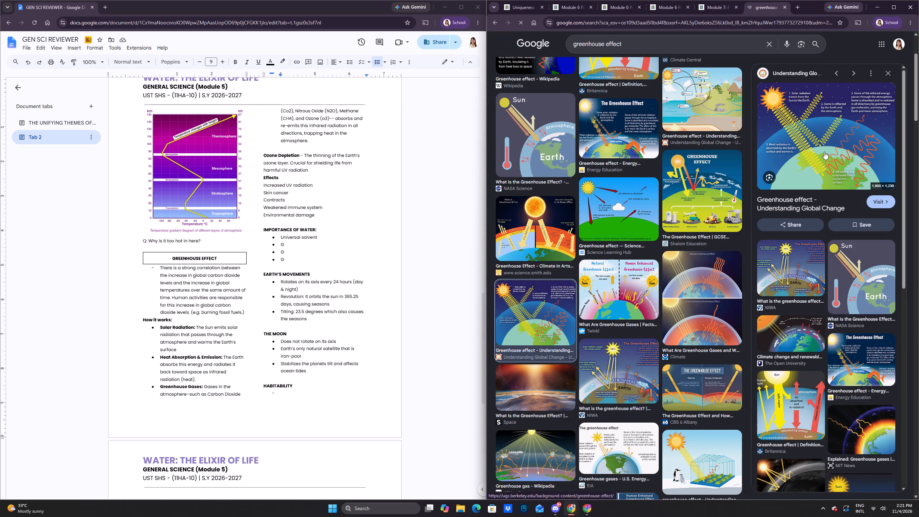
{"action": "right_click", "coordinate": [813, 117]}
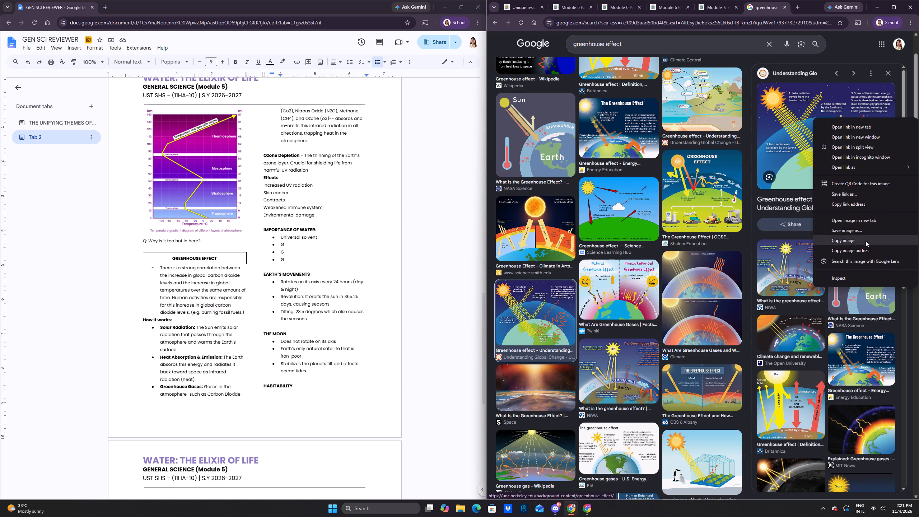
{"action": "left_click", "coordinate": [866, 241]}
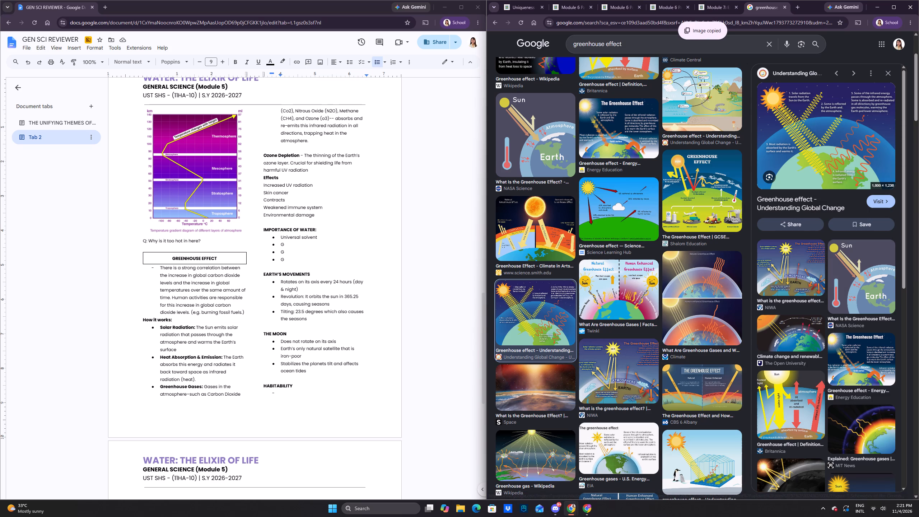
{"action": "left_click", "coordinate": [310, 145]}
{"action": "left_click", "coordinate": [309, 148]}
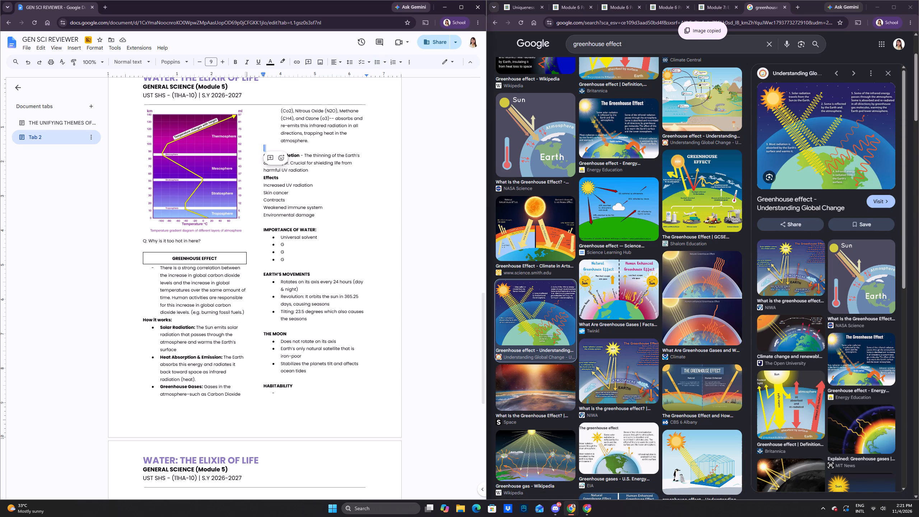
{"action": "key", "text": "ctrl+v"}
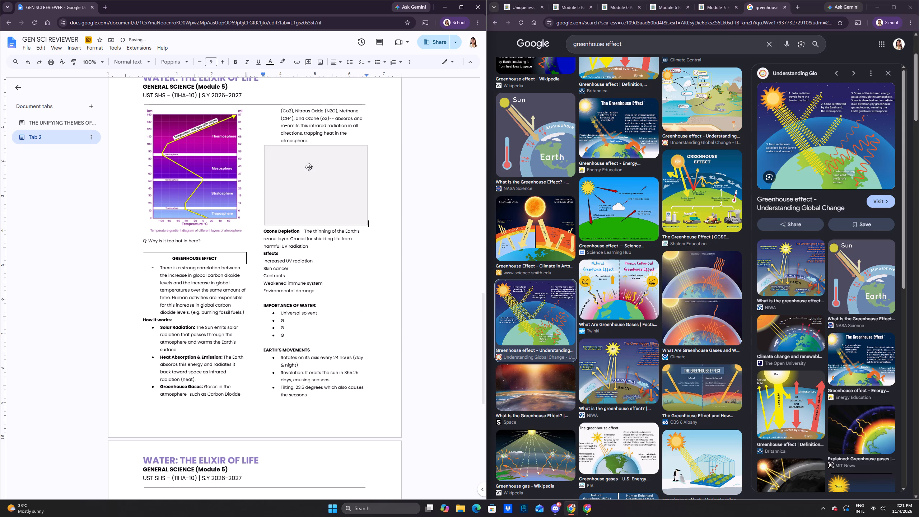
Enlarge the pasted greenhouse effect diagram proportionally until it is slightly wider than the text column.
{"action": "left_click", "coordinate": [335, 201]}
{"action": "left_click_drag", "start_coordinate": [367, 225], "coordinate": [372, 233]}
{"action": "left_click", "coordinate": [325, 252]}
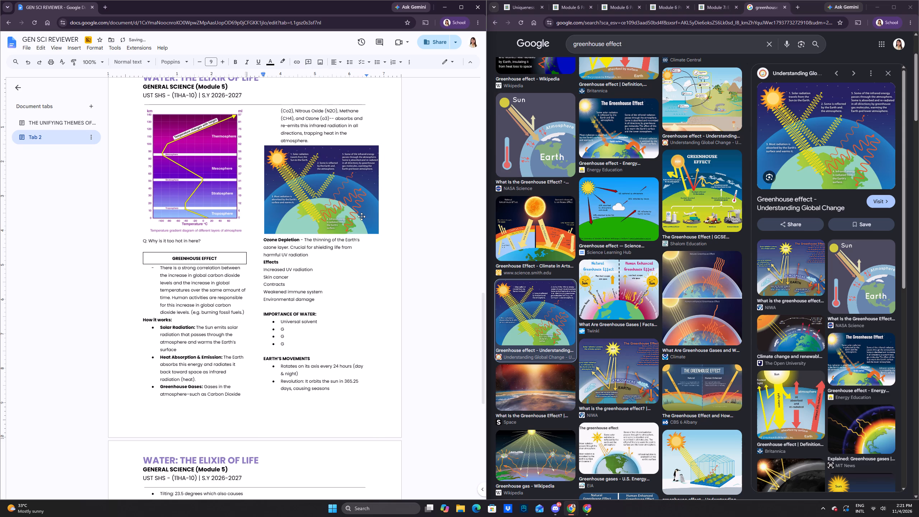
{"action": "left_click", "coordinate": [361, 216]}
{"action": "left_click_drag", "start_coordinate": [265, 233], "coordinate": [260, 235]}
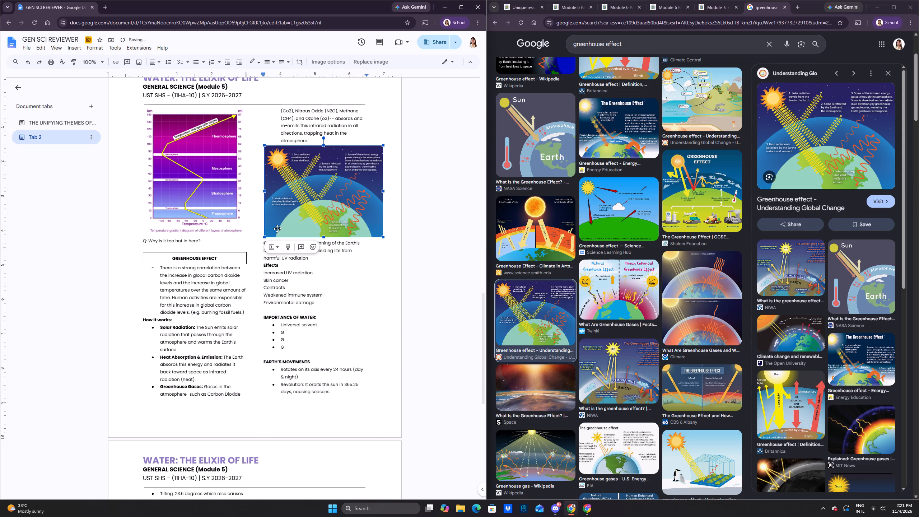
{"action": "left_click", "coordinate": [374, 263]}
Review the reviewer's first page, search Google Images for "auroras" and preview the PMF IAS, UCAR and NASA Space Place diagrams.
{"action": "scroll", "coordinate": [338, 196], "scroll_direction": "up", "scroll_amount": 5}
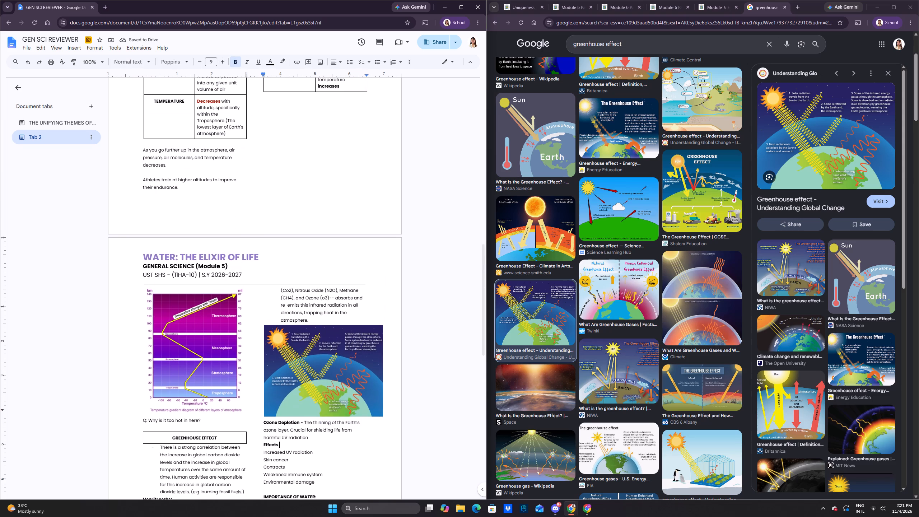
{"action": "scroll", "coordinate": [328, 213], "scroll_direction": "up", "scroll_amount": 5}
{"action": "scroll", "coordinate": [329, 218], "scroll_direction": "up", "scroll_amount": 17}
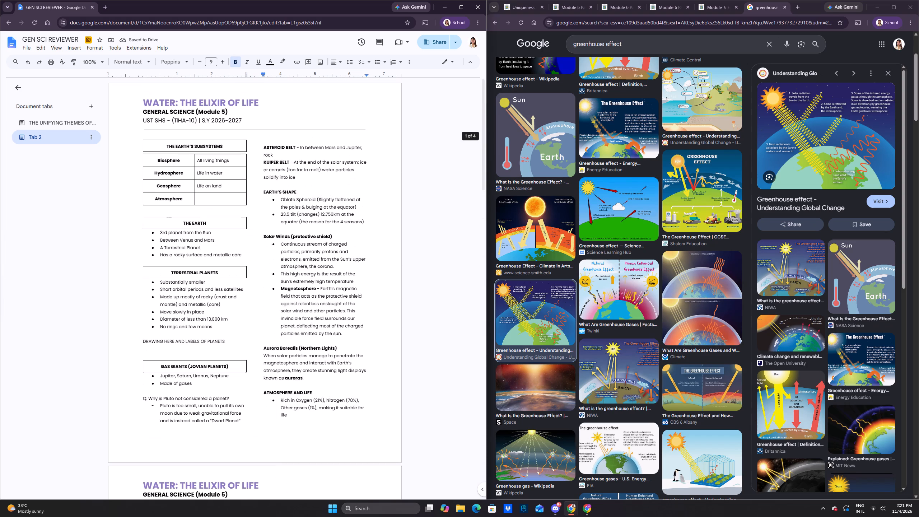
{"action": "scroll", "coordinate": [330, 231], "scroll_direction": "up", "scroll_amount": 2}
{"action": "scroll", "coordinate": [326, 228], "scroll_direction": "down", "scroll_amount": 3}
{"action": "scroll", "coordinate": [323, 236], "scroll_direction": "up", "scroll_amount": 7}
{"action": "scroll", "coordinate": [320, 227], "scroll_direction": "down", "scroll_amount": 1}
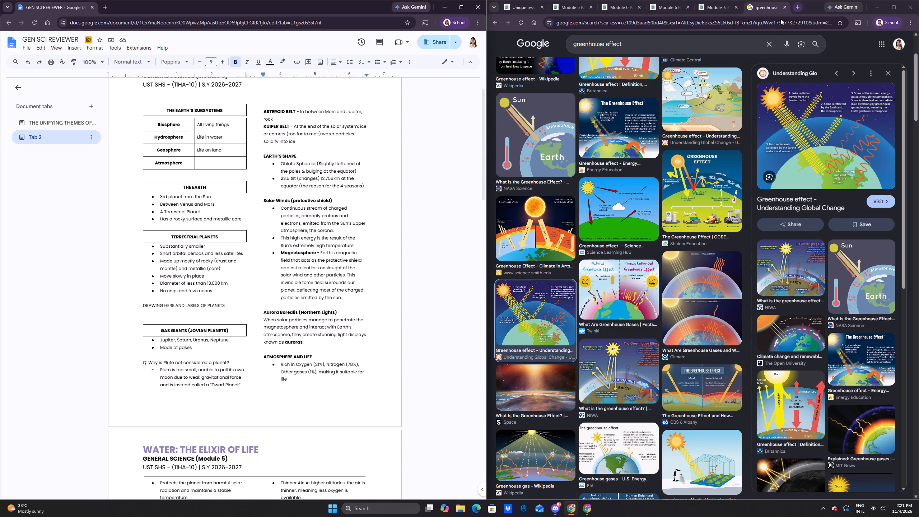
{"action": "left_click", "coordinate": [733, 23]}
{"action": "key", "text": "BackSpace"}
{"action": "type", "text": "auror"}
{"action": "type", "text": "as"}
{"action": "key", "text": "Return"}
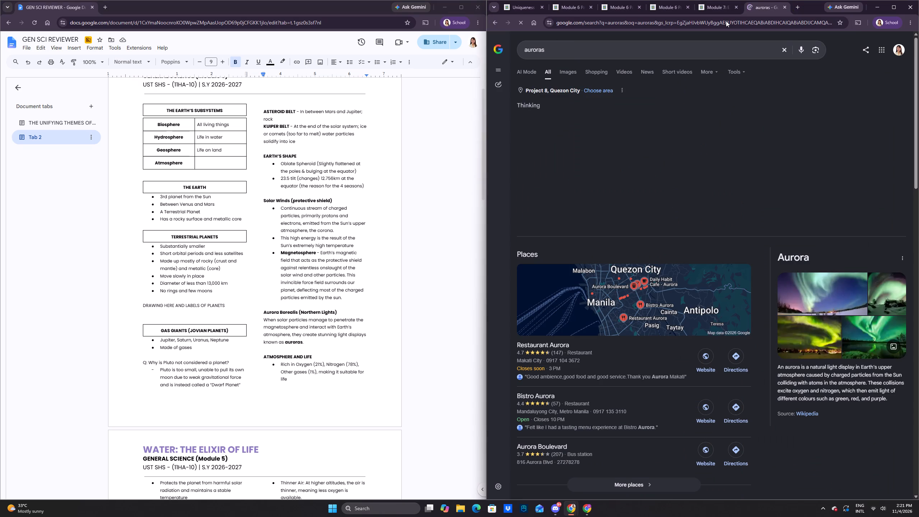
{"action": "left_click", "coordinate": [564, 71]}
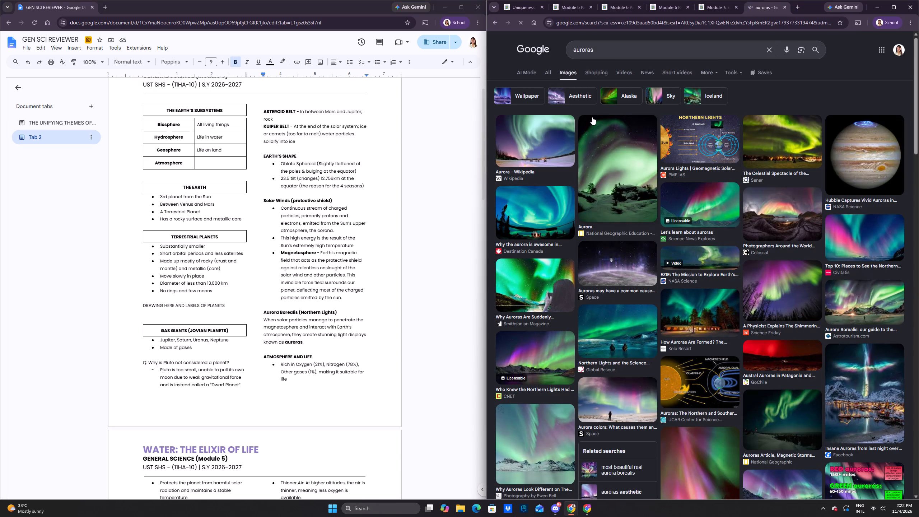
{"action": "left_click", "coordinate": [709, 146]}
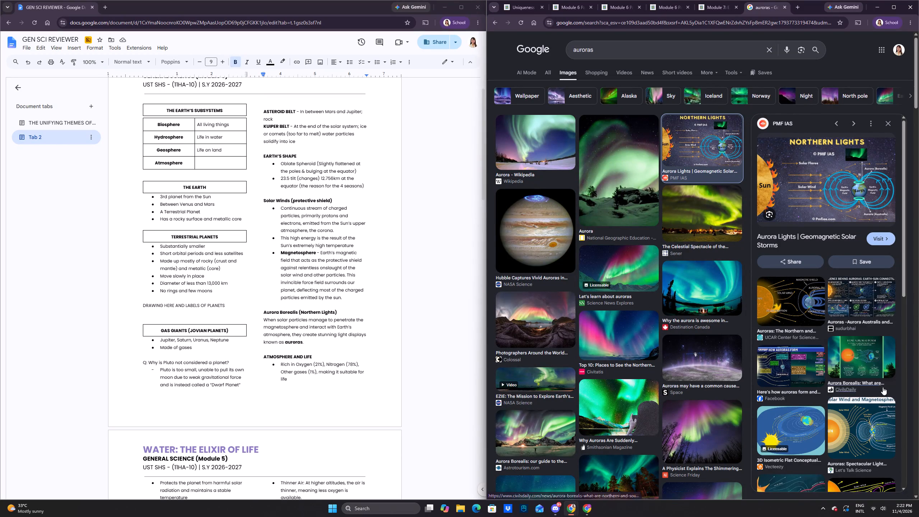
{"action": "left_click", "coordinate": [799, 307]}
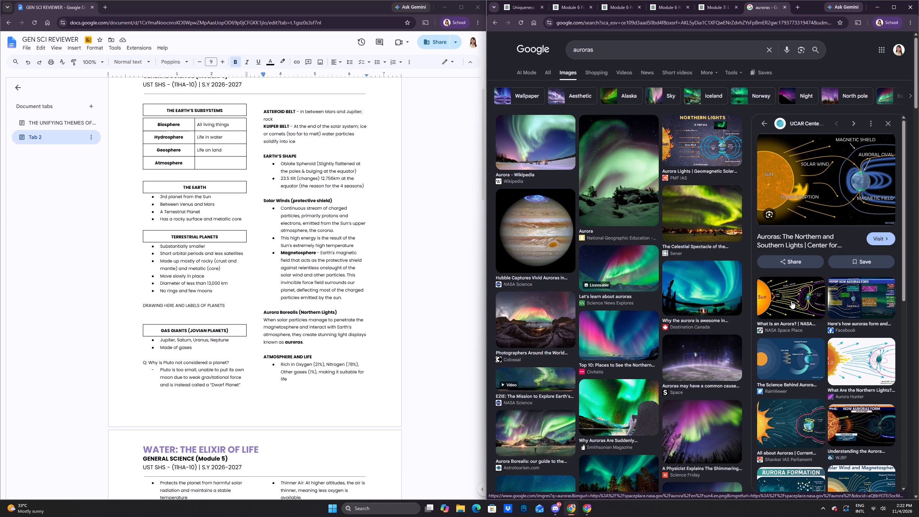
{"action": "left_click", "coordinate": [811, 294]}
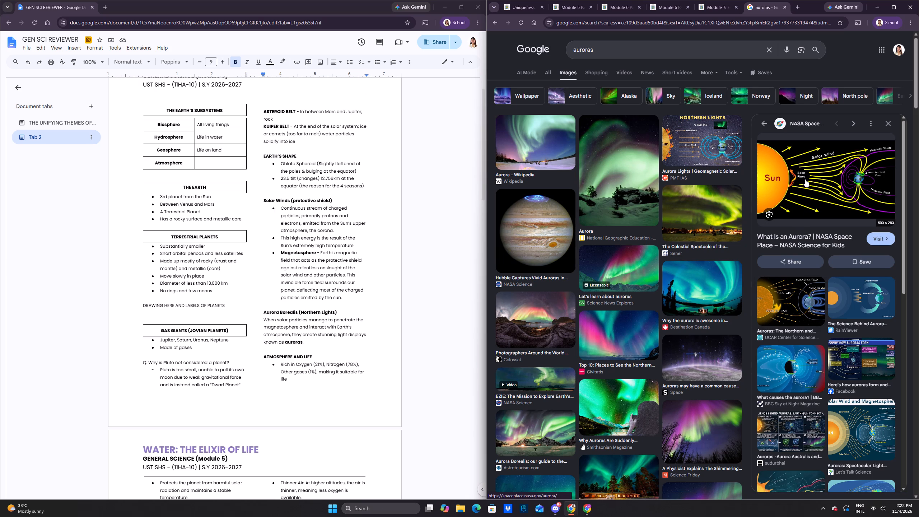
Search Google Images for "solar winds" in a new browser tab.
{"action": "left_click", "coordinate": [796, 4]}
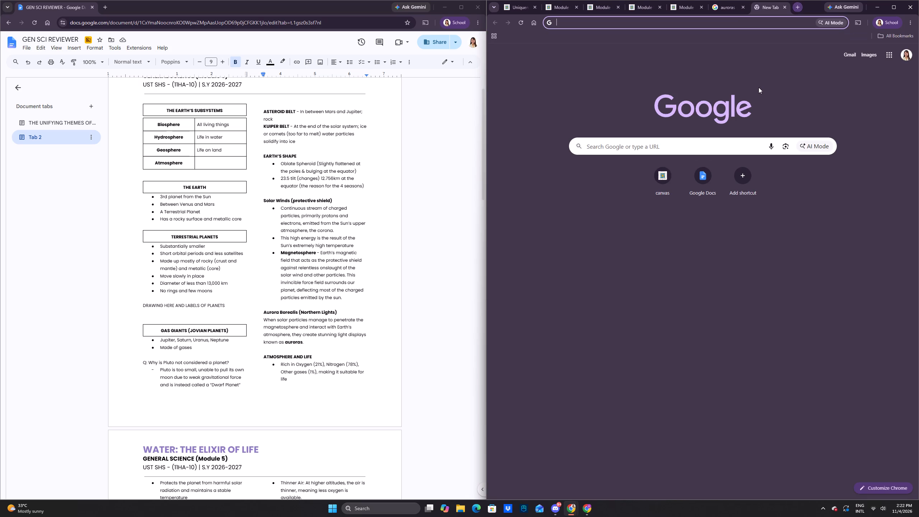
{"action": "type", "text": "solar winds"}
{"action": "key", "text": "Return"}
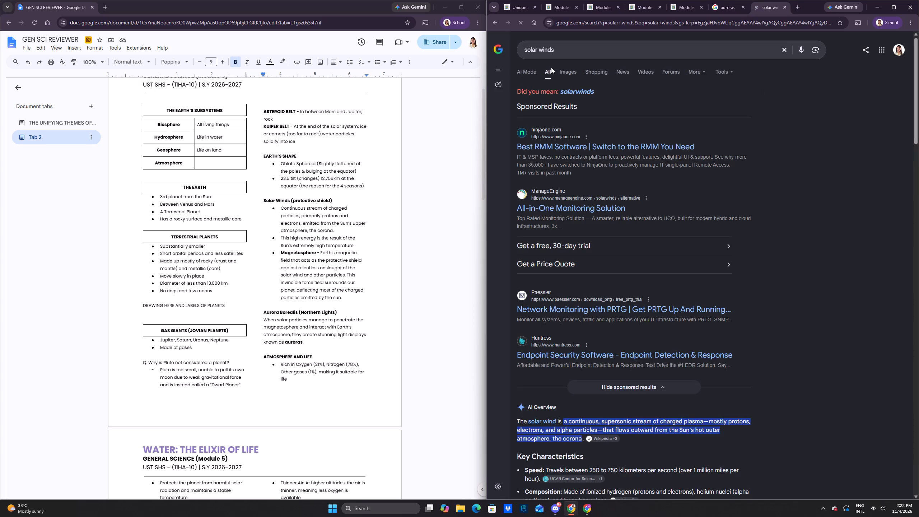
{"action": "left_click", "coordinate": [569, 71]}
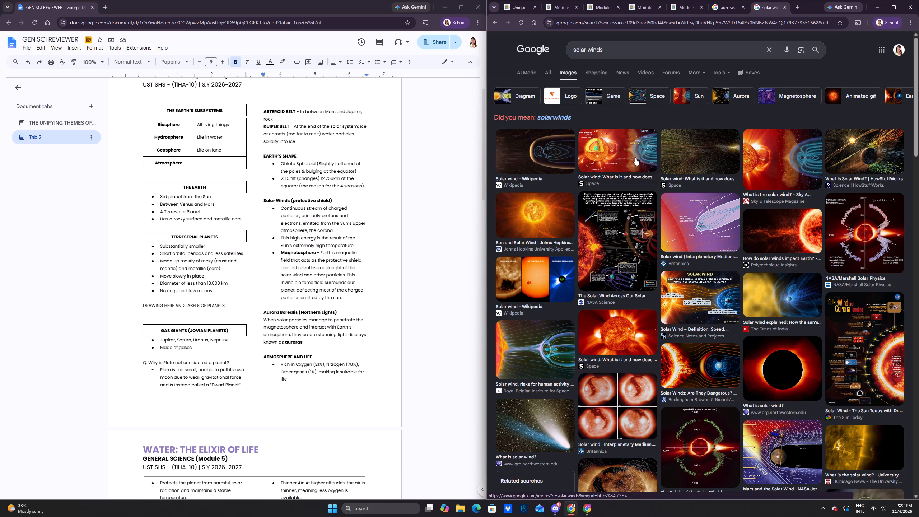
Compare solar wind diagrams, copy NASA Science's "The Solar Wind Across Our Solar System" infographic and paste it above the Aurora Borealis heading.
{"action": "left_click", "coordinate": [697, 233]}
{"action": "scroll", "coordinate": [677, 221], "scroll_direction": "up", "scroll_amount": 2}
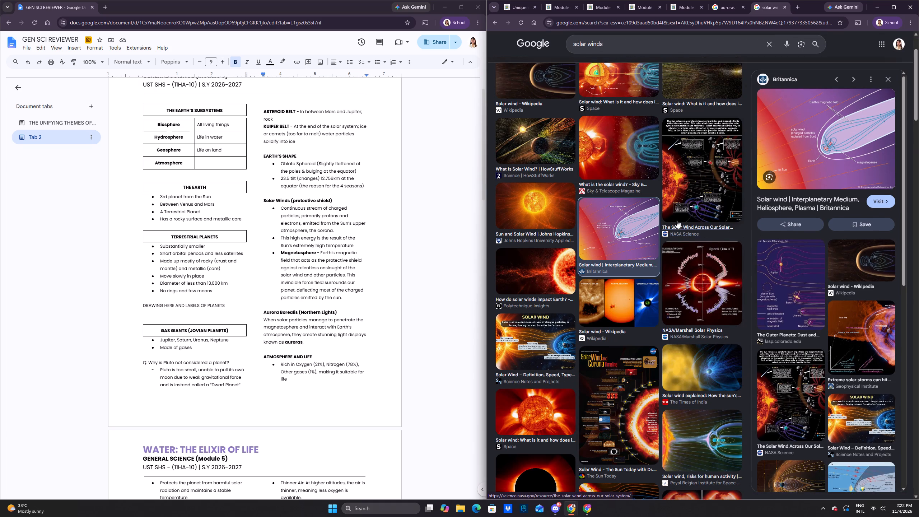
{"action": "scroll", "coordinate": [677, 220], "scroll_direction": "up", "scroll_amount": 2}
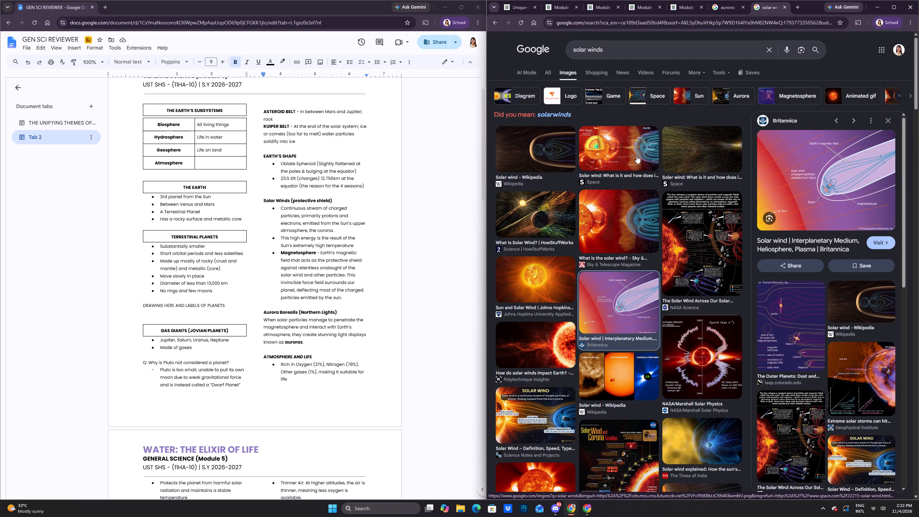
{"action": "left_click", "coordinate": [636, 155]}
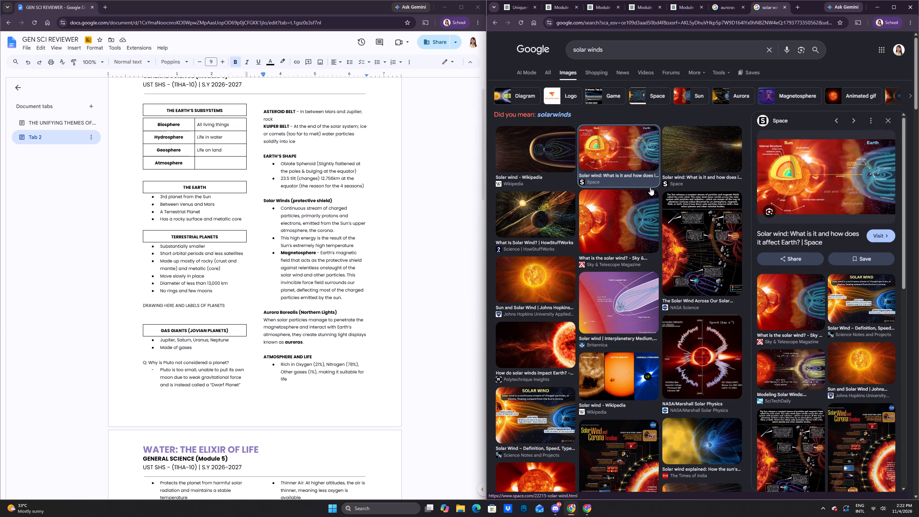
{"action": "left_click", "coordinate": [644, 229]}
{"action": "left_click", "coordinate": [690, 265]}
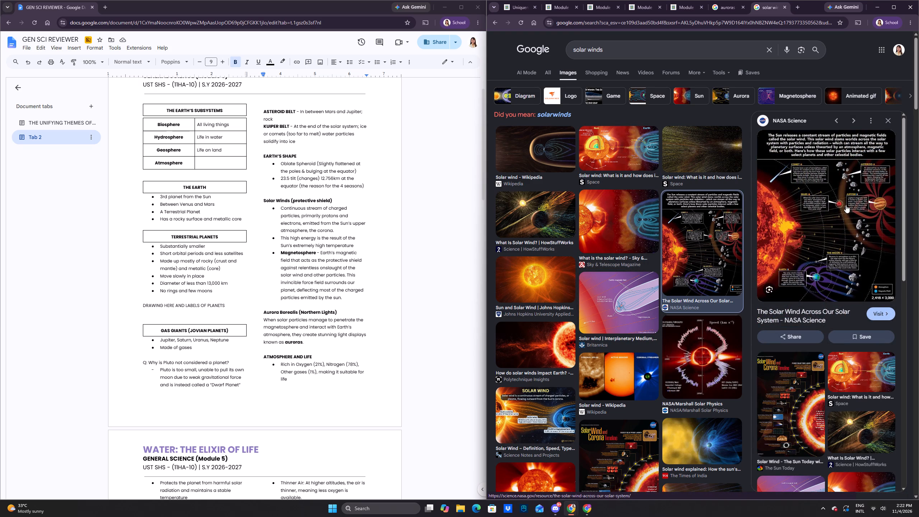
{"action": "scroll", "coordinate": [845, 220], "scroll_direction": "up", "scroll_amount": 3}
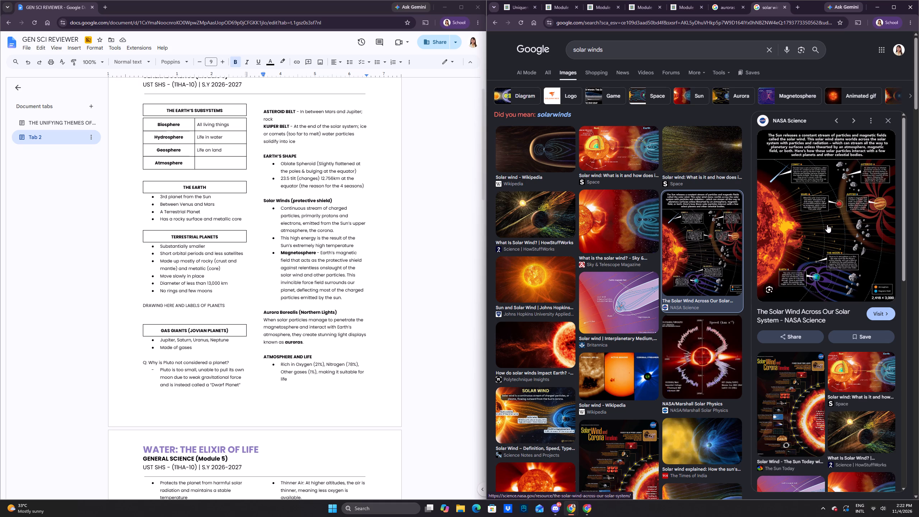
{"action": "right_click", "coordinate": [829, 224]}
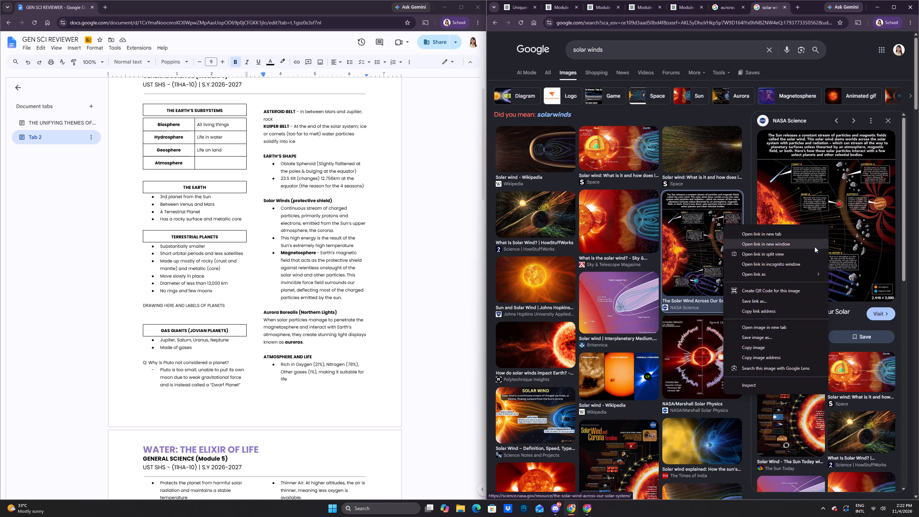
{"action": "left_click", "coordinate": [762, 345]}
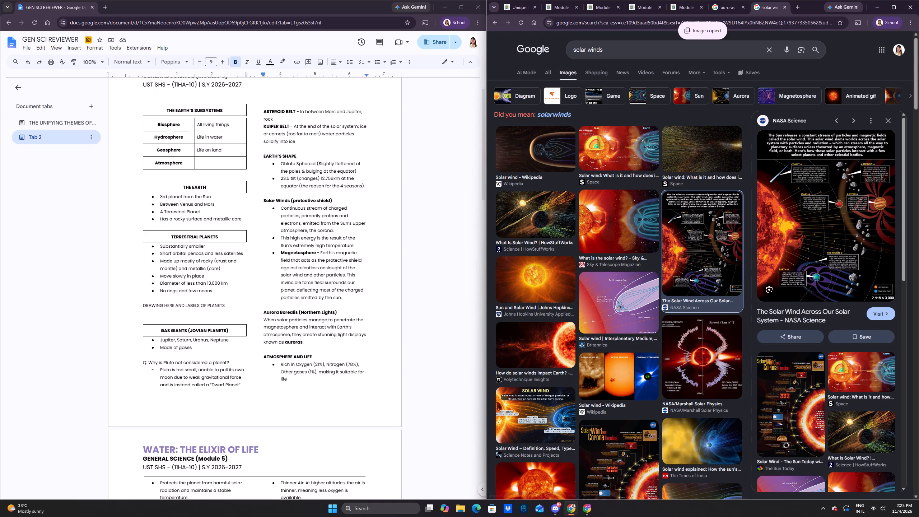
{"action": "left_click", "coordinate": [307, 305]}
{"action": "left_click", "coordinate": [305, 306]}
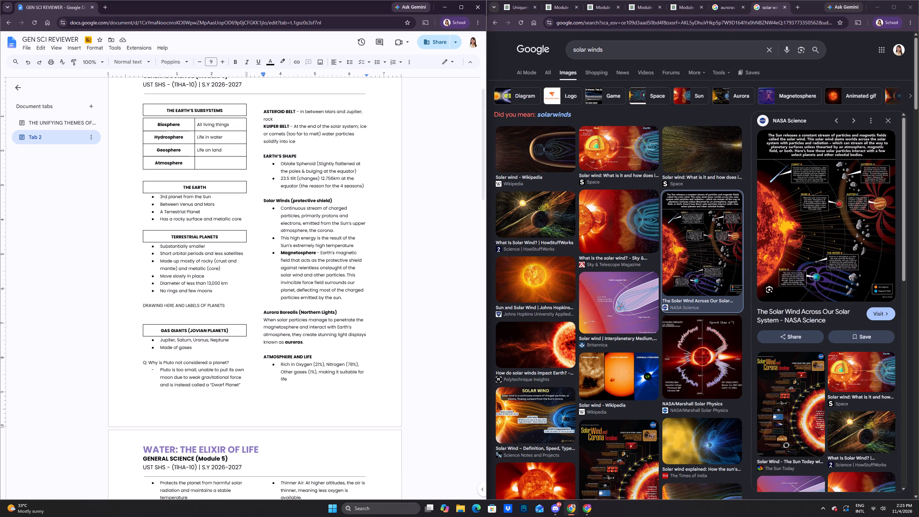
{"action": "key", "text": "ctrl+v"}
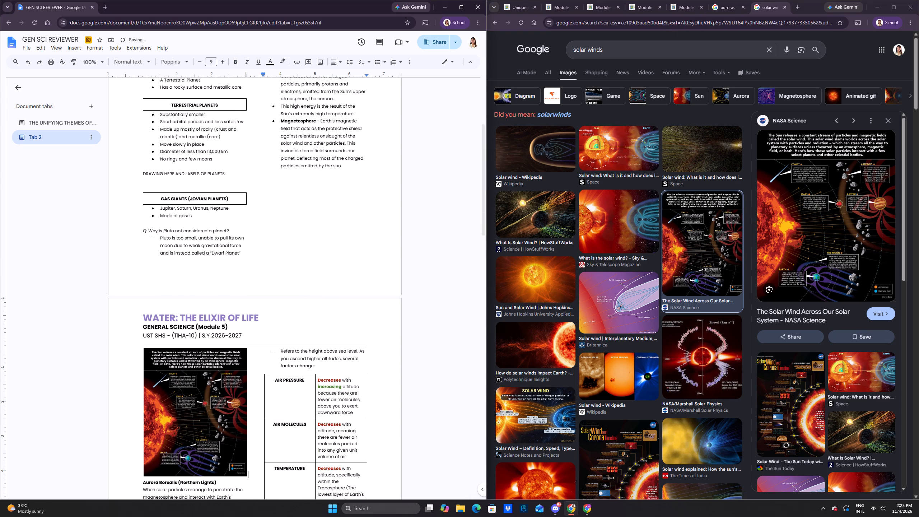
Check the pasted infographic's placement and legibility at 200% zoom, and set the document zoom to 125%.
{"action": "scroll", "coordinate": [249, 318], "scroll_direction": "down", "scroll_amount": 17}
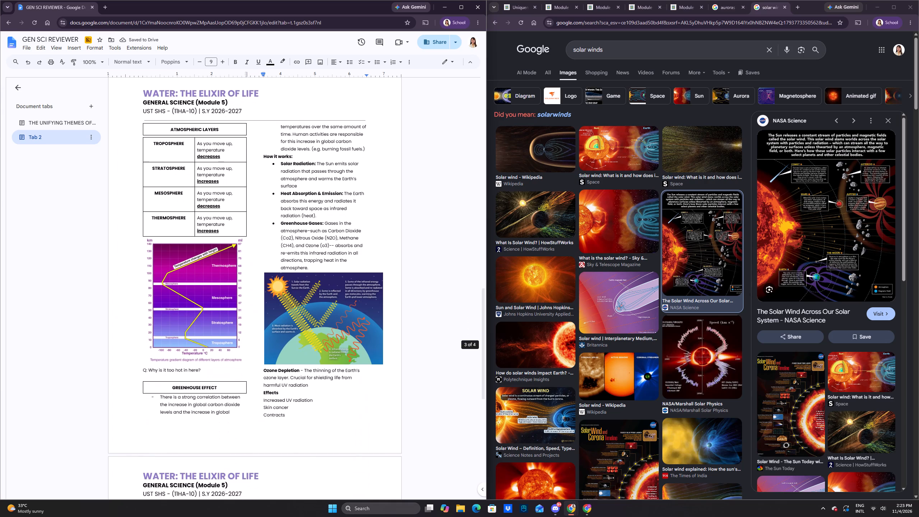
{"action": "scroll", "coordinate": [249, 320], "scroll_direction": "down", "scroll_amount": 6}
{"action": "scroll", "coordinate": [247, 322], "scroll_direction": "up", "scroll_amount": 20}
{"action": "scroll", "coordinate": [247, 322], "scroll_direction": "up", "scroll_amount": 2}
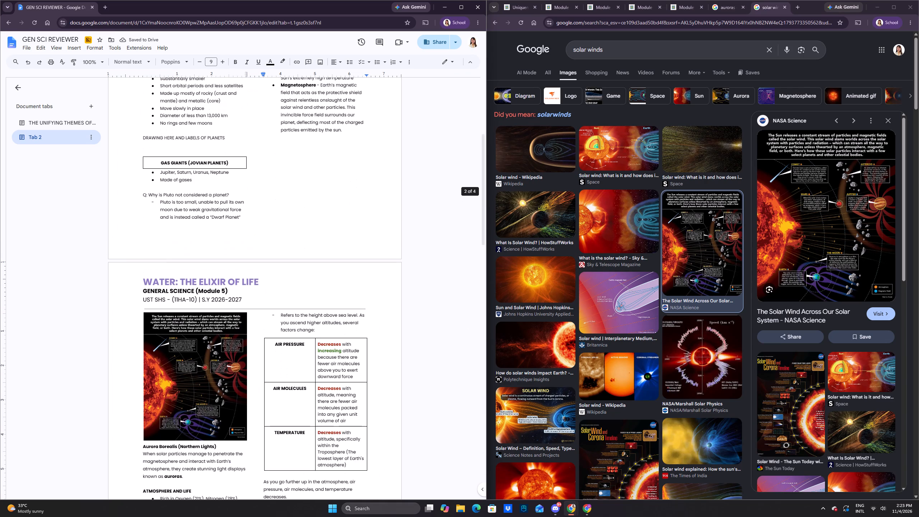
{"action": "left_click", "coordinate": [95, 66]}
{"action": "left_click", "coordinate": [94, 166]}
{"action": "scroll", "coordinate": [224, 239], "scroll_direction": "down", "scroll_amount": 5}
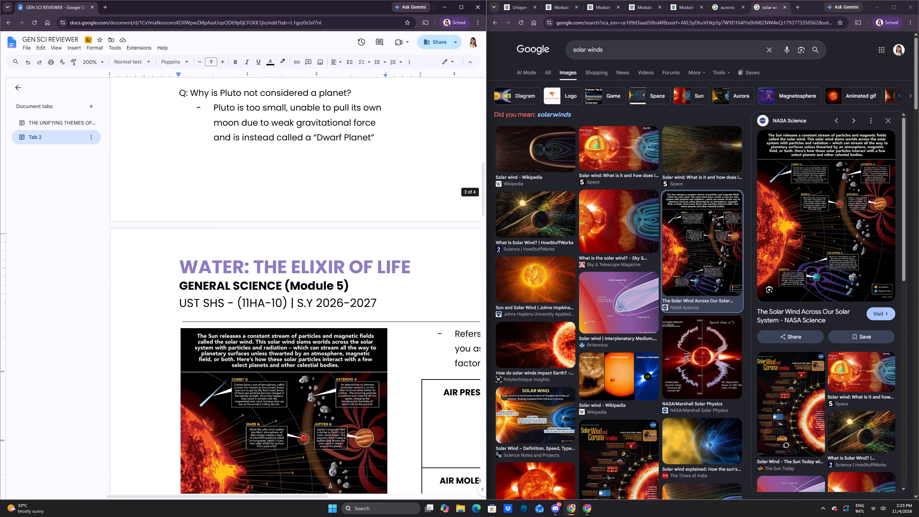
{"action": "scroll", "coordinate": [228, 252], "scroll_direction": "down", "scroll_amount": 5}
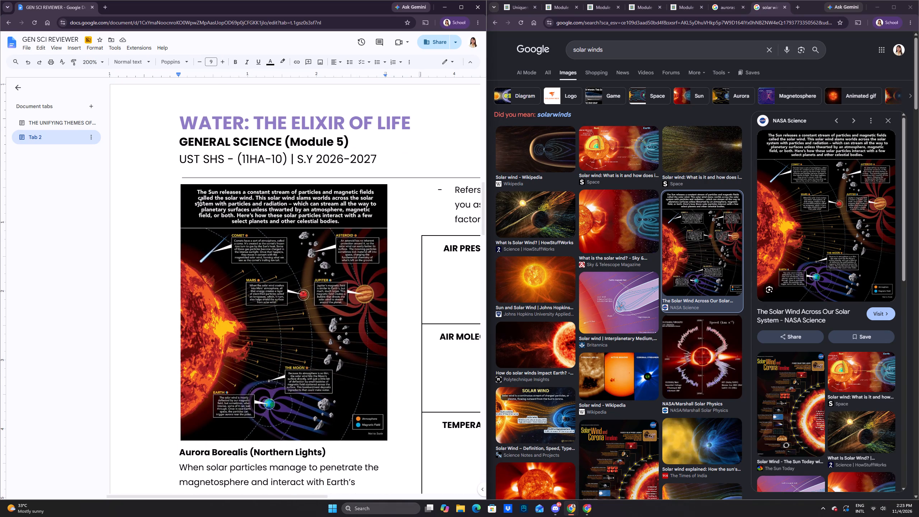
{"action": "left_click", "coordinate": [95, 64]}
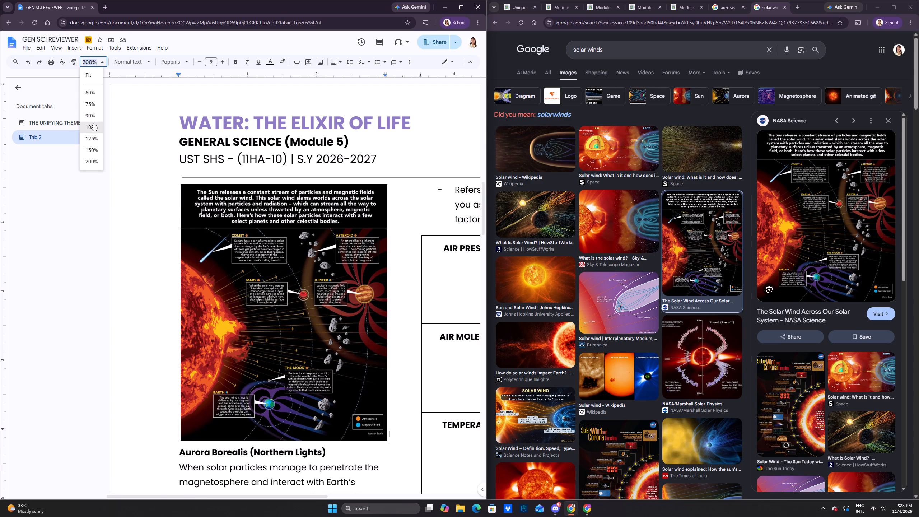
{"action": "left_click", "coordinate": [93, 123]}
{"action": "left_click", "coordinate": [90, 62]}
{"action": "left_click", "coordinate": [102, 139]}
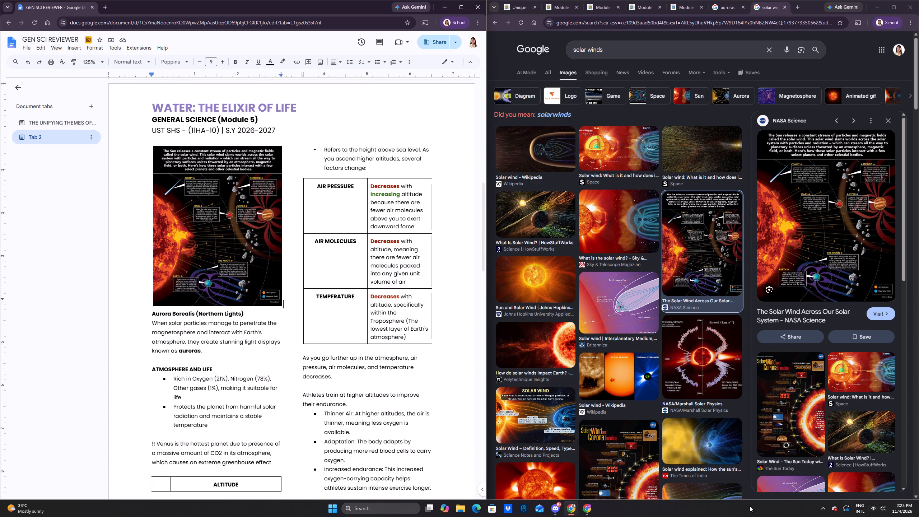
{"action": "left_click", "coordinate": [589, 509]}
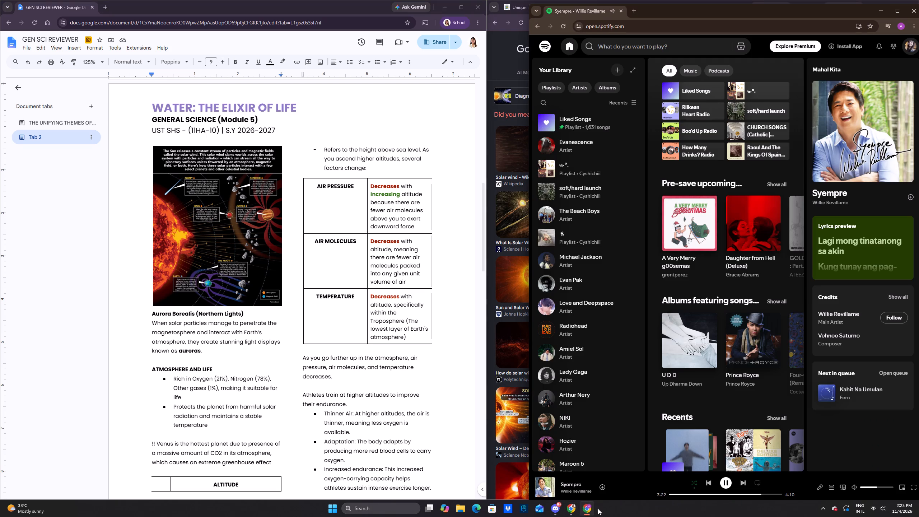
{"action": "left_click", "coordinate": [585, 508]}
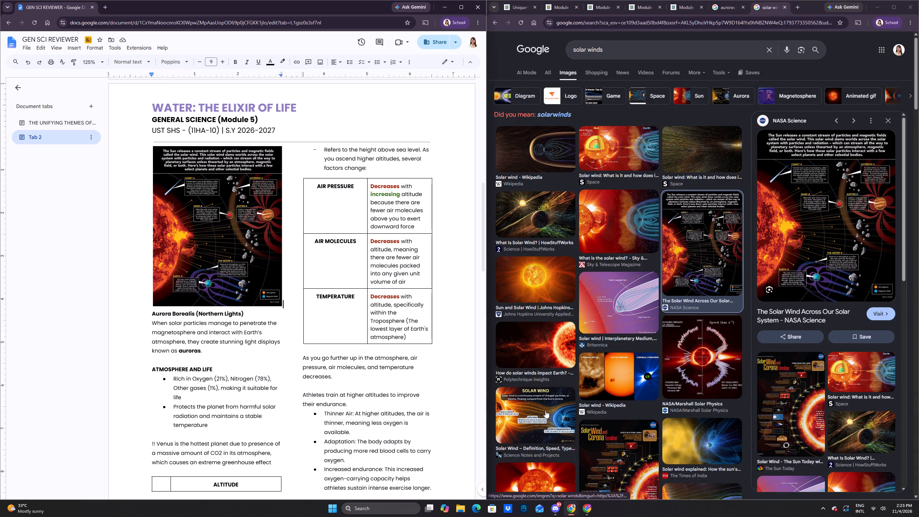
Preview The Sun Today's Solar Wind and Corona Timeline poster among the solar winds image results.
{"action": "scroll", "coordinate": [565, 401], "scroll_direction": "down", "scroll_amount": 4}
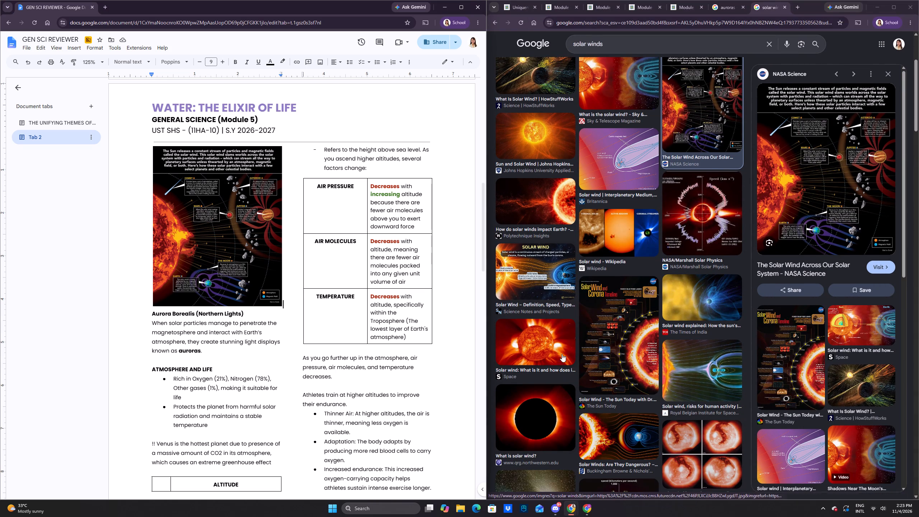
{"action": "left_click", "coordinate": [798, 344]}
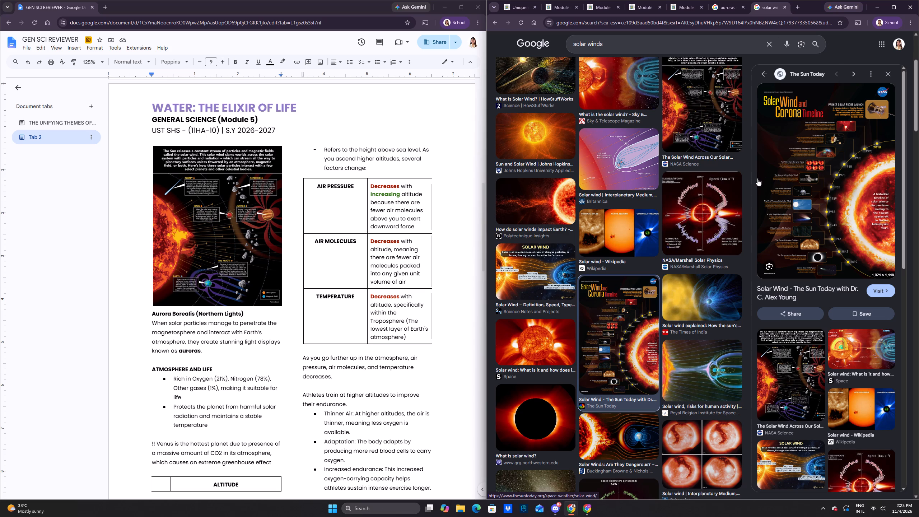
{"action": "scroll", "coordinate": [851, 178], "scroll_direction": "up", "scroll_amount": 1}
Open the NASA Science page behind the pasted solar wind infographic, copy its web address and skim the descriptions of how each body is affected.
{"action": "left_click", "coordinate": [711, 125]}
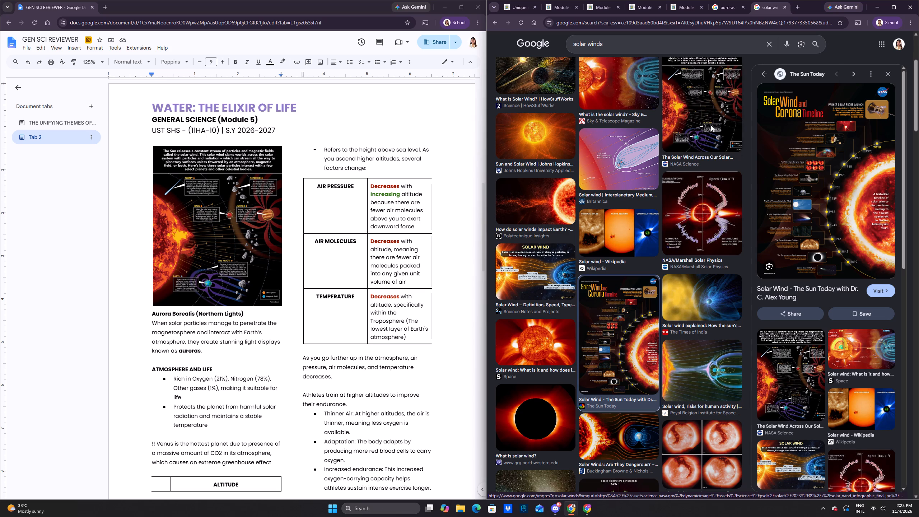
{"action": "left_click", "coordinate": [879, 266]}
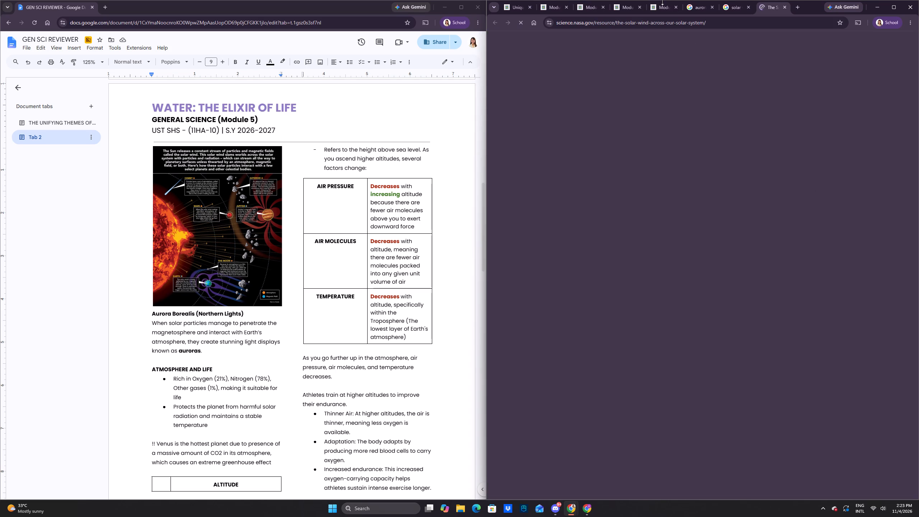
{"action": "left_click", "coordinate": [680, 23]}
{"action": "key", "text": "ctrl+c"}
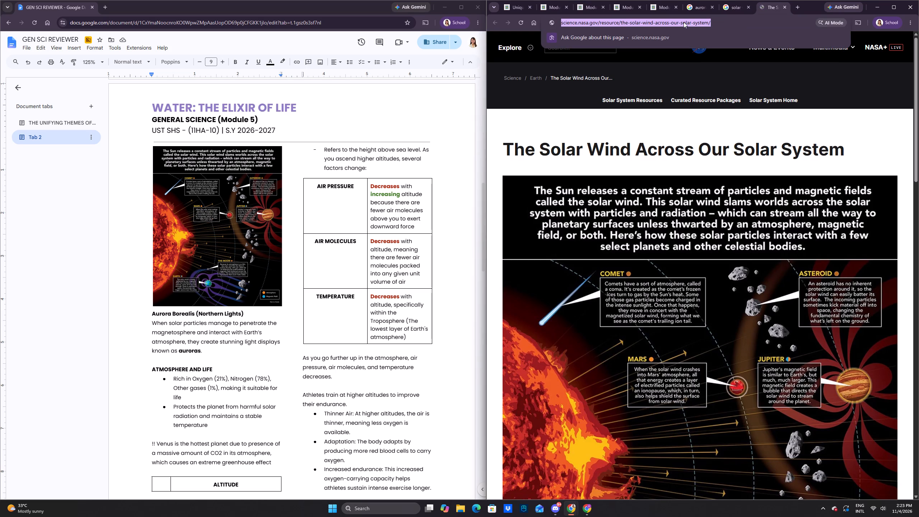
{"action": "scroll", "coordinate": [743, 253], "scroll_direction": "down", "scroll_amount": 18}
{"action": "scroll", "coordinate": [728, 204], "scroll_direction": "down", "scroll_amount": 9}
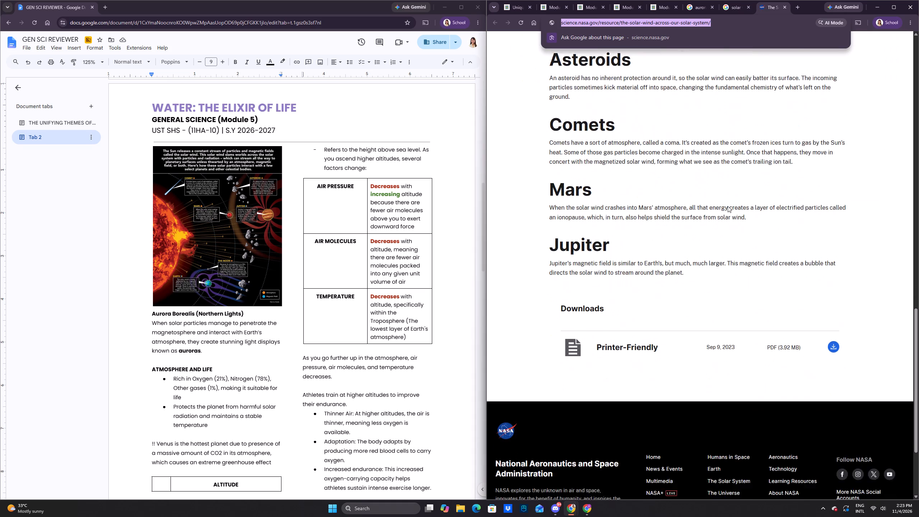
{"action": "scroll", "coordinate": [728, 206], "scroll_direction": "down", "scroll_amount": 1}
{"action": "scroll", "coordinate": [727, 206], "scroll_direction": "up", "scroll_amount": 7}
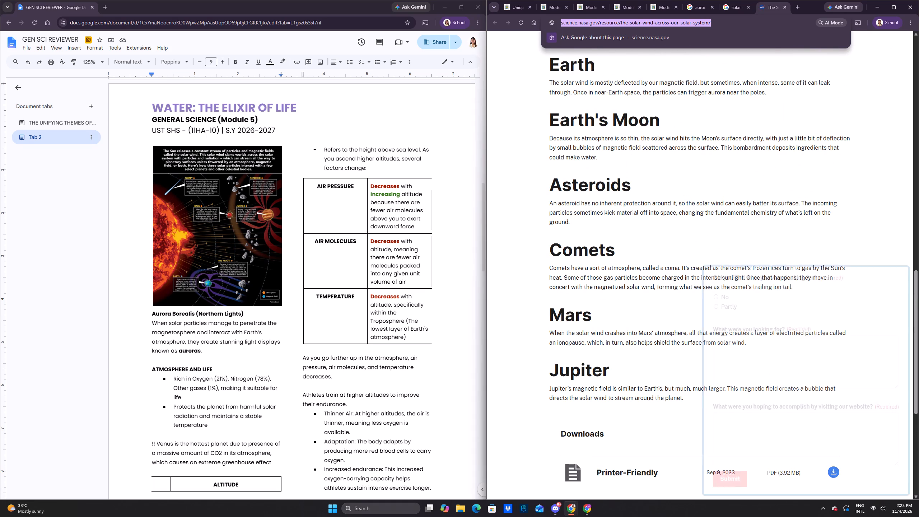
Paste the NASA page address as a link on a new line below the infographic, followed by an empty line.
{"action": "left_click", "coordinate": [287, 303]}
{"action": "left_click", "coordinate": [287, 303]}
{"action": "left_click", "coordinate": [284, 304]}
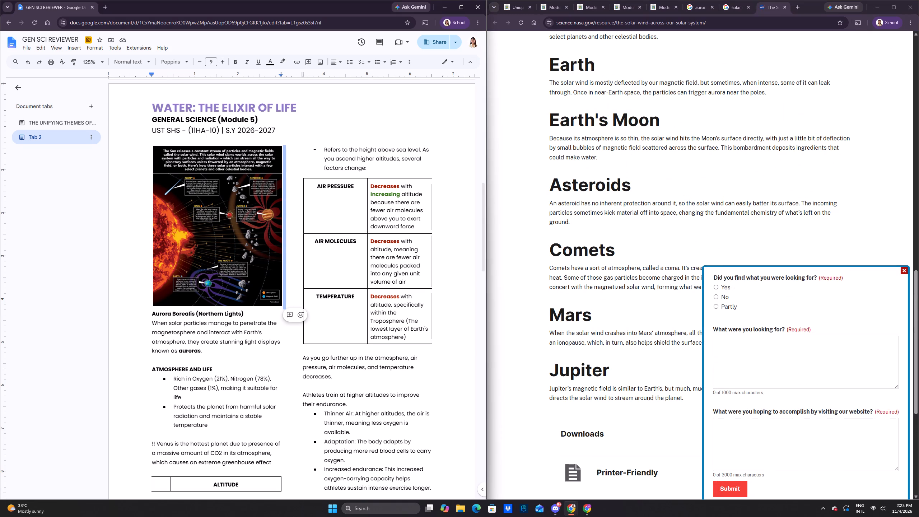
{"action": "key", "text": "Return"}
{"action": "key", "text": "ctrl+v"}
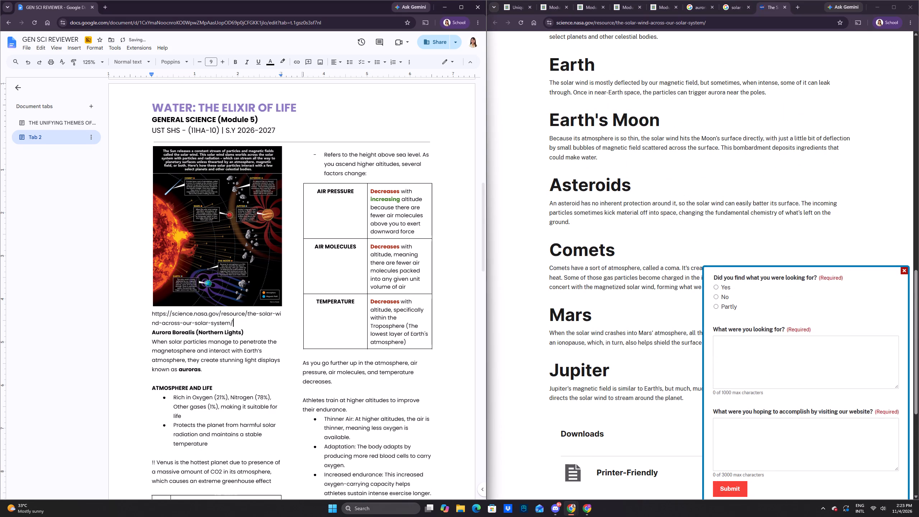
{"action": "key", "text": "space"}
{"action": "key", "text": "Return"}
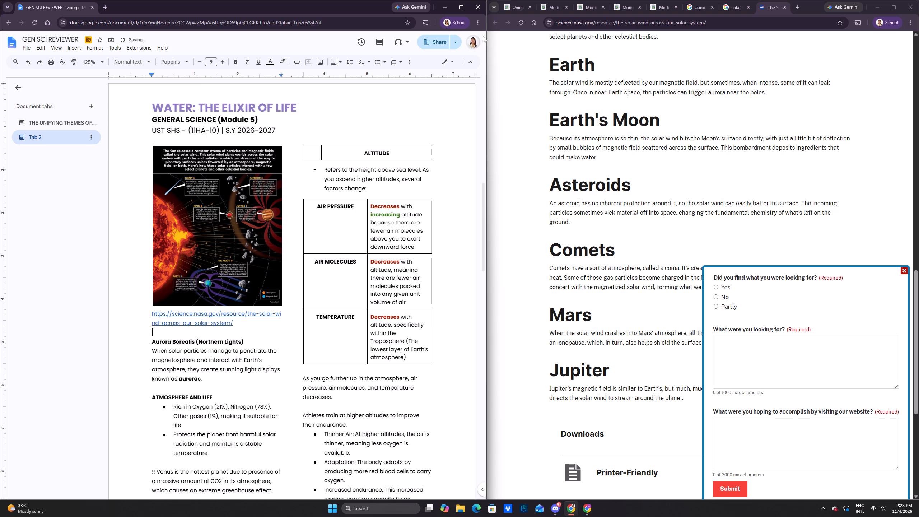
Close the NASA page, open The Sun Today's solar wind page from the poster's image result and copy its web address.
{"action": "left_click", "coordinate": [739, 3]}
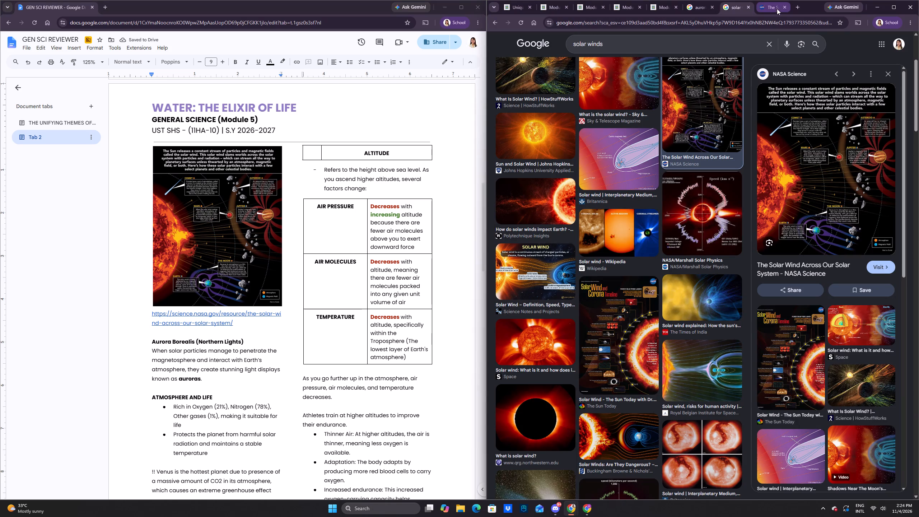
{"action": "left_click", "coordinate": [785, 9]}
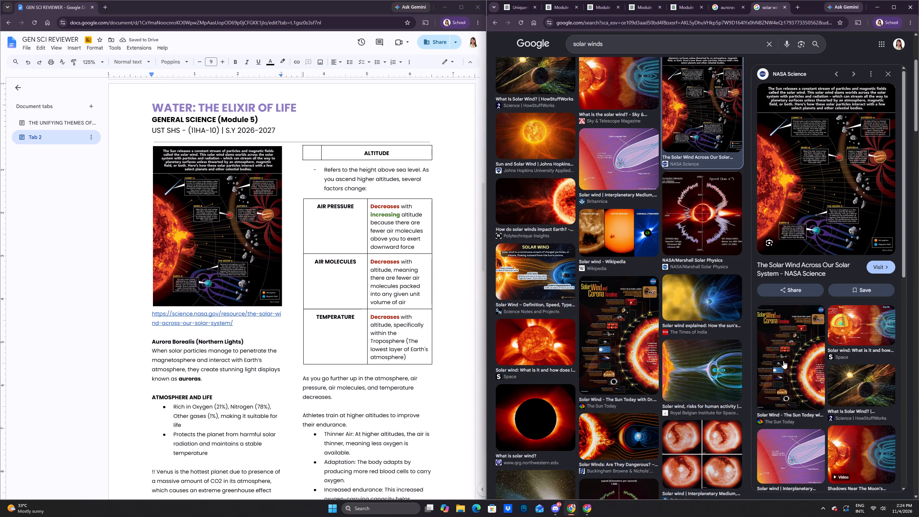
{"action": "left_click", "coordinate": [785, 359]}
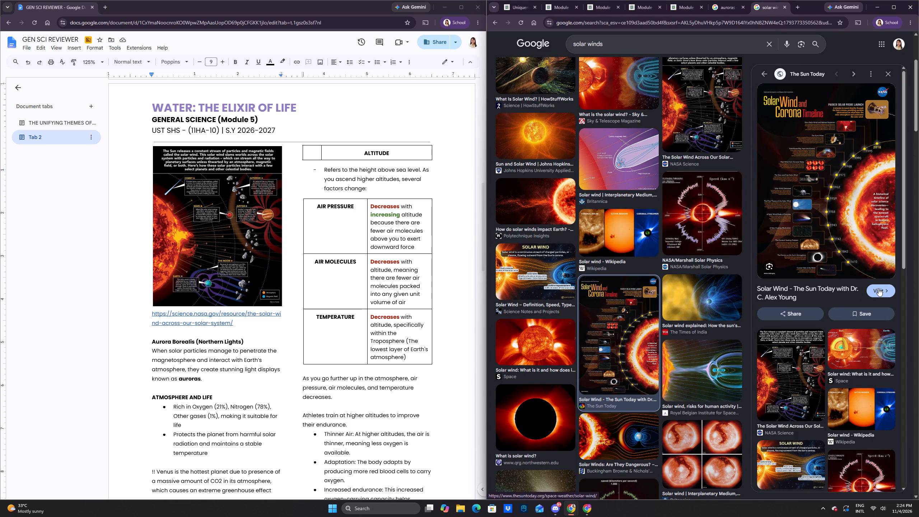
{"action": "left_click", "coordinate": [878, 288]}
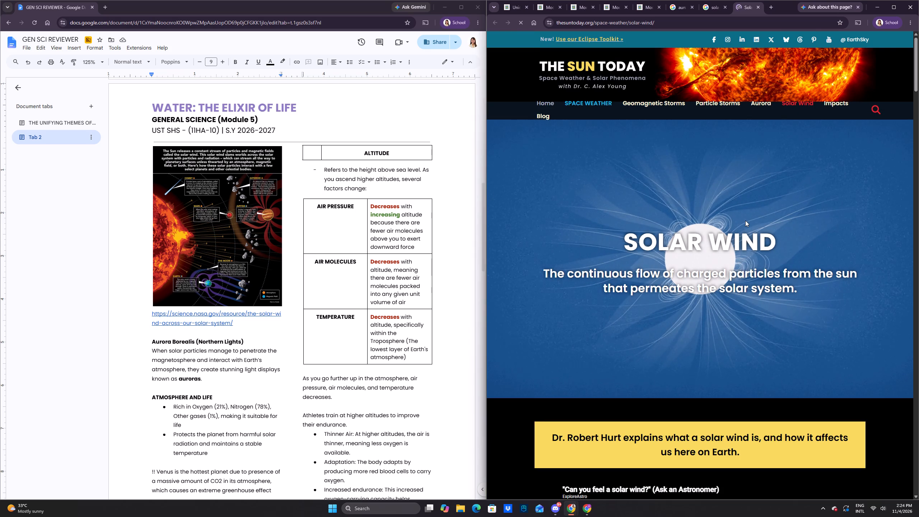
{"action": "left_click", "coordinate": [660, 20]}
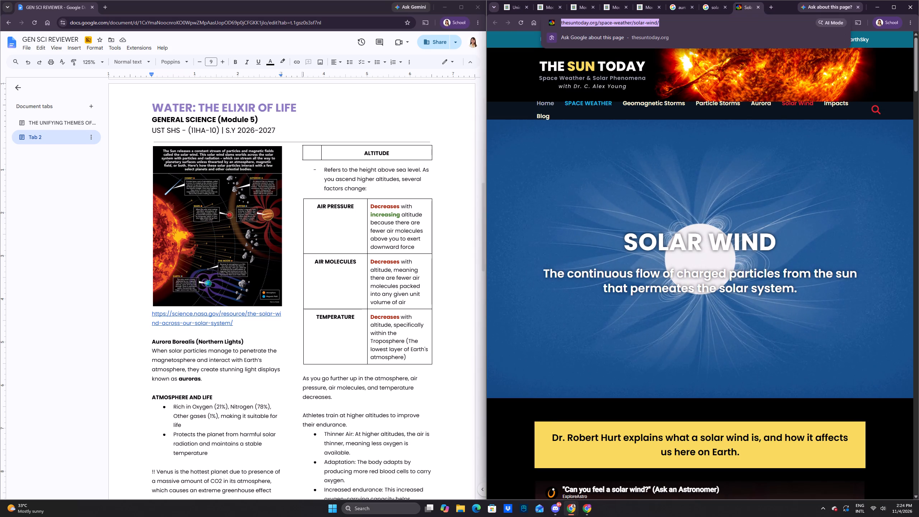
{"action": "key", "text": "ctrl+c"}
Add the line "For more information:" below the NASA link, separated by an empty line, and paste The Sun Today link after it.
{"action": "left_click", "coordinate": [227, 327]}
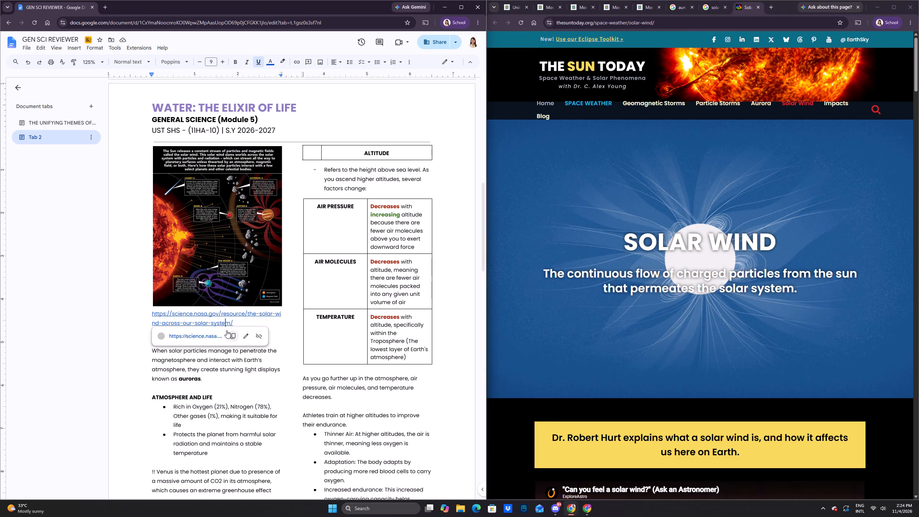
{"action": "left_click", "coordinate": [248, 317]}
{"action": "left_click", "coordinate": [248, 320]}
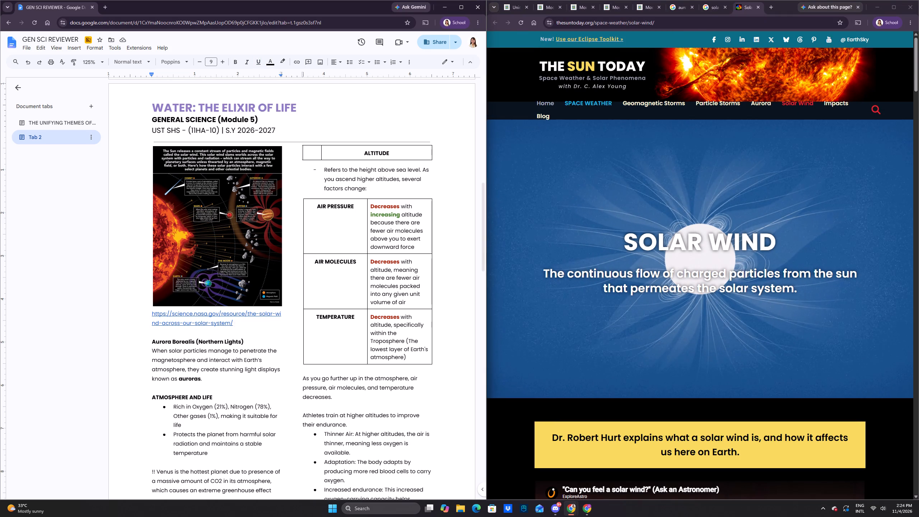
{"action": "key", "text": "Return"}
{"action": "key", "text": "Return"}
{"action": "type", "text": "For more informayi"}
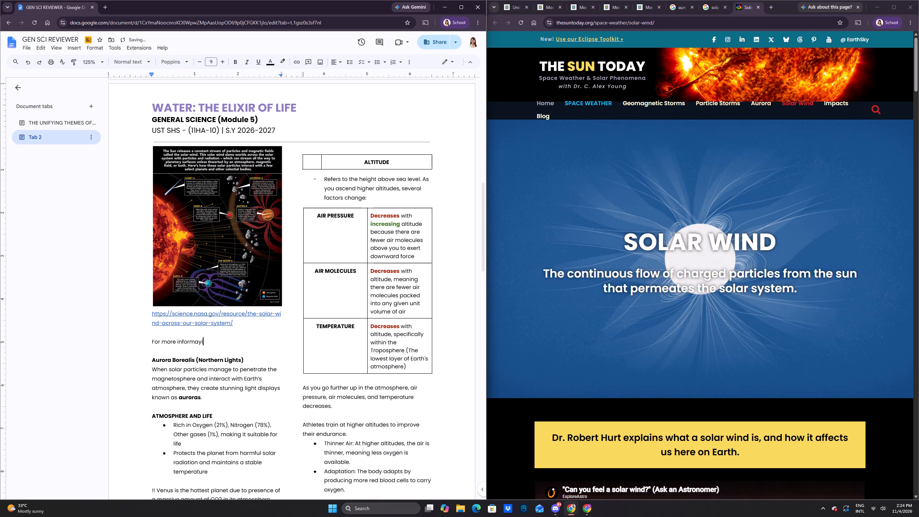
{"action": "key", "text": "BackSpace"}
{"action": "key", "text": "BackSpace"}
{"action": "type", "text": "tion"}
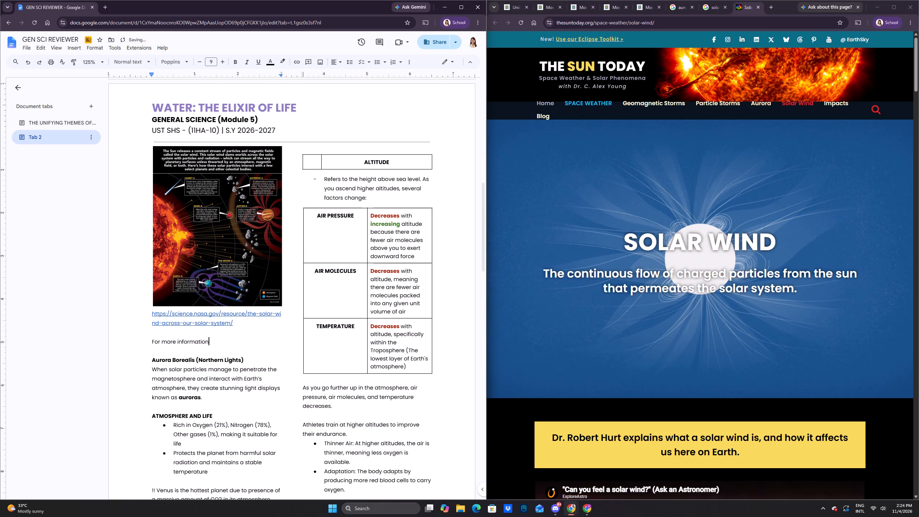
{"action": "type", "text": ":"}
{"action": "key", "text": "space"}
{"action": "key", "text": "ctrl+v"}
{"action": "key", "text": "space"}
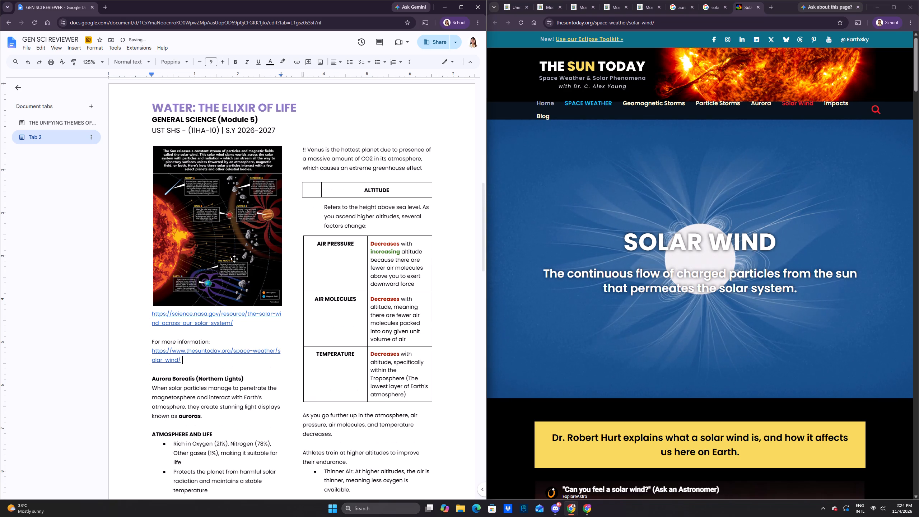
Italicize the text block below the infographic, from the NASA link through The Sun Today link.
{"action": "left_click_drag", "start_coordinate": [187, 362], "coordinate": [169, 351]}
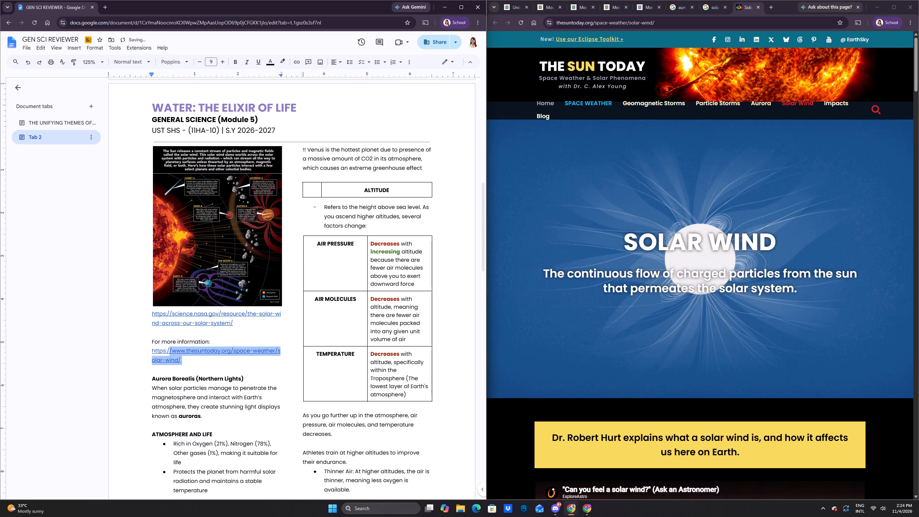
{"action": "left_click_drag", "start_coordinate": [169, 351], "coordinate": [150, 344]}
{"action": "left_click", "coordinate": [173, 346]}
{"action": "left_click_drag", "start_coordinate": [210, 339], "coordinate": [171, 337]}
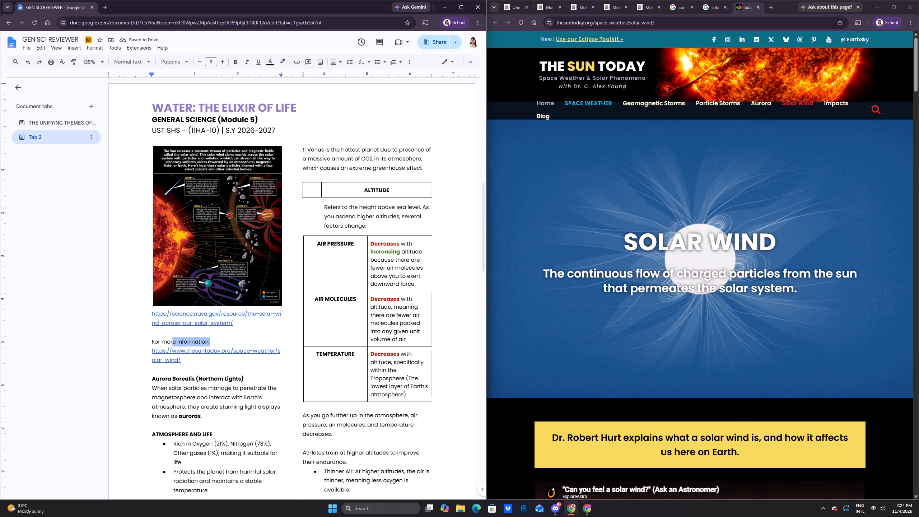
{"action": "left_click_drag", "start_coordinate": [171, 337], "coordinate": [151, 339]}
{"action": "left_click_drag", "start_coordinate": [206, 367], "coordinate": [152, 317]}
{"action": "left_click", "coordinate": [243, 63]}
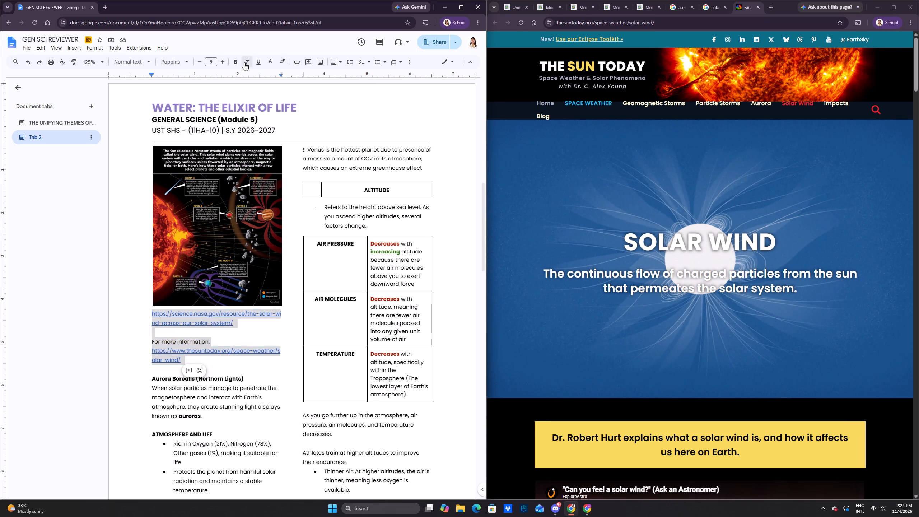
{"action": "left_click", "coordinate": [187, 339]}
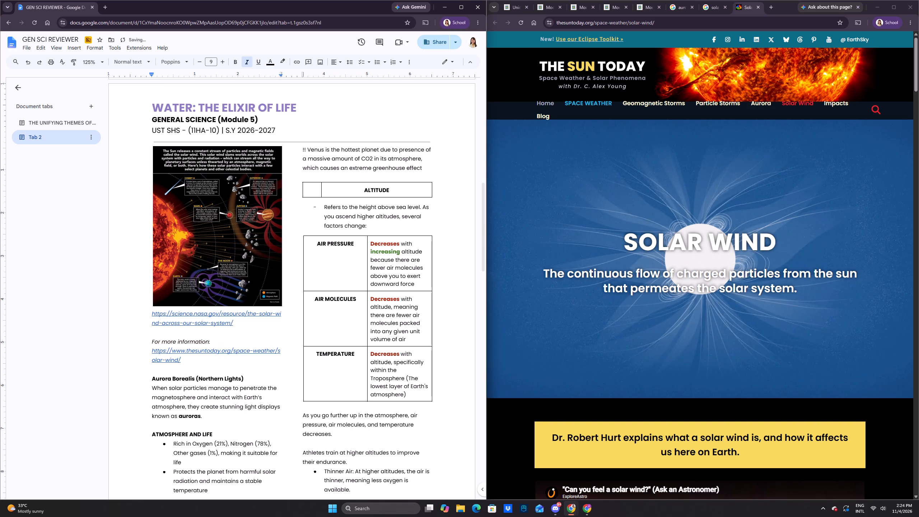
Set the font size of the italic source links and "For more information:" line to 7.
{"action": "left_click_drag", "start_coordinate": [191, 371], "coordinate": [145, 309]}
{"action": "double_click", "coordinate": [202, 61]}
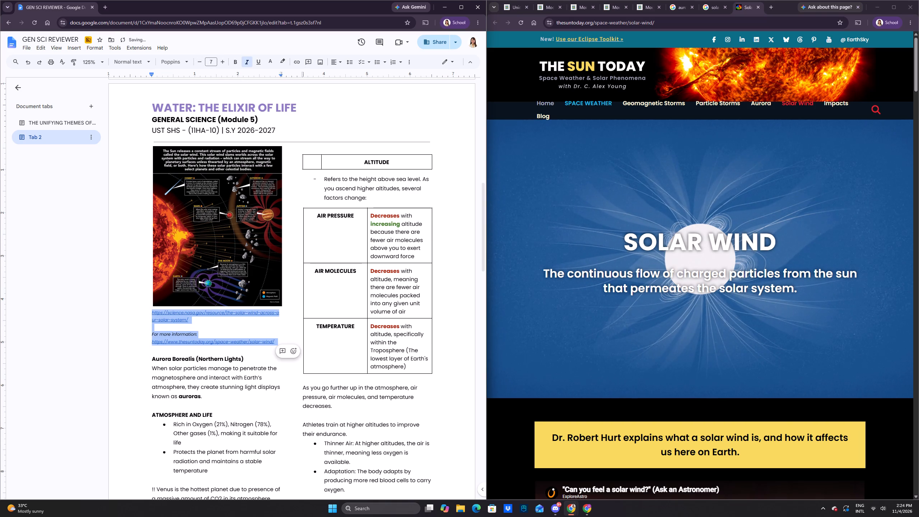
{"action": "left_click", "coordinate": [187, 353]}
{"action": "key", "text": "Tab"}
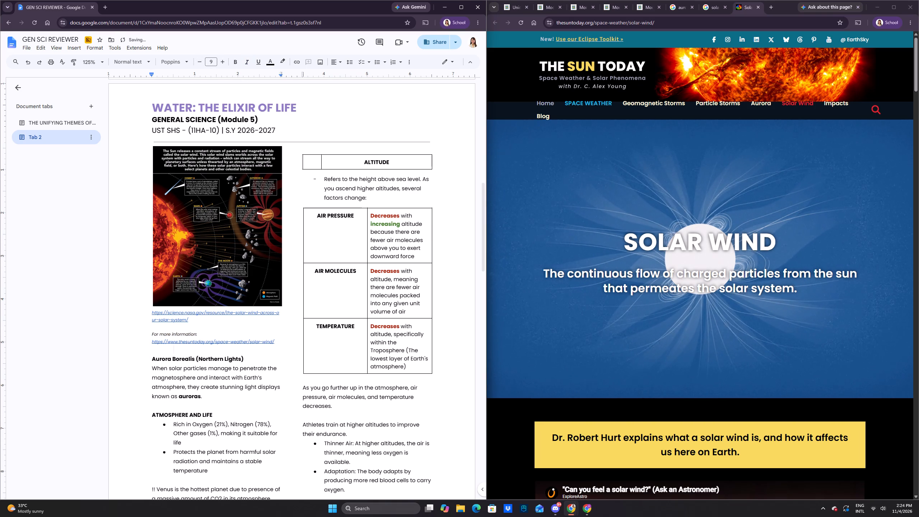
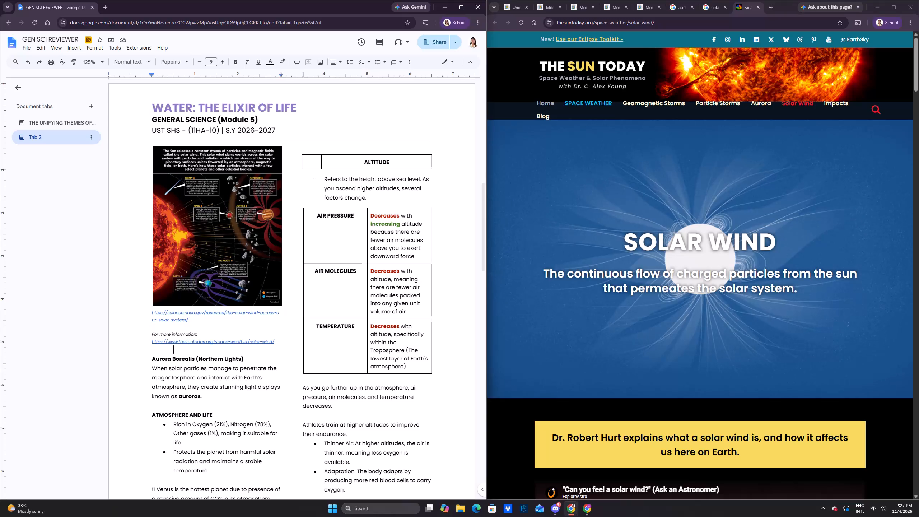
Set the font size of the NASA link below the solar wind infographic to 6.
{"action": "key", "text": "BackSpace"}
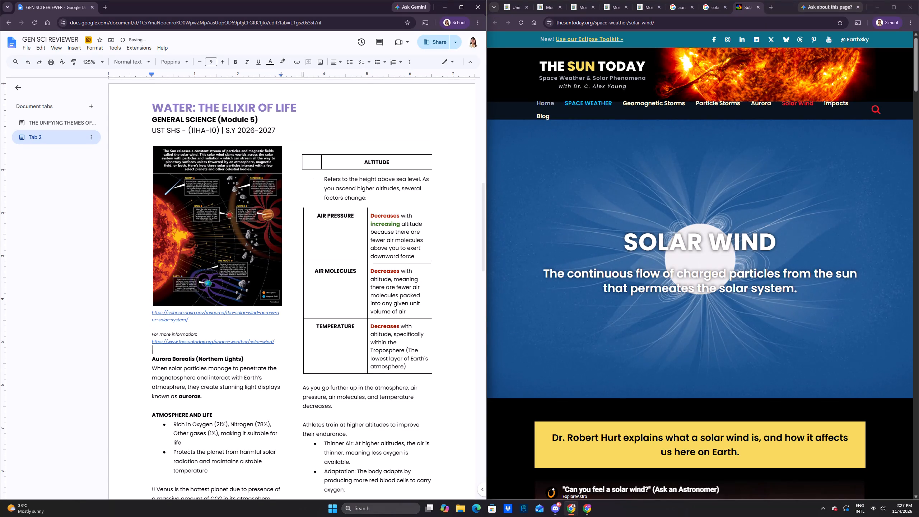
{"action": "scroll", "coordinate": [234, 325], "scroll_direction": "down", "scroll_amount": 3}
{"action": "scroll", "coordinate": [233, 322], "scroll_direction": "up", "scroll_amount": 7}
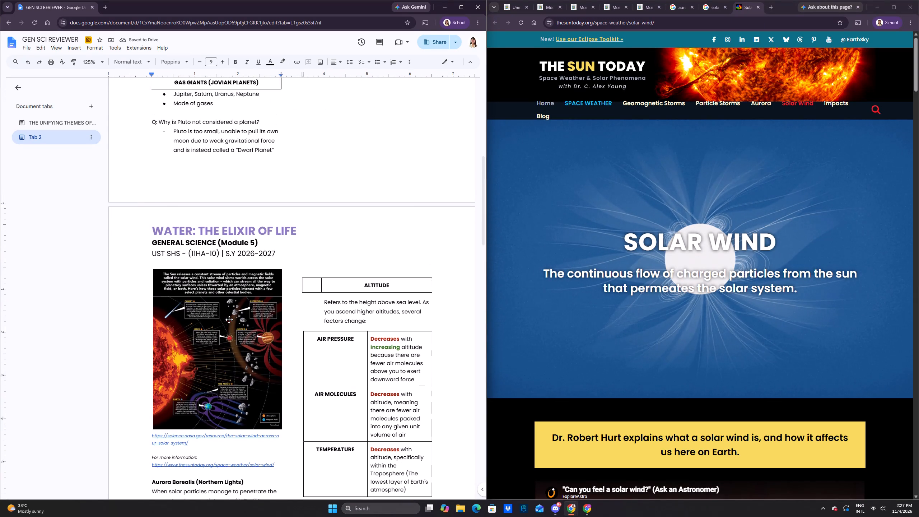
{"action": "scroll", "coordinate": [229, 321], "scroll_direction": "down", "scroll_amount": 3}
{"action": "left_click", "coordinate": [207, 359]}
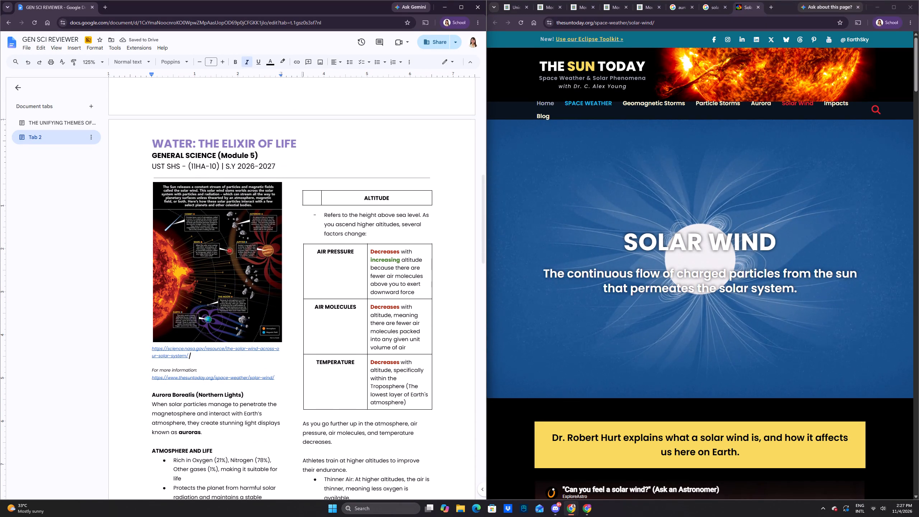
{"action": "left_click_drag", "start_coordinate": [206, 359], "coordinate": [149, 350]}
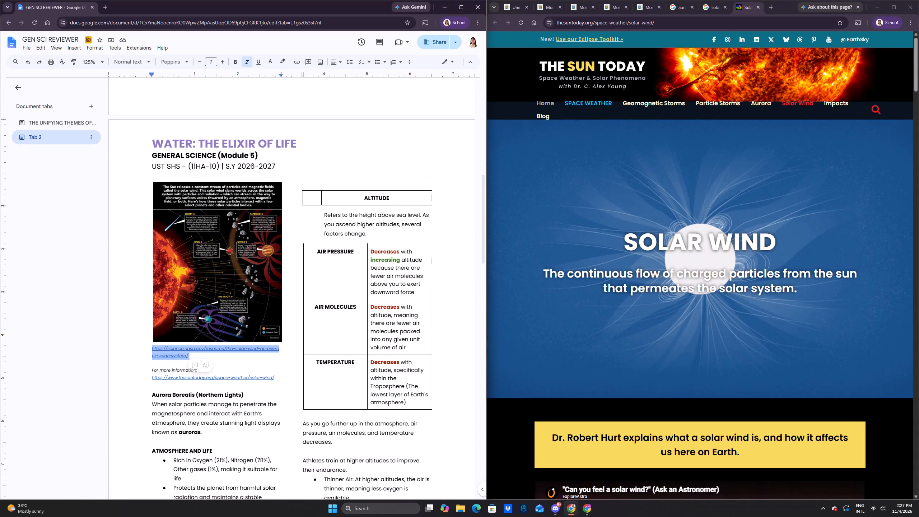
{"action": "left_click", "coordinate": [199, 64]}
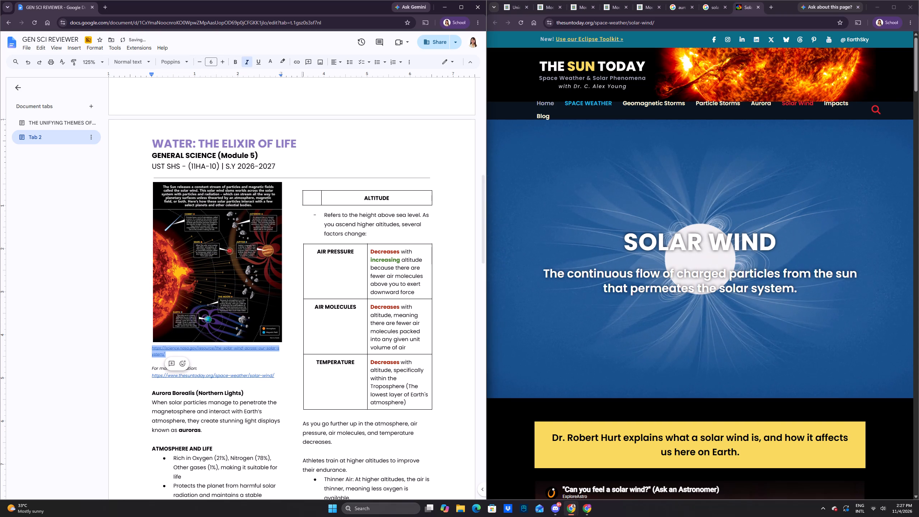
Remove the empty line between the NASA link and the "For more information:" line.
{"action": "left_click", "coordinate": [231, 360]}
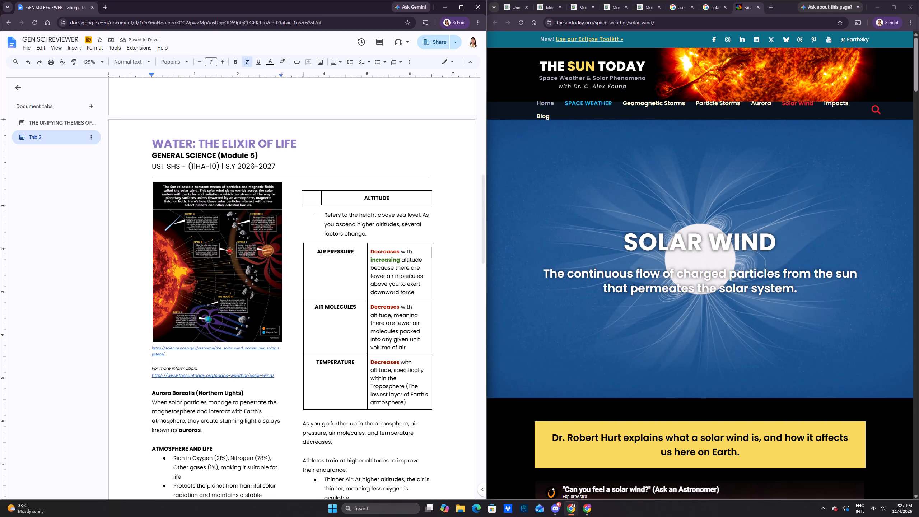
{"action": "key", "text": "BackSpace"}
Bring up the Ozone Depletion slide on the course's Uniqueness of Planet Earth page.
{"action": "scroll", "coordinate": [233, 323], "scroll_direction": "up", "scroll_amount": 10}
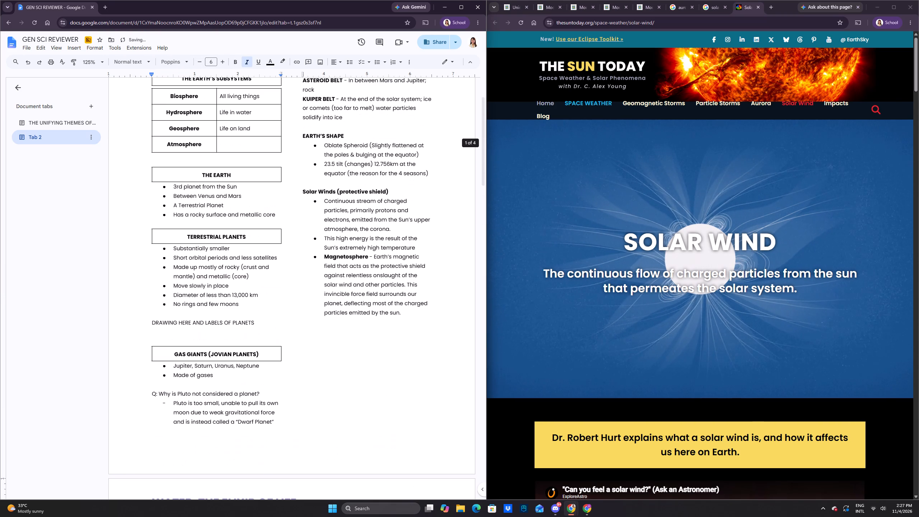
{"action": "scroll", "coordinate": [235, 313], "scroll_direction": "down", "scroll_amount": 5}
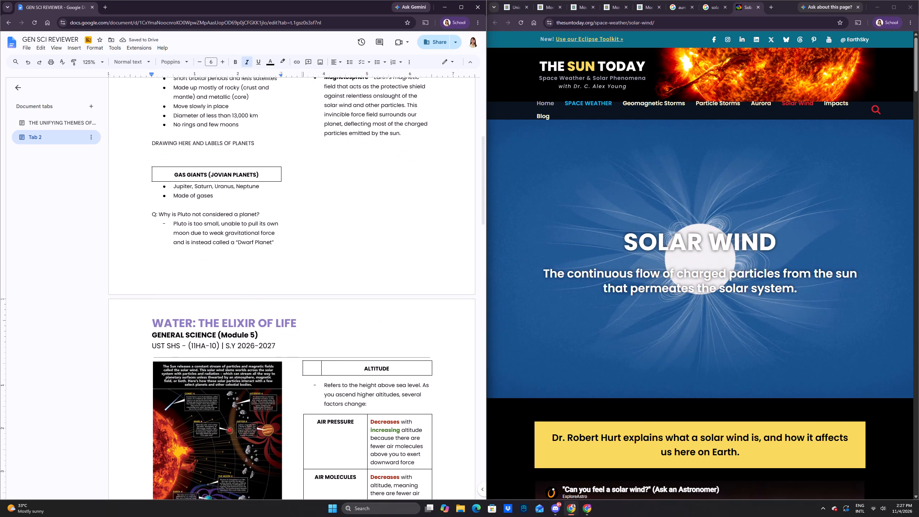
{"action": "scroll", "coordinate": [661, 362], "scroll_direction": "down", "scroll_amount": 3}
{"action": "scroll", "coordinate": [799, 344], "scroll_direction": "down", "scroll_amount": 3}
{"action": "scroll", "coordinate": [714, 228], "scroll_direction": "up", "scroll_amount": 6}
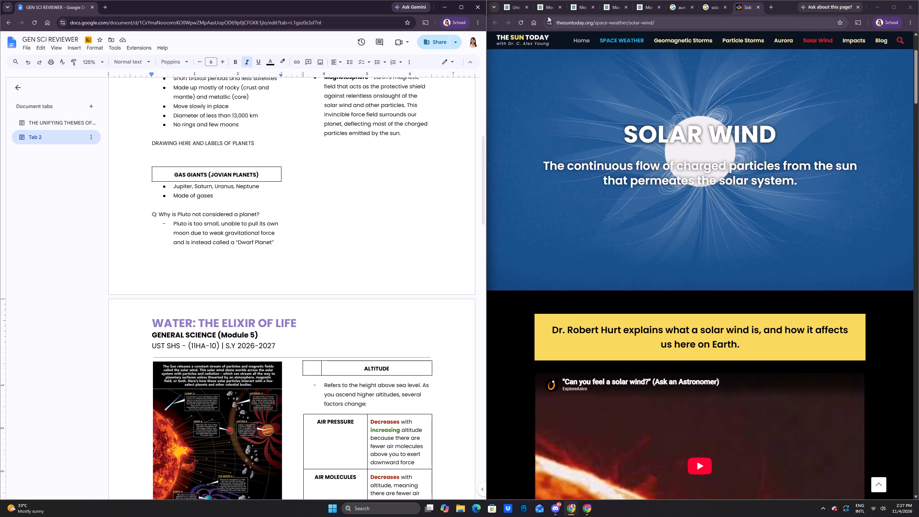
{"action": "left_click", "coordinate": [719, 9]}
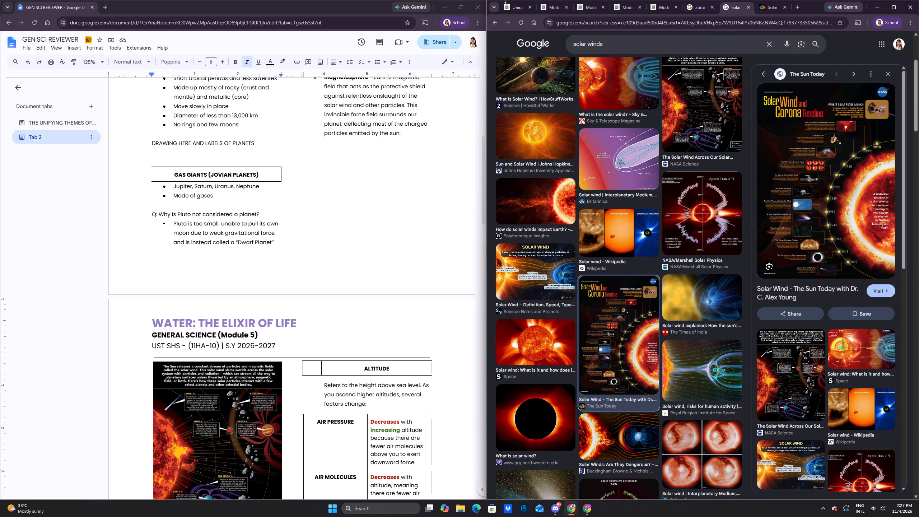
{"action": "left_click", "coordinate": [515, 5]}
{"action": "left_click", "coordinate": [840, 230]}
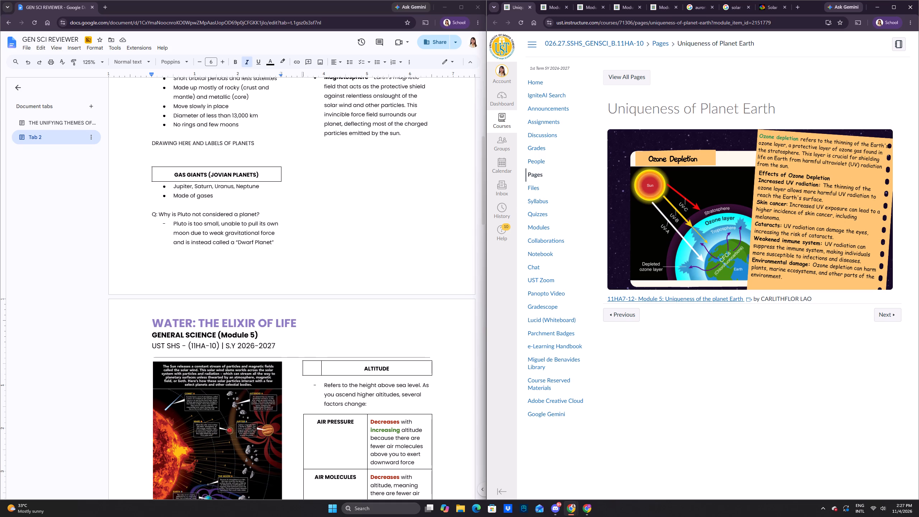
Look through the reviewer's notes from the planets and solar winds sections down to the Ozone Depletion section.
{"action": "scroll", "coordinate": [267, 255], "scroll_direction": "down", "scroll_amount": 7}
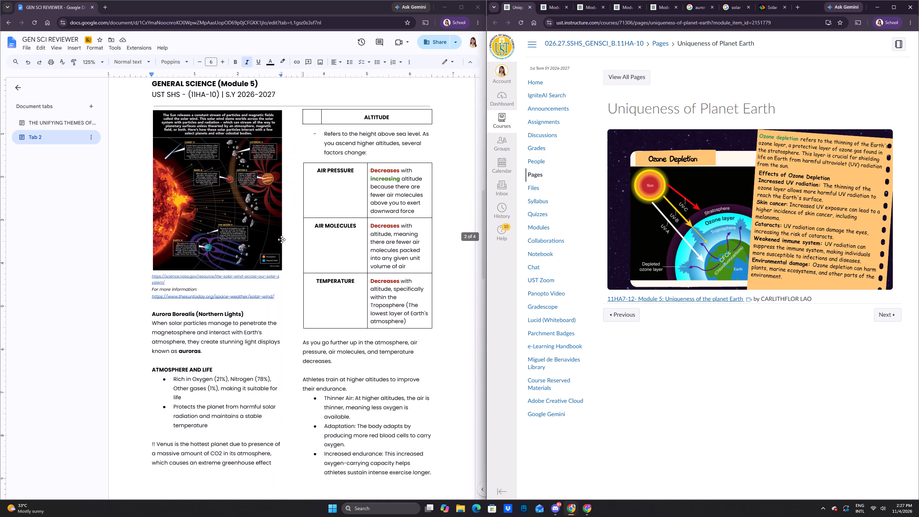
{"action": "scroll", "coordinate": [281, 239], "scroll_direction": "down", "scroll_amount": 4}
{"action": "scroll", "coordinate": [281, 239], "scroll_direction": "up", "scroll_amount": 11}
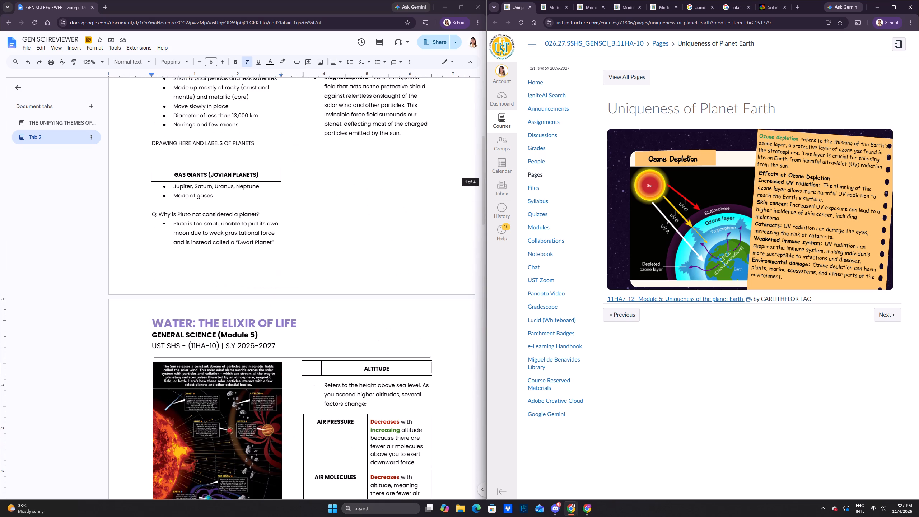
{"action": "scroll", "coordinate": [292, 237], "scroll_direction": "up", "scroll_amount": 6}
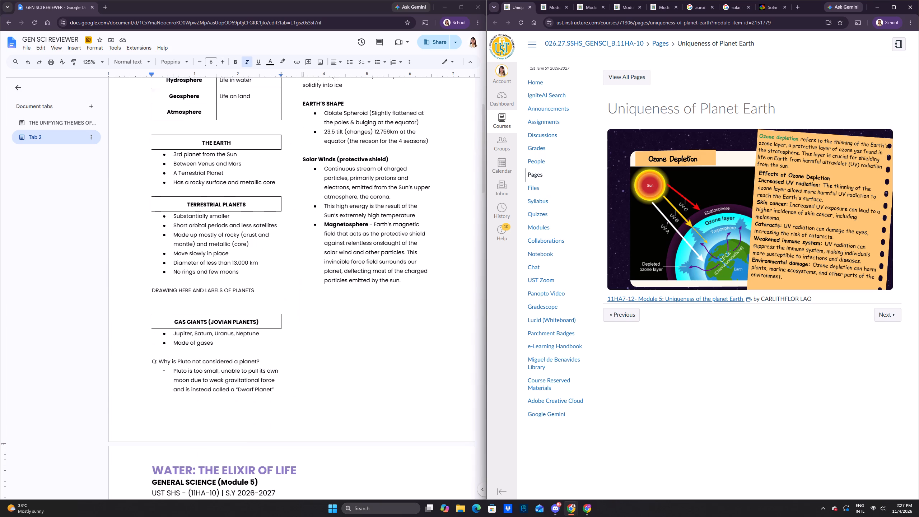
{"action": "scroll", "coordinate": [296, 236], "scroll_direction": "up", "scroll_amount": 3}
{"action": "scroll", "coordinate": [296, 236], "scroll_direction": "down", "scroll_amount": 16}
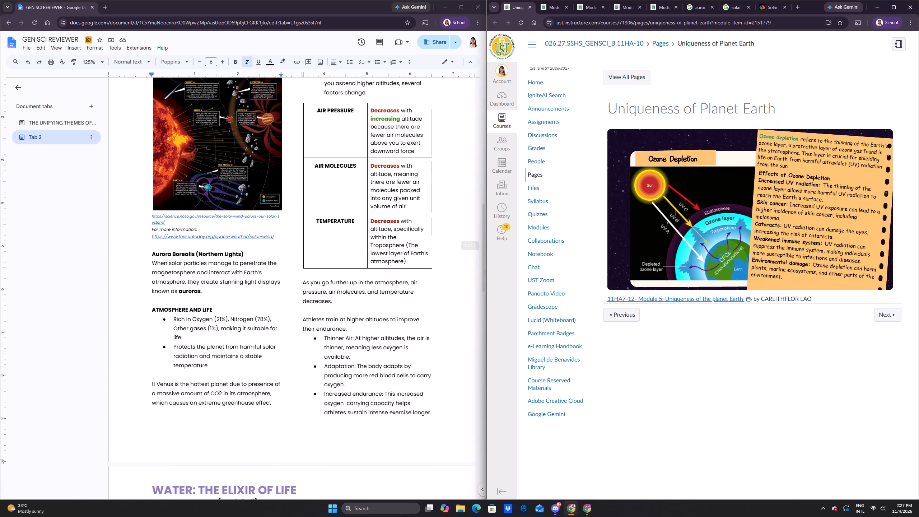
{"action": "scroll", "coordinate": [294, 238], "scroll_direction": "down", "scroll_amount": 1}
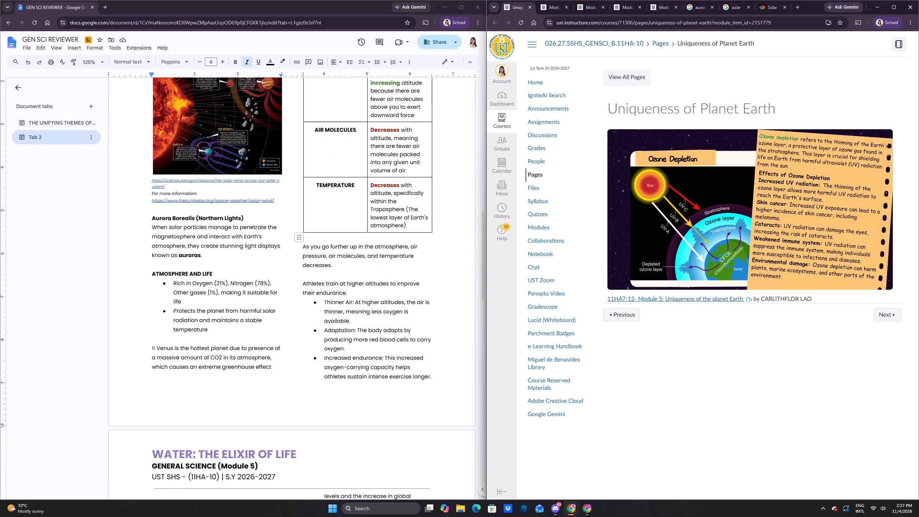
{"action": "scroll", "coordinate": [294, 238], "scroll_direction": "down", "scroll_amount": 4}
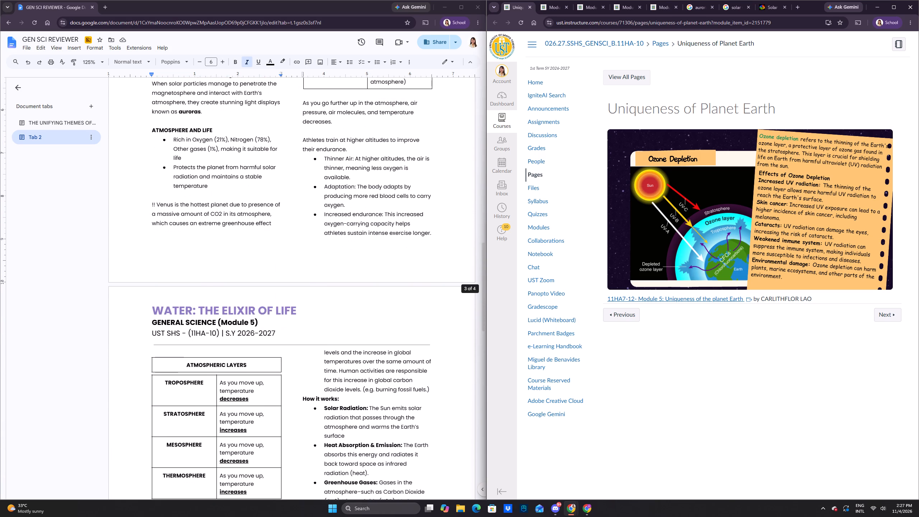
{"action": "scroll", "coordinate": [294, 238], "scroll_direction": "up", "scroll_amount": 7}
{"action": "scroll", "coordinate": [294, 238], "scroll_direction": "down", "scroll_amount": 4}
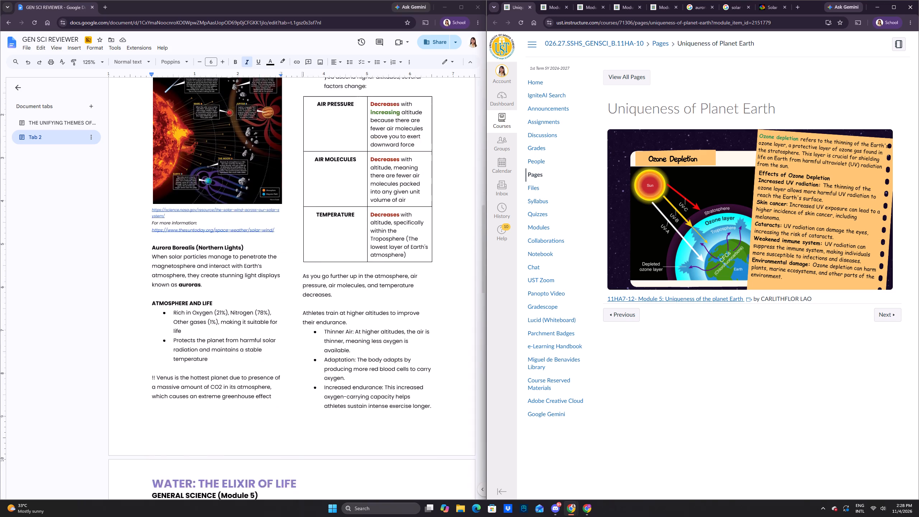
{"action": "scroll", "coordinate": [293, 239], "scroll_direction": "down", "scroll_amount": 2}
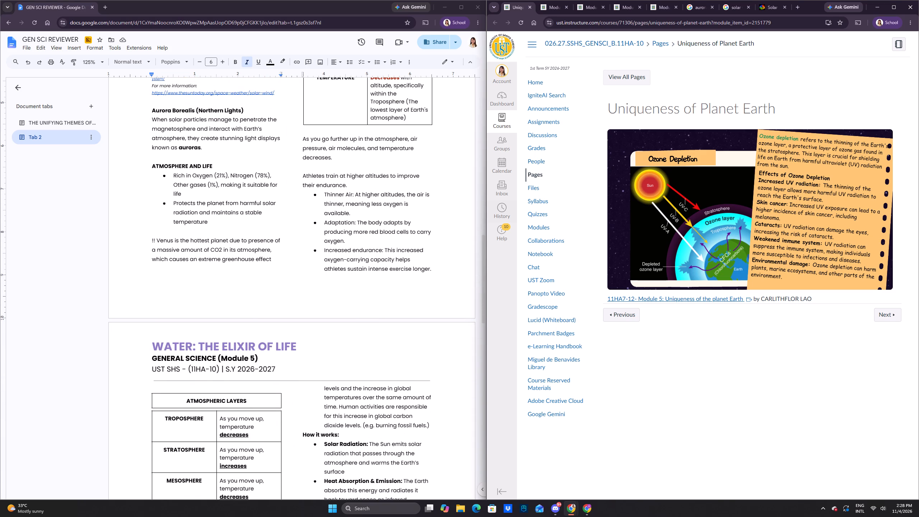
{"action": "left_click", "coordinate": [370, 207]}
{"action": "scroll", "coordinate": [368, 217], "scroll_direction": "down", "scroll_amount": 6}
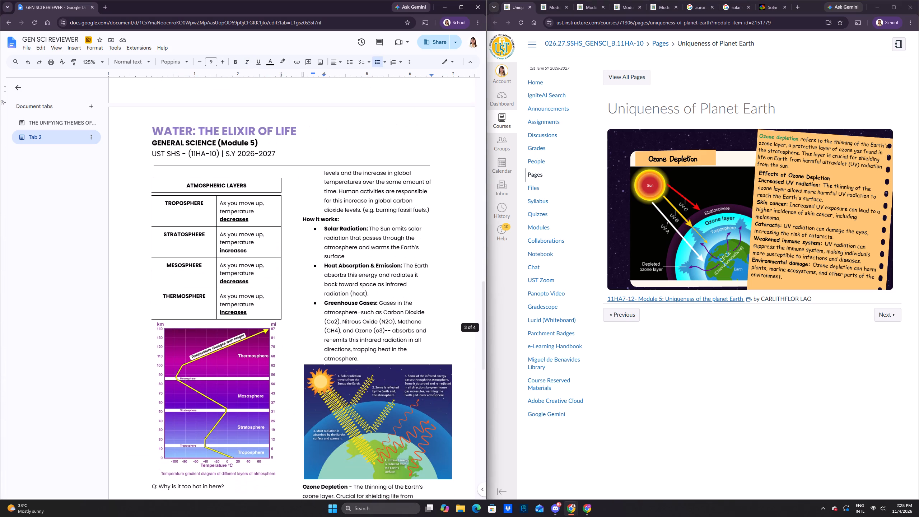
{"action": "scroll", "coordinate": [366, 222], "scroll_direction": "down", "scroll_amount": 6}
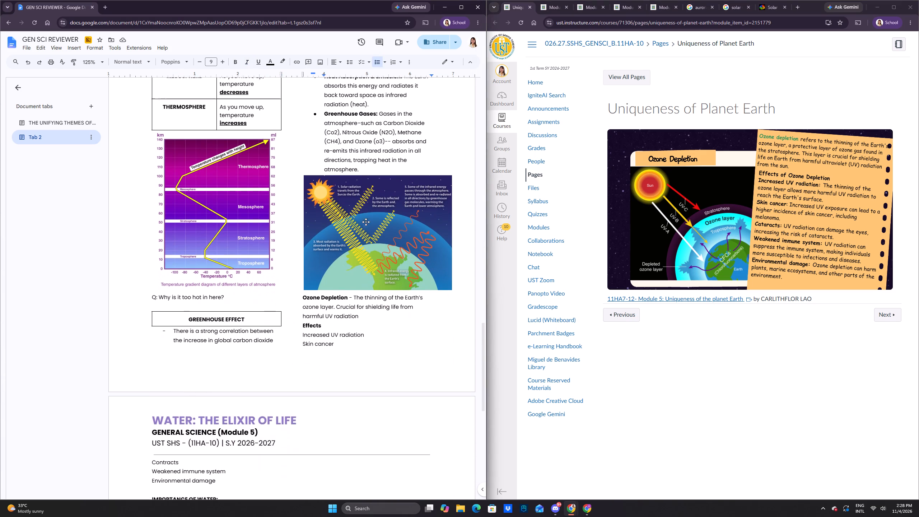
{"action": "scroll", "coordinate": [366, 222], "scroll_direction": "down", "scroll_amount": 1}
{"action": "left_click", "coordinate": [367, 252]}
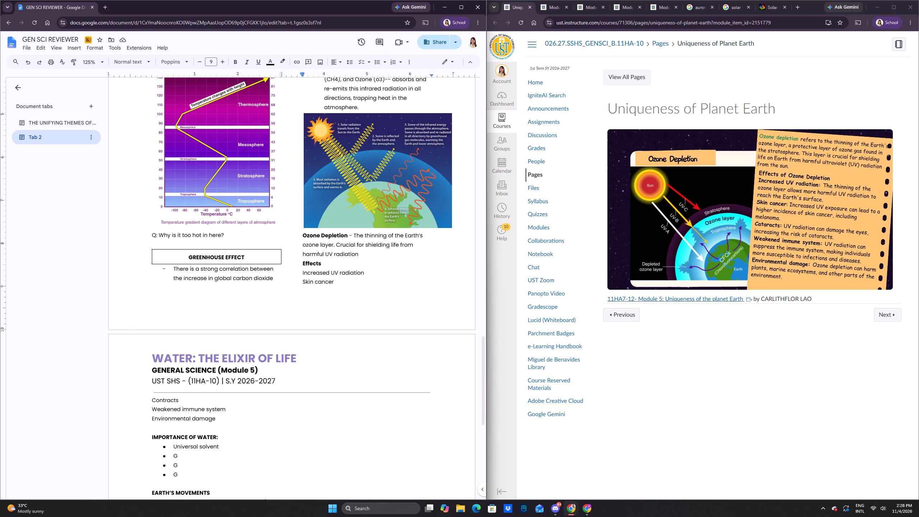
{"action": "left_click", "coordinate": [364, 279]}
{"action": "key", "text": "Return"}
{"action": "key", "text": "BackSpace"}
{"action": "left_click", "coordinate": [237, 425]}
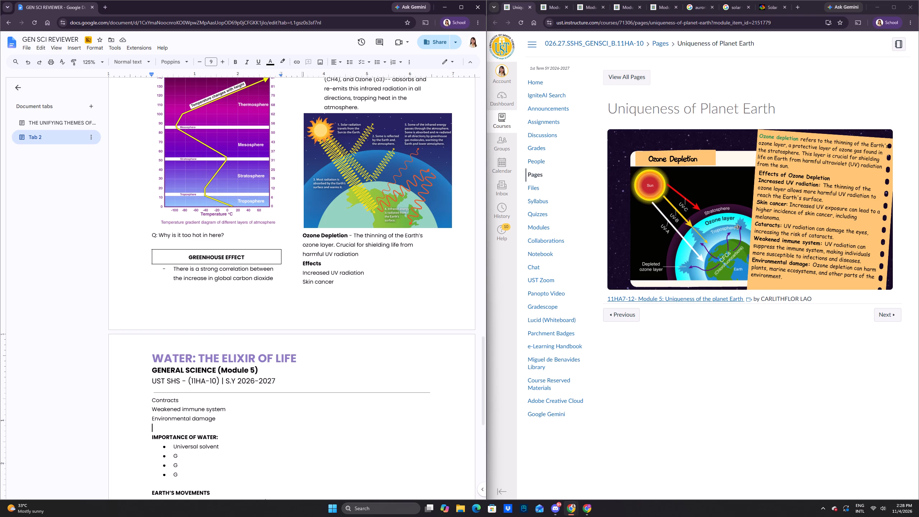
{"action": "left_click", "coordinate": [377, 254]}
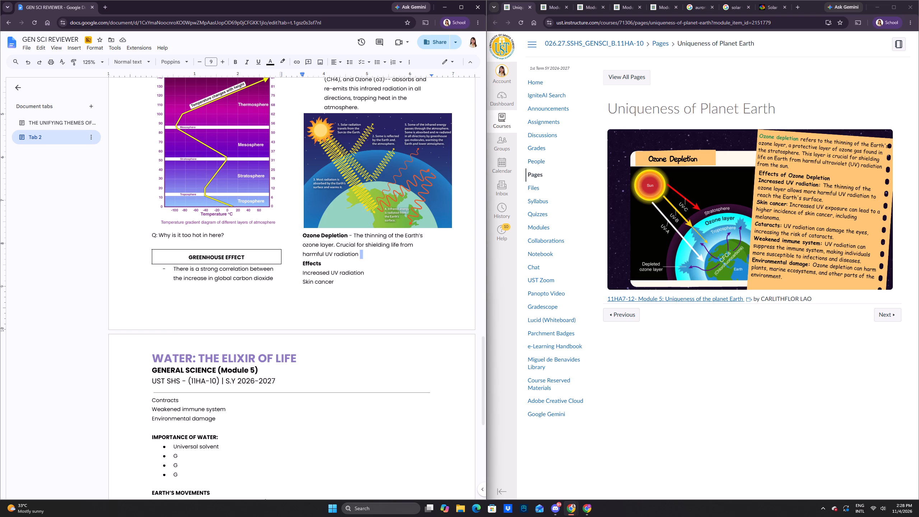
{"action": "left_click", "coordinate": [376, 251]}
Extend the Ozone Depletion definition after "ozone layer" with ", a protective layer of ozone gas found in the stratosphere.".
{"action": "left_click", "coordinate": [335, 246]}
{"action": "key", "text": "BackSpace"}
{"action": "type", "text": ",a"}
{"action": "key", "text": "space"}
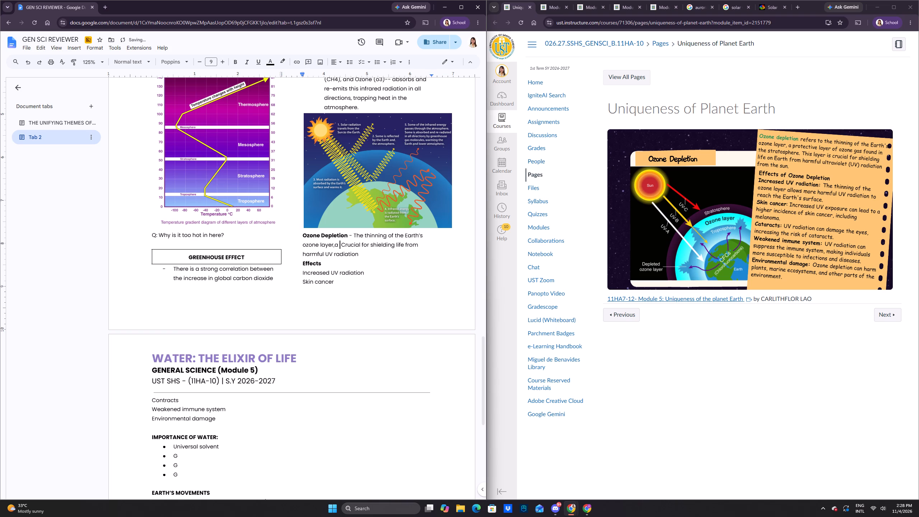
{"action": "key", "text": "BackSpace"}
{"action": "key", "text": "BackSpace"}
{"action": "key", "text": "space"}
{"action": "type", "text": "a protective"}
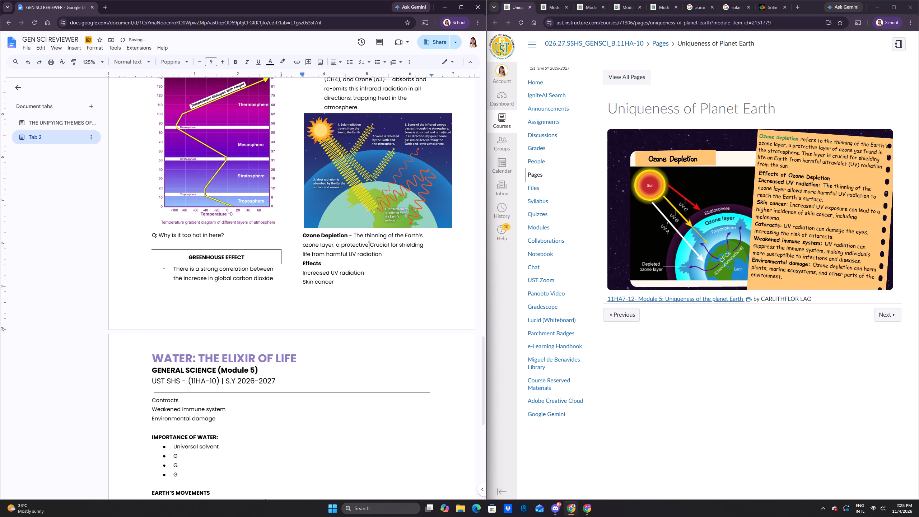
{"action": "key", "text": "space"}
{"action": "type", "text": "layer"}
{"action": "key", "text": "space"}
{"action": "type", "text": "of ozxz"}
{"action": "key", "text": "BackSpace"}
{"action": "key", "text": "BackSpace"}
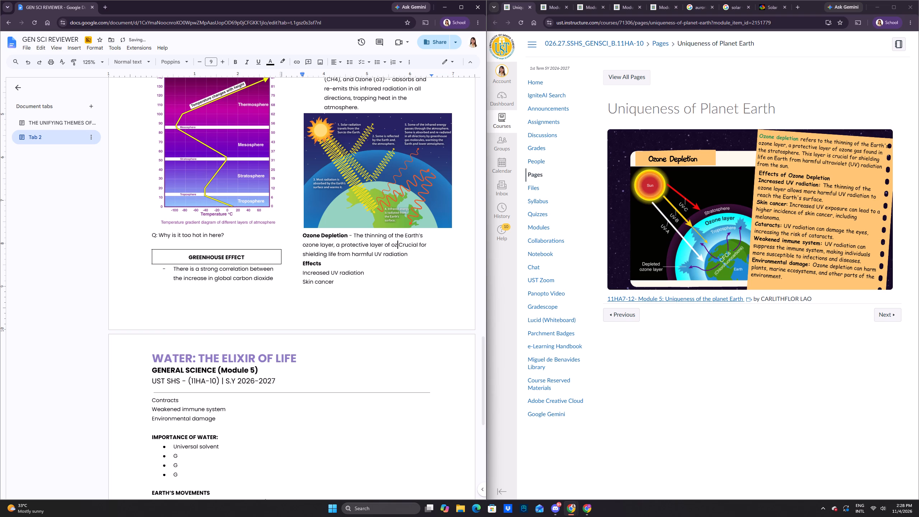
{"action": "type", "text": "one"}
{"action": "key", "text": "space"}
{"action": "type", "text": "gas found in"}
{"action": "key", "text": "BackSpace"}
{"action": "type", "text": "n the s"}
{"action": "type", "text": "tratosphere."}
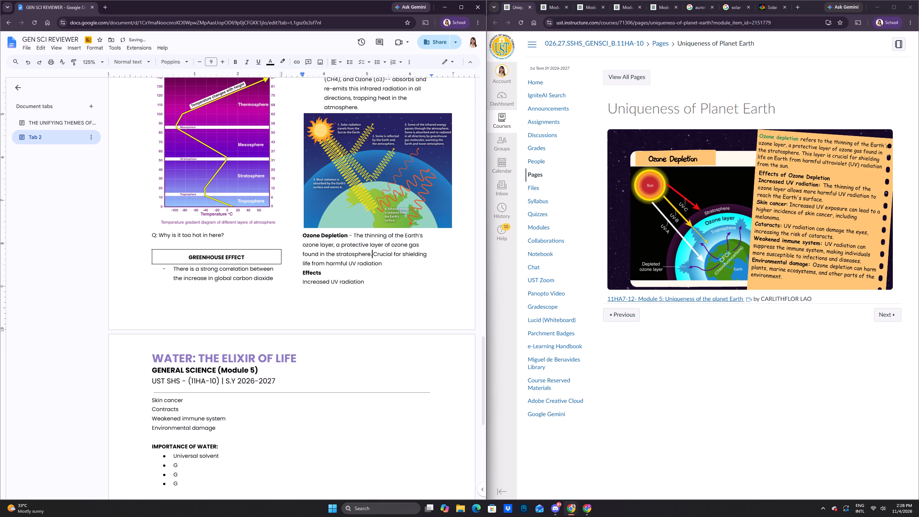
Add "This layer is crucial for shielding life on Earth from harmful ultraviolet (UV) radiation from the sun." after "stratosphere." in the Ozone Depletion definition.
{"action": "key", "text": "space"}
{"action": "type", "text": "This layer is crucial for shielding th"}
{"action": "key", "text": "BackSpace"}
{"action": "key", "text": "BackSpace"}
{"action": "type", "text": "lie"}
{"action": "key", "text": "space"}
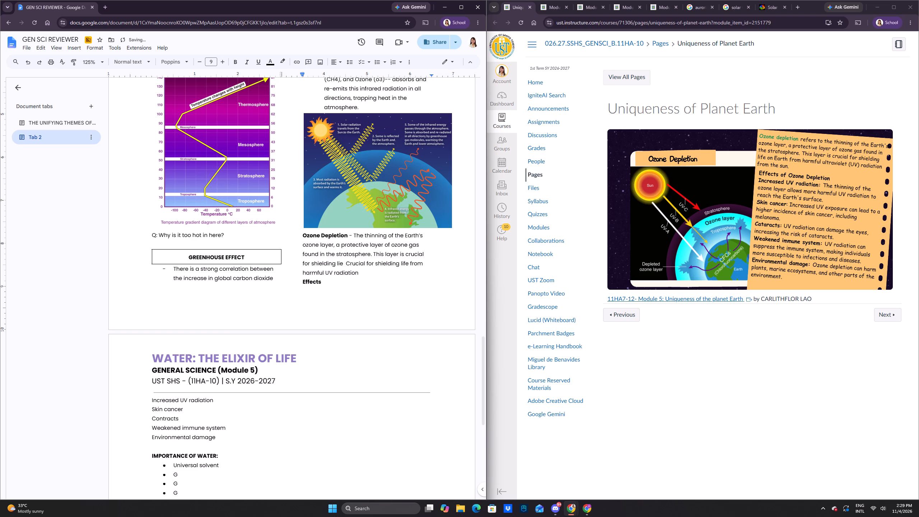
{"action": "key", "text": "BackSpace"}
{"action": "key", "text": "space"}
{"action": "type", "text": "fe"}
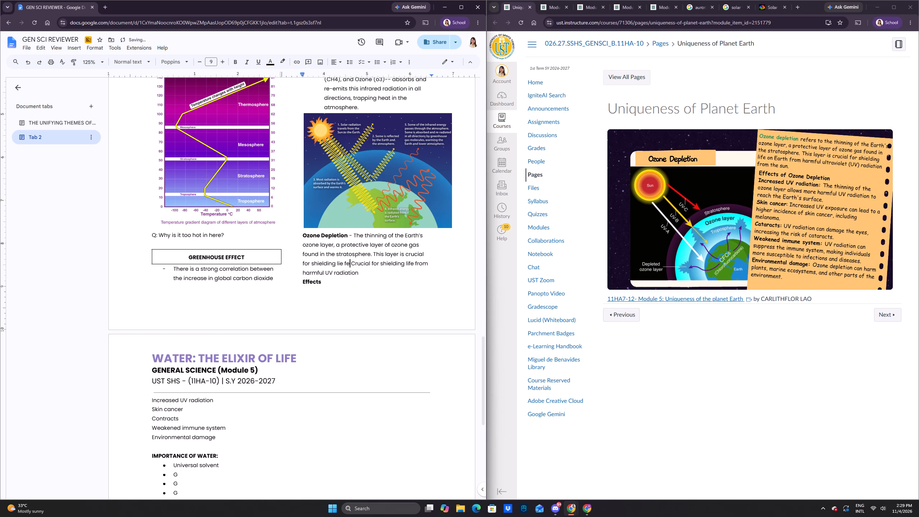
{"action": "key", "text": "BackSpace"}
{"action": "key", "text": "BackSpace"}
{"action": "key", "text": "BackSpace"}
{"action": "key", "text": "BackSpace"}
{"action": "type", "text": "fe"}
{"action": "key", "text": "space"}
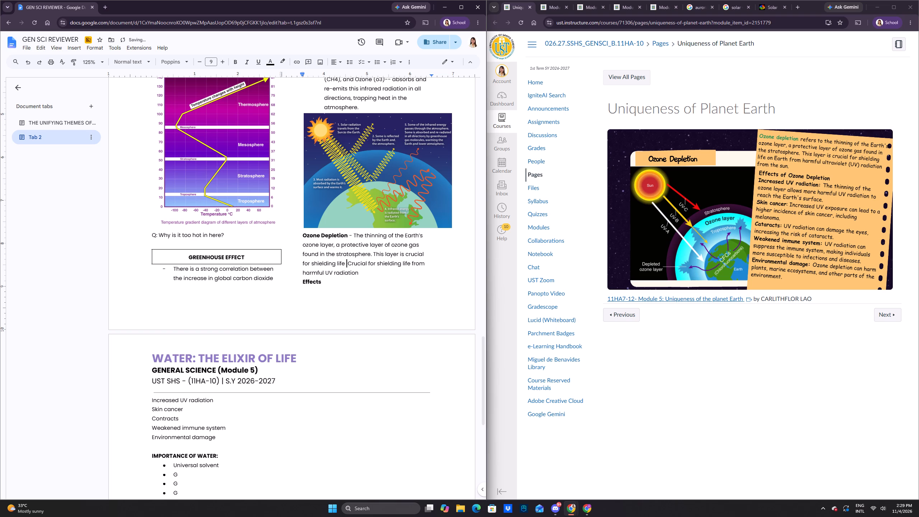
{"action": "type", "text": "on Earth"}
{"action": "key", "text": "space"}
{"action": "type", "text": "from harmful"}
{"action": "key", "text": "space"}
{"action": "type", "text": "ultraviolet (UV)"}
{"action": "key", "text": "space"}
{"action": "type", "text": "raditatoi"}
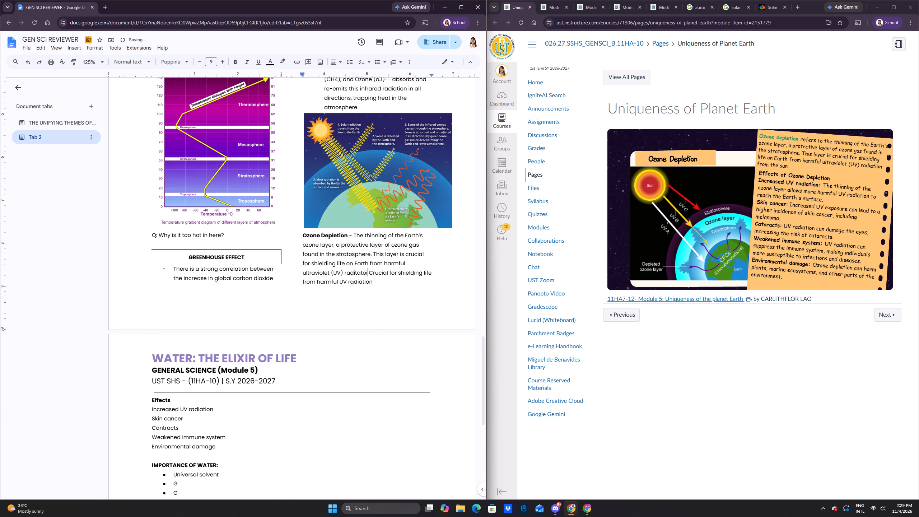
{"action": "key", "text": "BackSpace"}
{"action": "key", "text": "BackSpace"}
{"action": "key", "text": "BackSpace"}
{"action": "key", "text": "BackSpace"}
{"action": "key", "text": "BackSpace"}
{"action": "type", "text": "ation from the sun."}
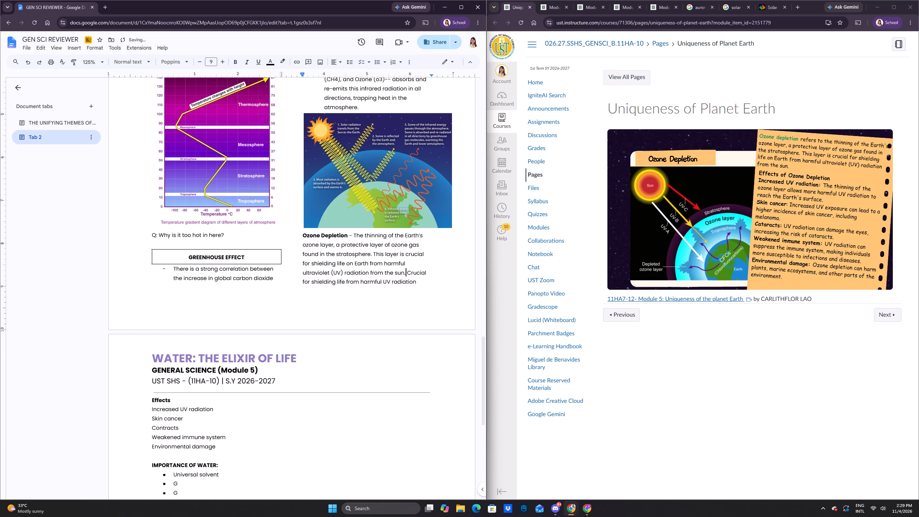
Delete the redundant sentence "Crucial for shielding life from harmful UV radiation" from the Ozone Depletion definition, keeping "Effects" on its own line.
{"action": "key", "text": "Return"}
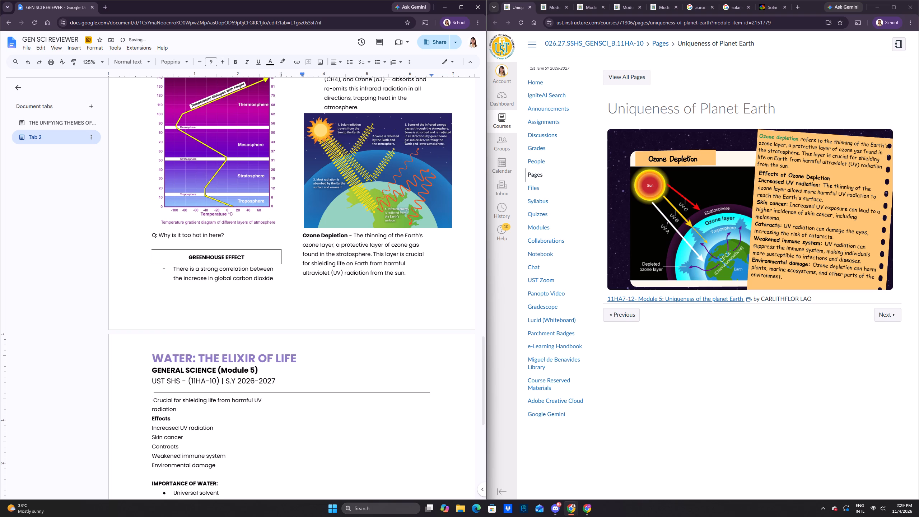
{"action": "key", "text": "BackSpace"}
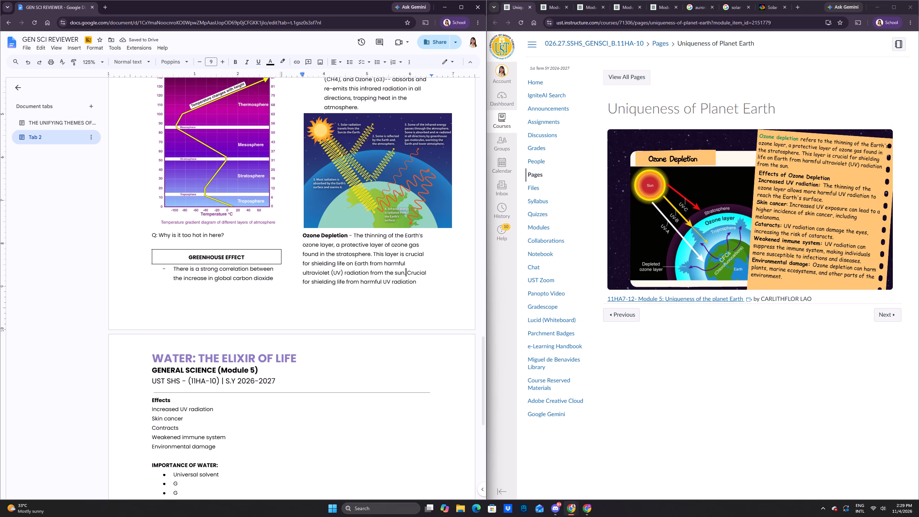
{"action": "left_click", "coordinate": [422, 283]}
{"action": "key", "text": "BackSpace"}
{"action": "key", "text": "period"}
{"action": "left_click_drag", "start_coordinate": [408, 273], "coordinate": [422, 288]}
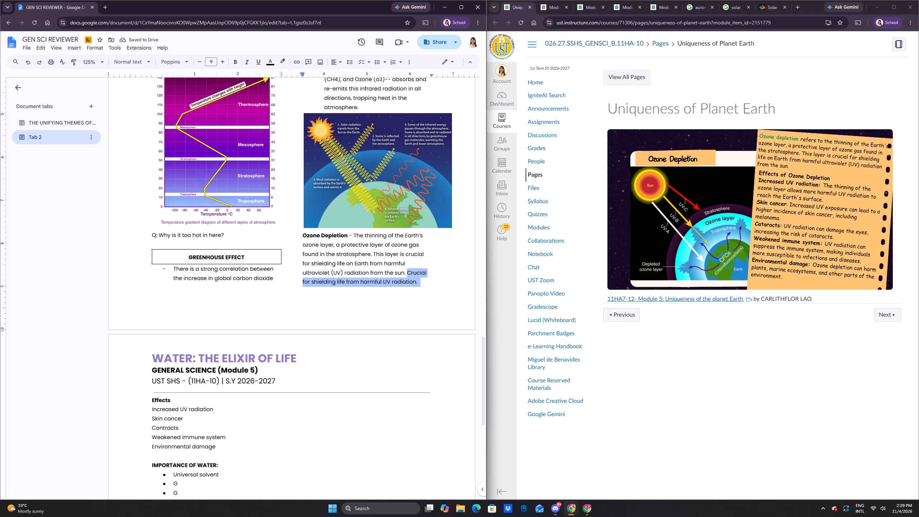
{"action": "left_click_drag", "start_coordinate": [422, 288], "coordinate": [423, 288]}
{"action": "key", "text": "BackSpace"}
{"action": "key", "text": "Return"}
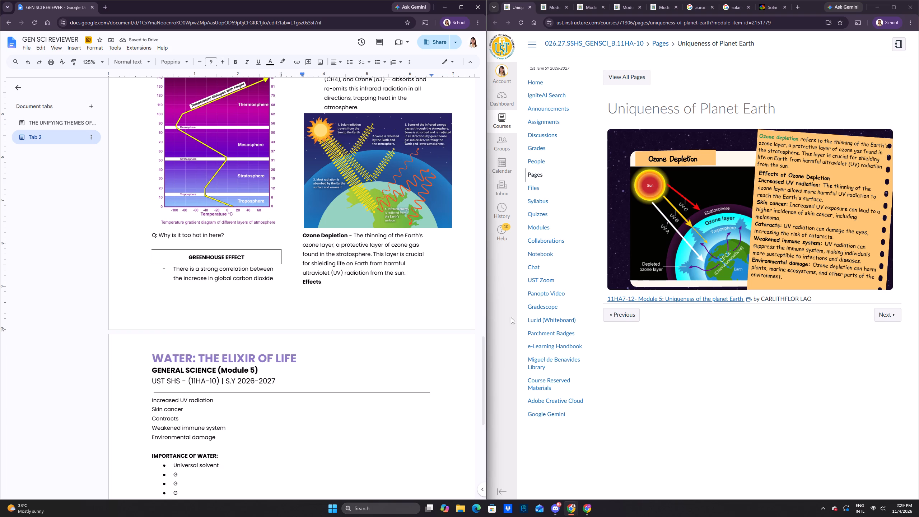
Replace "Contracts" with "Cataracts" in the list of ozone depletion effects.
{"action": "scroll", "coordinate": [309, 352], "scroll_direction": "down", "scroll_amount": 2}
{"action": "double_click", "coordinate": [170, 347]}
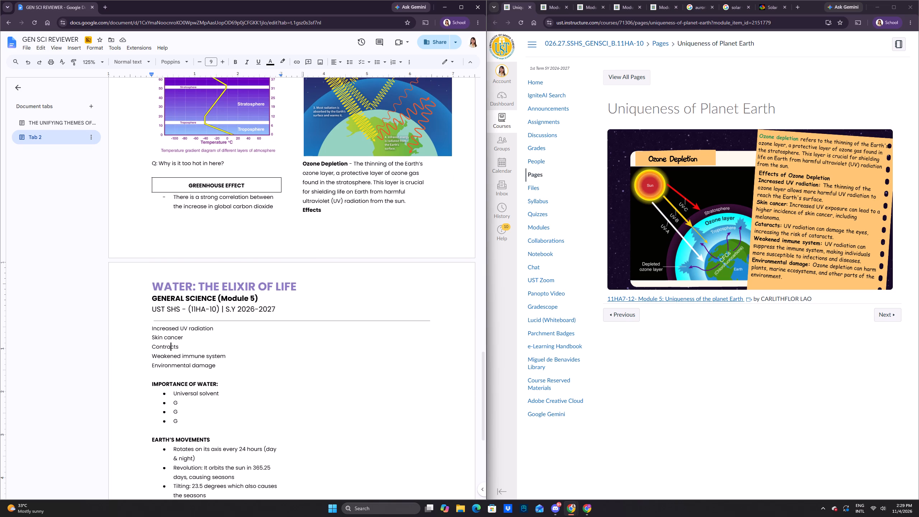
{"action": "key", "text": "BackSpace"}
{"action": "type", "text": "Cata"}
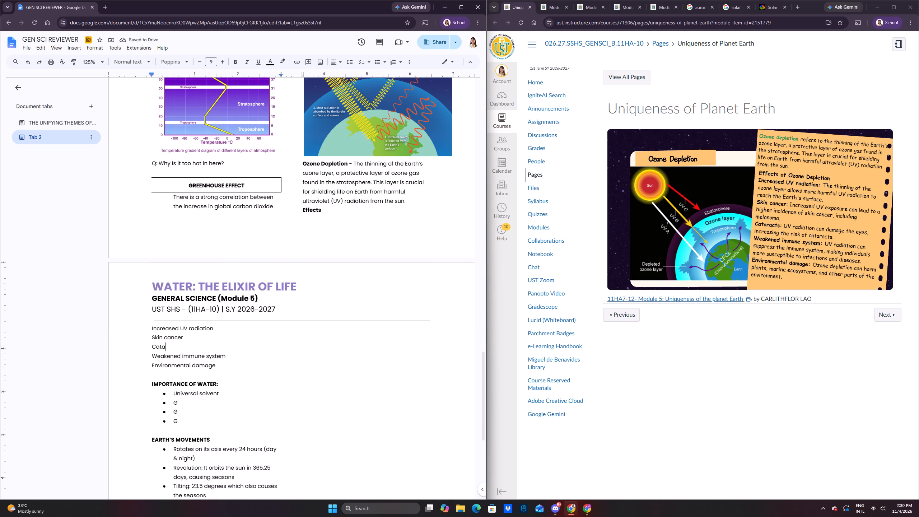
{"action": "type", "text": "racts"}
Bring up the Surface Features slide in the module presentation on the Uniqueness of Planet Earth page.
{"action": "left_click", "coordinate": [869, 251]}
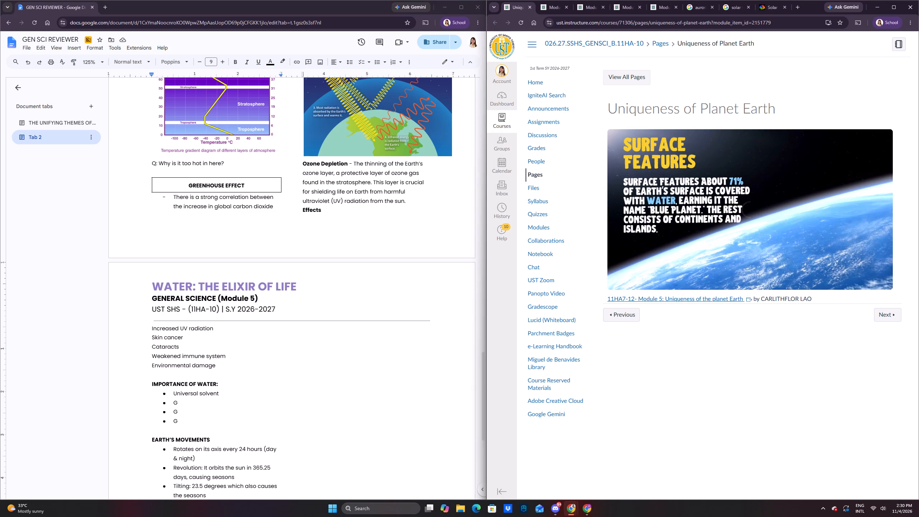
{"action": "left_click", "coordinate": [377, 322]}
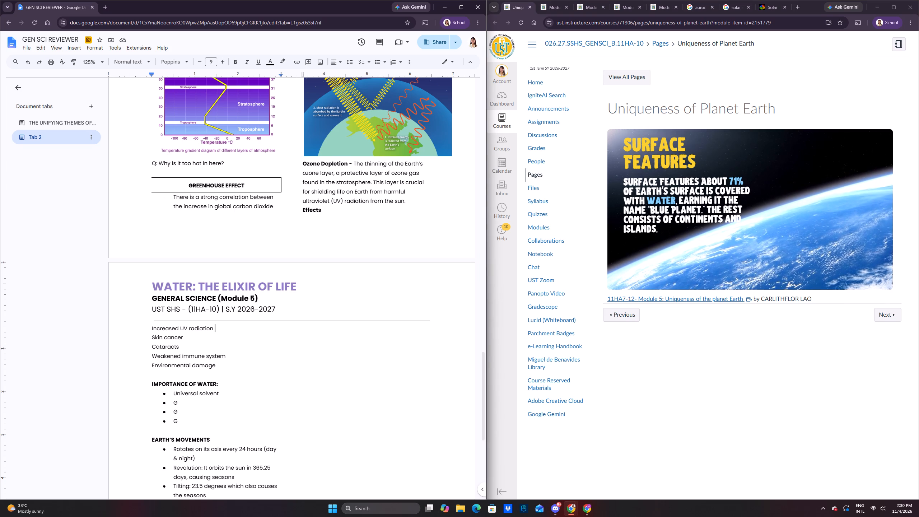
{"action": "left_click", "coordinate": [732, 217]}
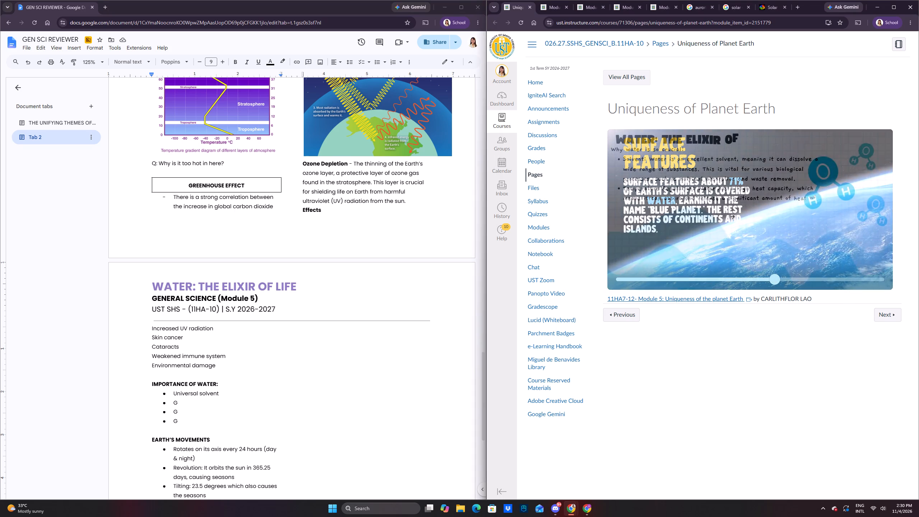
{"action": "left_click", "coordinate": [657, 219]}
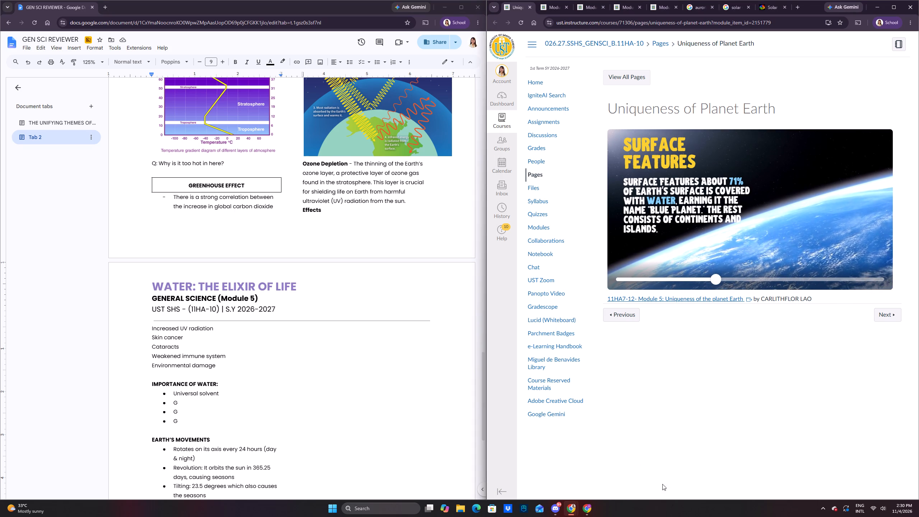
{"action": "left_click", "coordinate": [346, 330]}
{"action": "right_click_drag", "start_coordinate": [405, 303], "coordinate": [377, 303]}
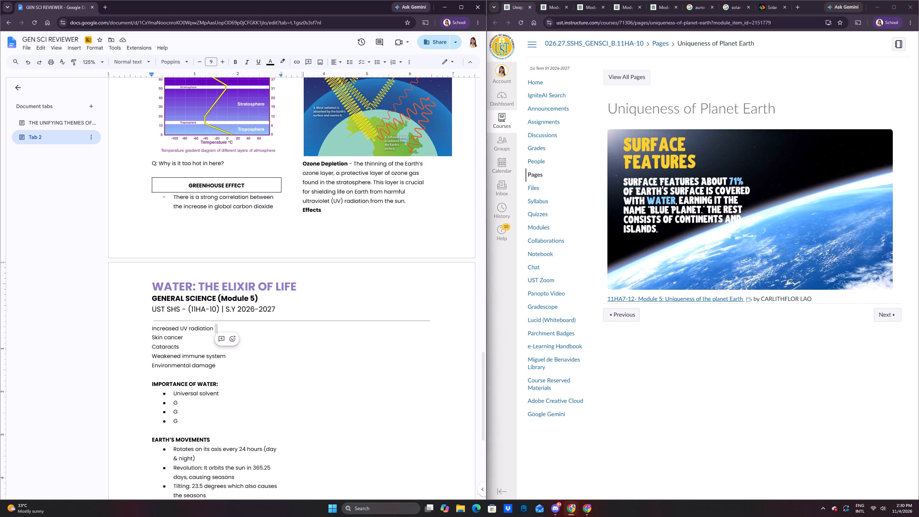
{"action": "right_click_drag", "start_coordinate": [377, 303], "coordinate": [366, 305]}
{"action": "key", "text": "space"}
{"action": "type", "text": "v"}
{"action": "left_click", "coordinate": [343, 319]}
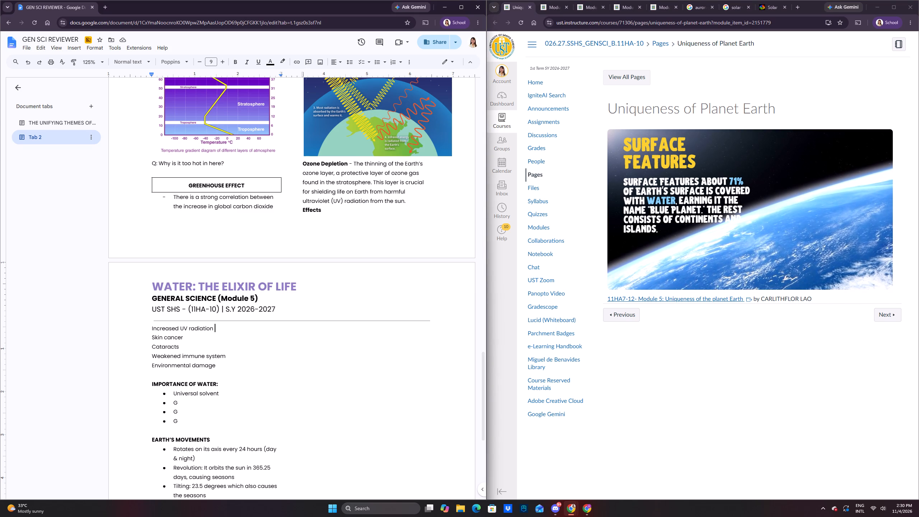
Compare the Surface Features slide and the slide after it with the reviewer's Water: The Elixir of Life notes.
{"action": "left_click", "coordinate": [643, 173]}
{"action": "left_click", "coordinate": [847, 192]}
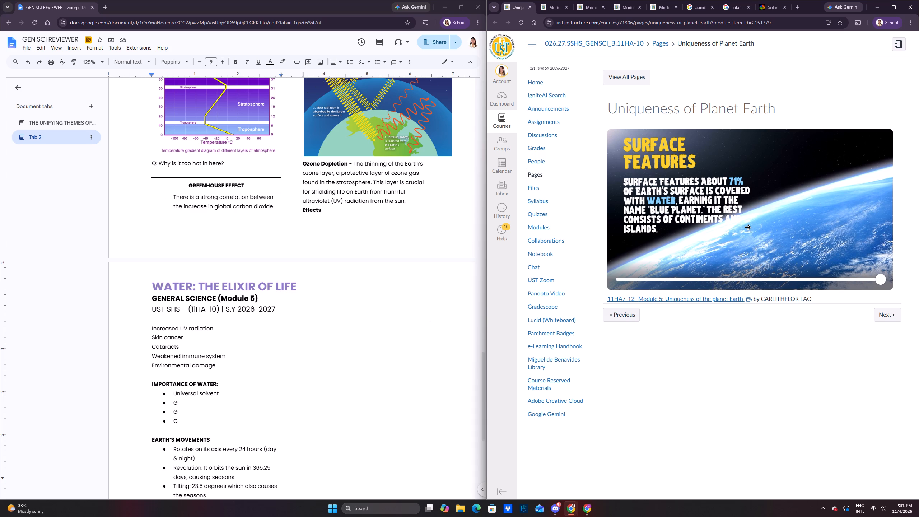
{"action": "scroll", "coordinate": [313, 323], "scroll_direction": "down", "scroll_amount": 3}
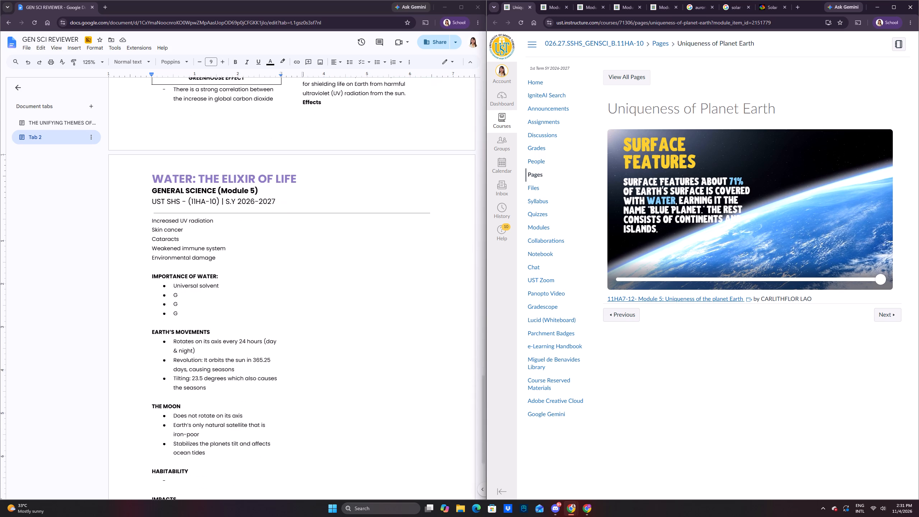
{"action": "left_click", "coordinate": [253, 302]}
{"action": "left_click", "coordinate": [826, 200]}
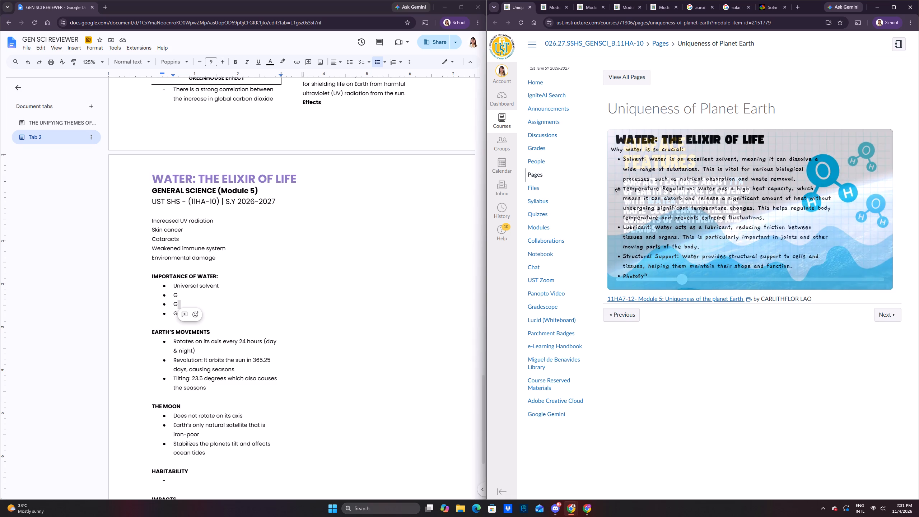
{"action": "left_click", "coordinate": [626, 178]}
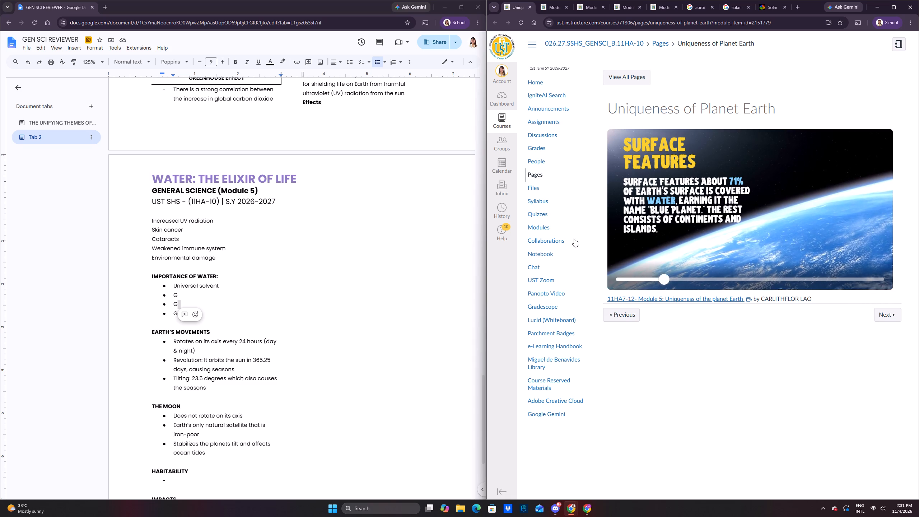
{"action": "left_click", "coordinate": [191, 285]}
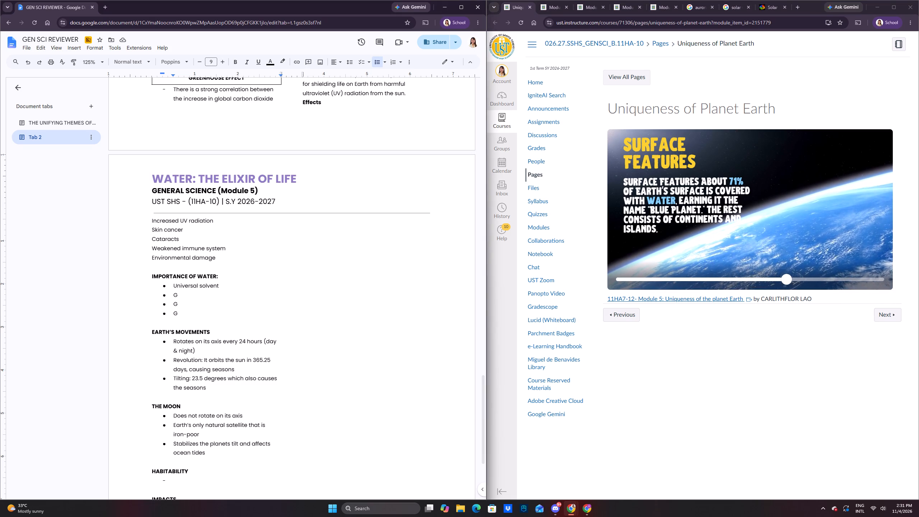
Insert a new line with the label "SURFACE FEATURES:" directly above the IMPORTANCE OF WATER heading.
{"action": "left_click", "coordinate": [228, 267]}
{"action": "key", "text": "Return"}
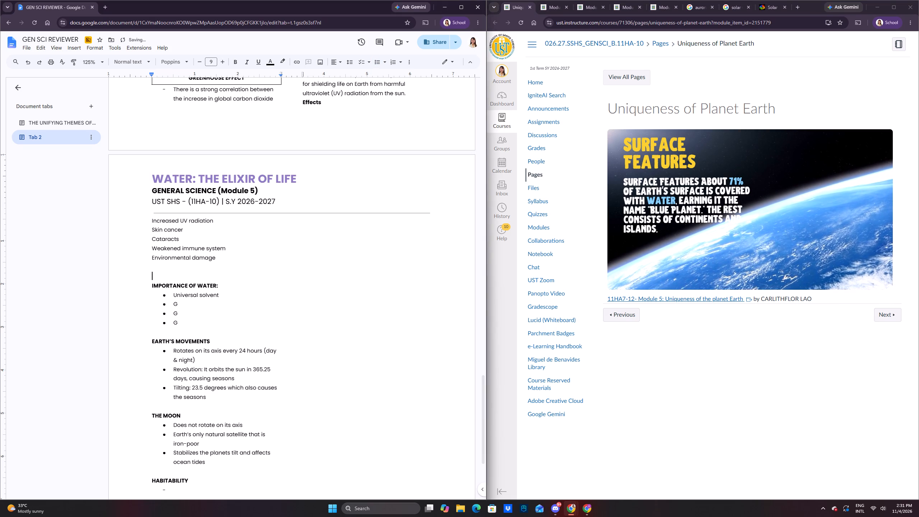
{"action": "key", "text": "s"}
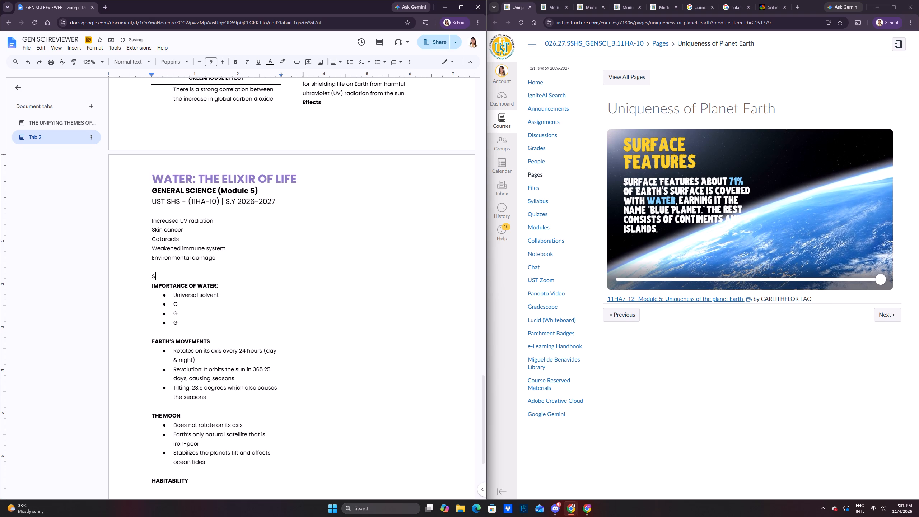
{"action": "type", "text": "URFACE FEATURES:"}
{"action": "key", "text": "space"}
Continue the SURFACE FEATURES line so it reads "Surface features about 71% of Earth's surface is covered with water,".
{"action": "type", "text": "feath"}
{"action": "key", "text": "BackSpace"}
{"action": "type", "text": "ures about"}
{"action": "key", "text": "space"}
{"action": "type", "text": "71"}
{"action": "type", "text": "% i"}
{"action": "key", "text": "BackSpace"}
{"action": "key", "text": "f"}
{"action": "type", "text": "of Earth;s"}
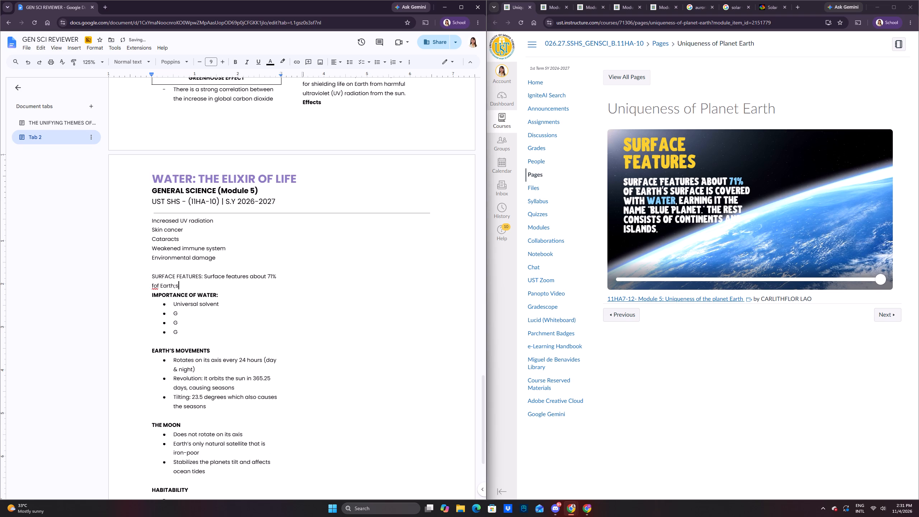
{"action": "key", "text": "BackSpace"}
{"action": "key", "text": "BackSpace"}
{"action": "type", "text": "'s surface is covered"}
{"action": "key", "text": "space"}
{"action": "type", "text": "with"}
{"action": "key", "text": "space"}
{"action": "type", "text": "water,"}
Complete the statement about water coverage with the clause "earning it the name “Blue Planet”", including the quotation marks.
{"action": "key", "text": "space"}
{"action": "type", "text": "earning it the name"}
{"action": "key", "text": "space"}
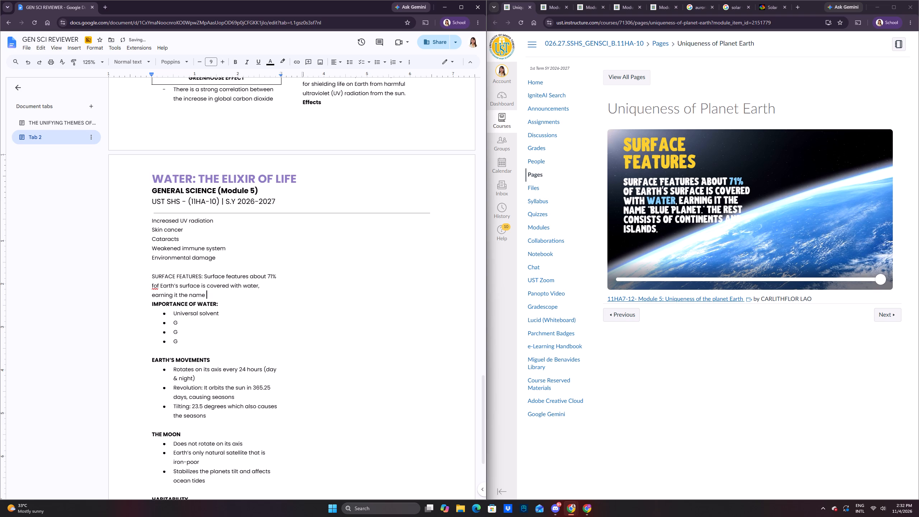
{"action": "key", "text": "shift+colon"}
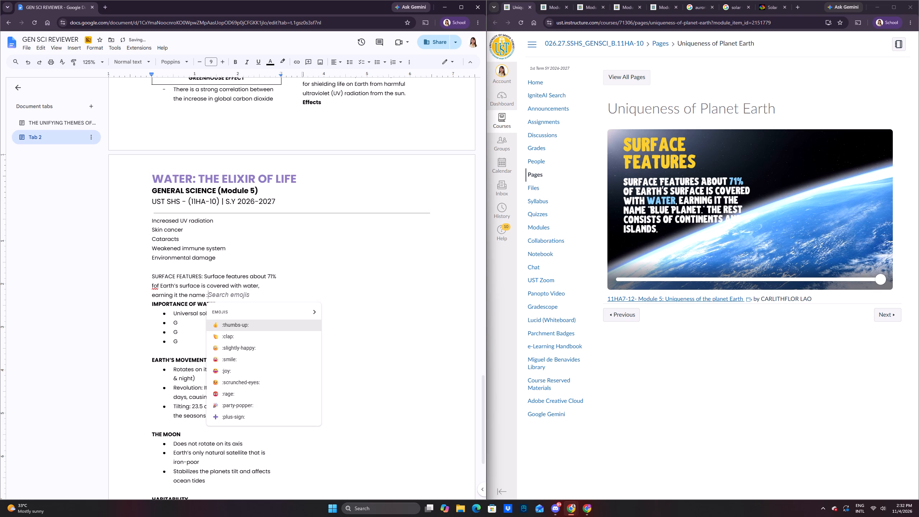
{"action": "type", "text": "Blue Pl"}
{"action": "key", "text": "BackSpace"}
{"action": "key", "text": "BackSpace"}
{"action": "key", "text": "BackSpace"}
{"action": "key", "text": "BackSpace"}
{"action": "key", "text": "BackSpace"}
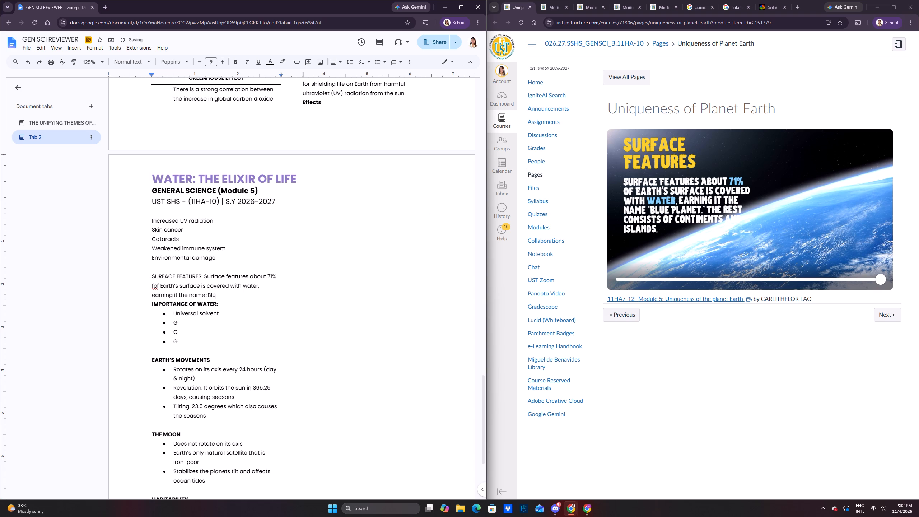
{"action": "key", "text": "BackSpace"}
{"action": "key", "text": "BackSpace"}
{"action": "key", "text": "BackSpace"}
{"action": "key", "text": "shift+quotedbl"}
{"action": "key", "text": "shift+apostrophe"}
{"action": "key", "text": "BackSpace"}
{"action": "type", "text": "Blue P"}
{"action": "type", "text": "lanet\"'"}
{"action": "key", "text": "BackSpace"}
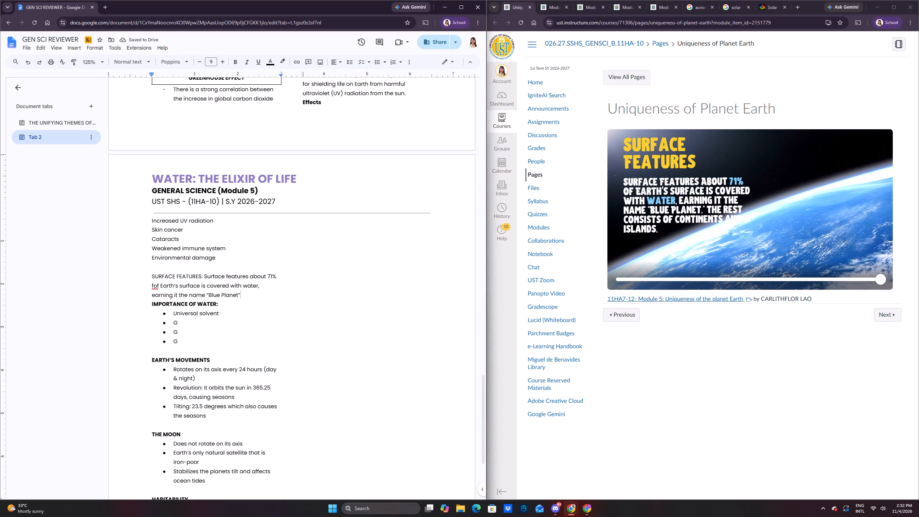
Add the sentence "The rest consists of continents and islands." and a blank line before the IMPORTANCE OF WATER heading.
{"action": "type", "text": ". The rest consists of conti"}
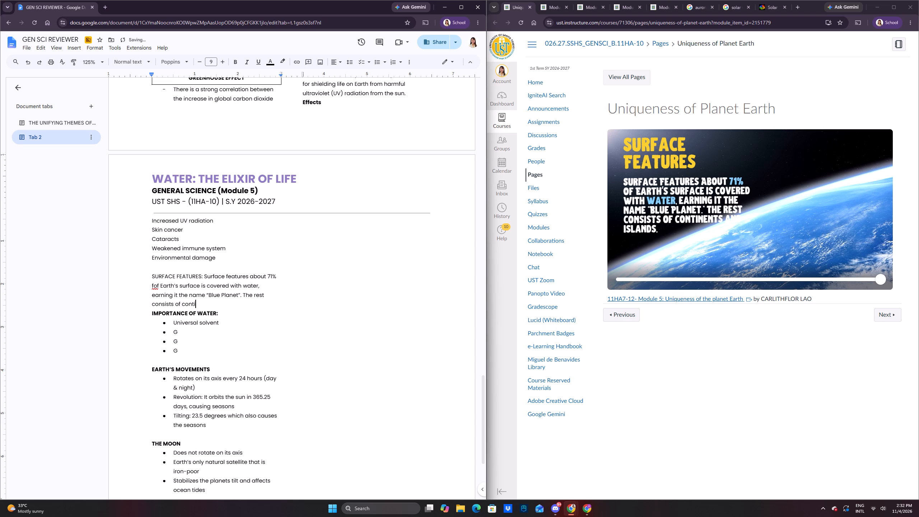
{"action": "type", "text": "nent"}
{"action": "key", "text": "BackSpace"}
{"action": "key", "text": "BackSpace"}
{"action": "type", "text": "nts and i"}
{"action": "type", "text": "slands."}
{"action": "key", "text": "space"}
{"action": "key", "text": "Return"}
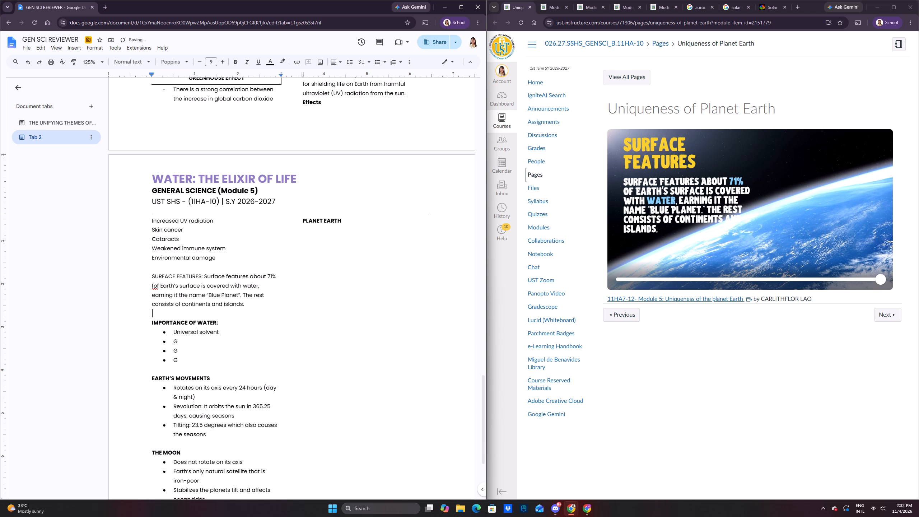
Correct the misspelled "fof" to "of" in the Surface Features paragraph using the spelling suggestion.
{"action": "left_click", "coordinate": [157, 289]}
{"action": "left_click", "coordinate": [162, 273]}
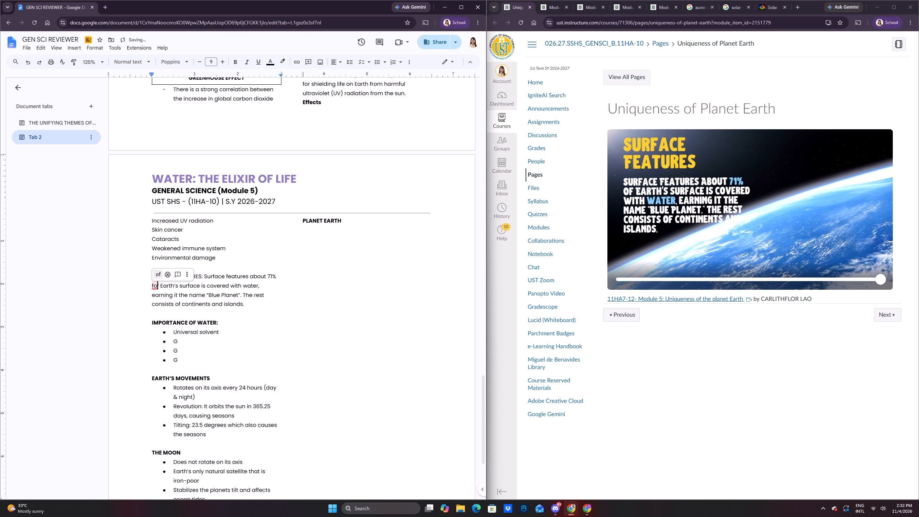
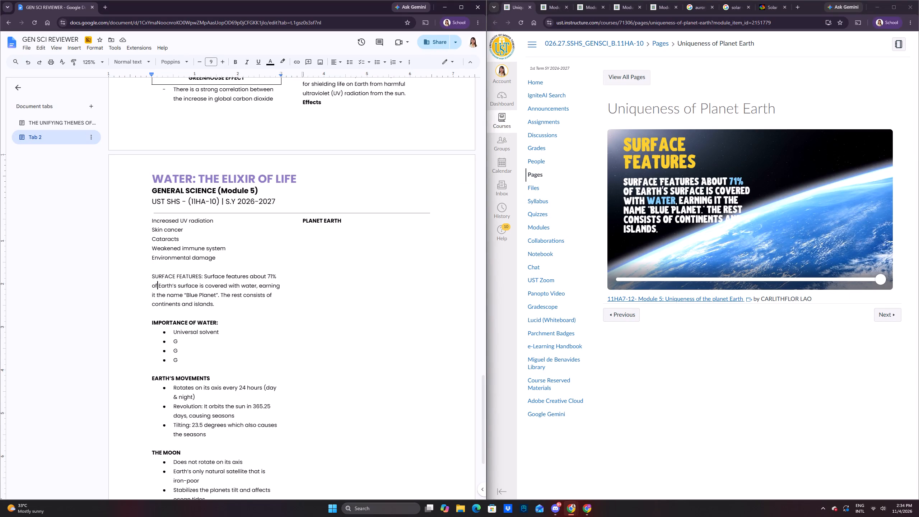
Advance the lesson to the slide on why water is crucial and change the first IMPORTANCE OF WATER bullet to "Solvent:".
{"action": "left_click", "coordinate": [813, 216]}
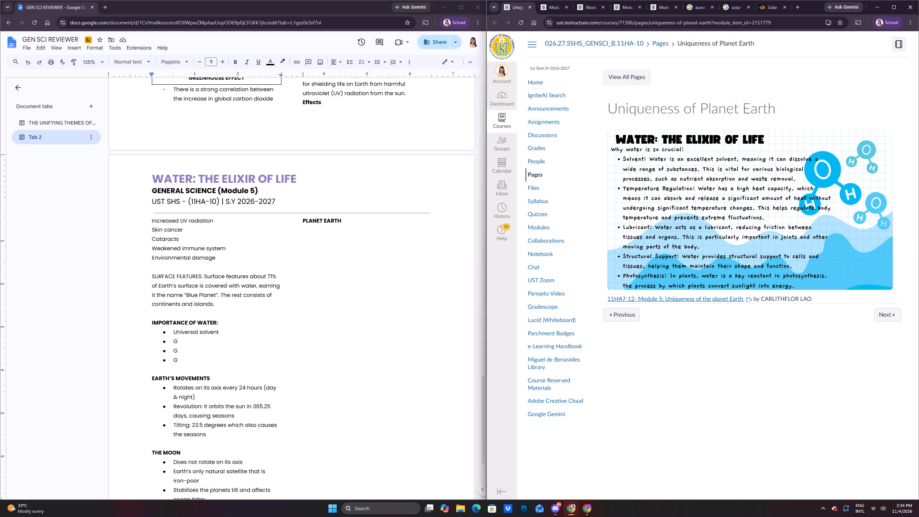
{"action": "left_click", "coordinate": [226, 340]}
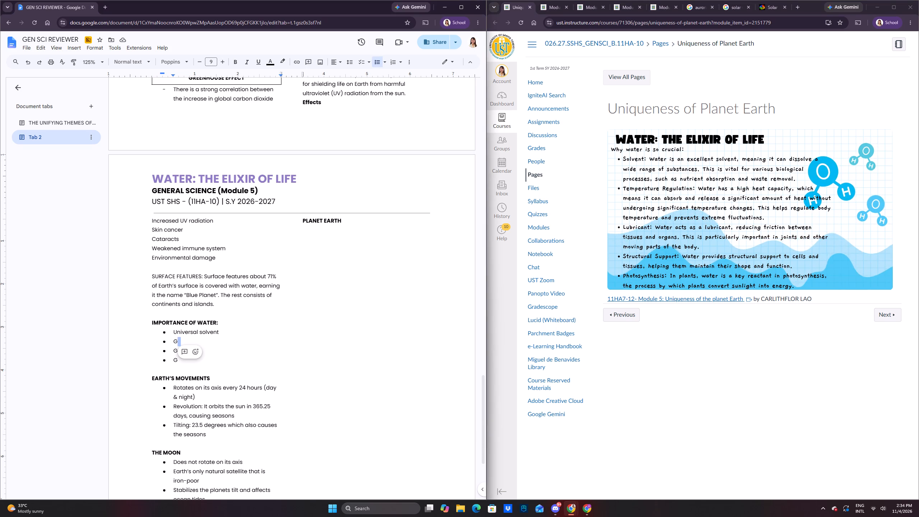
{"action": "left_click", "coordinate": [200, 336]}
{"action": "left_click", "coordinate": [205, 329]}
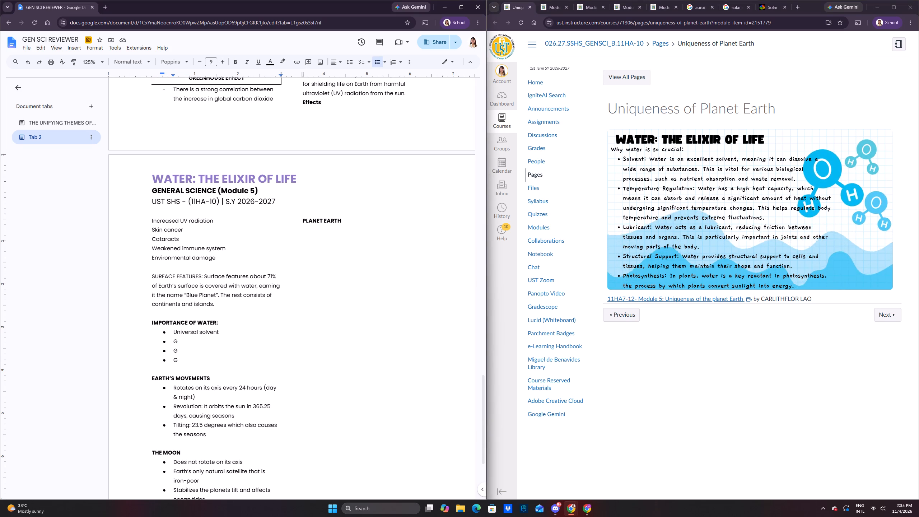
{"action": "left_click", "coordinate": [202, 334]}
{"action": "key", "text": "BackSpace"}
{"action": "key", "text": "F11"}
{"action": "key", "text": "BackSpace"}
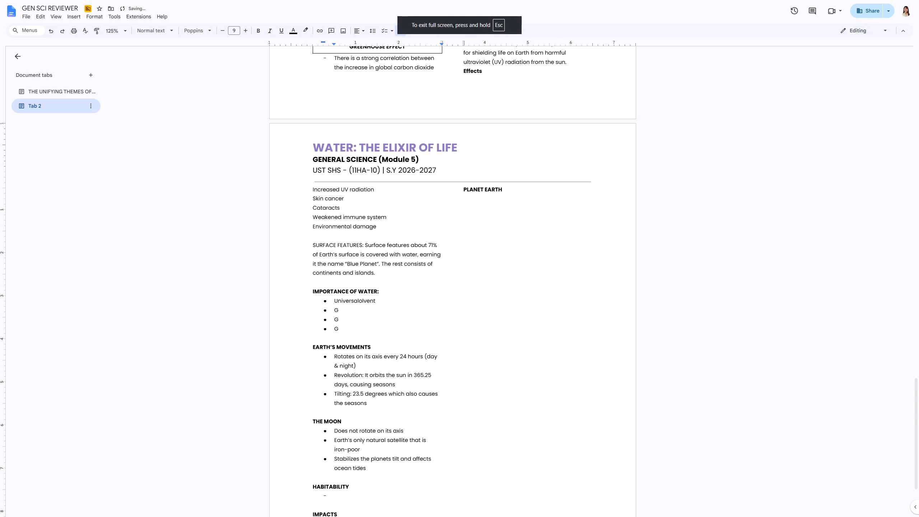
{"action": "key", "text": "F11"}
{"action": "key", "text": "BackSpace"}
{"action": "key", "text": "BackSpace"}
{"action": "key", "text": "BackSpace"}
{"action": "key", "text": "BackSpace"}
{"action": "key", "text": "BackSpace"}
{"action": "key", "text": "BackSpace"}
{"action": "key", "text": "BackSpace"}
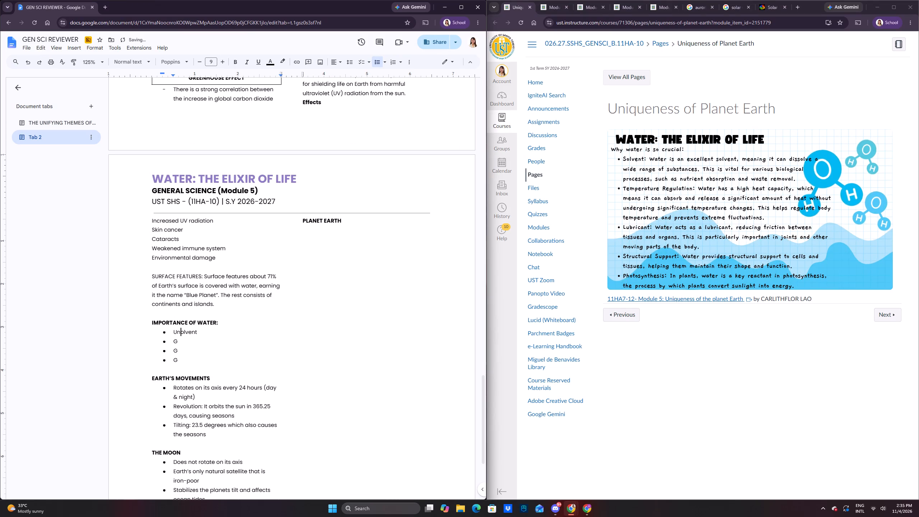
{"action": "key", "text": "BackSpace"}
{"action": "key", "text": "BackSpace"}
{"action": "key", "text": "shift+s"}
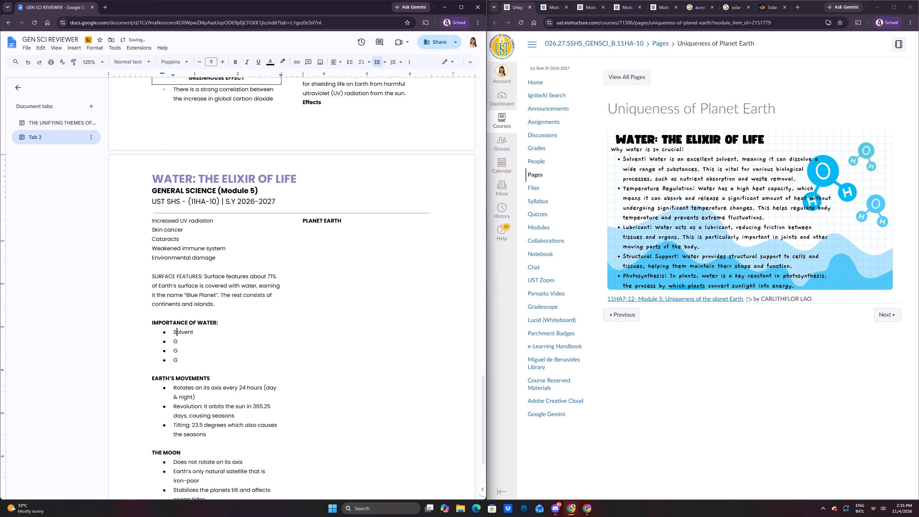
{"action": "left_click", "coordinate": [204, 329]}
{"action": "type", "text": ":"}
{"action": "key", "text": "space"}
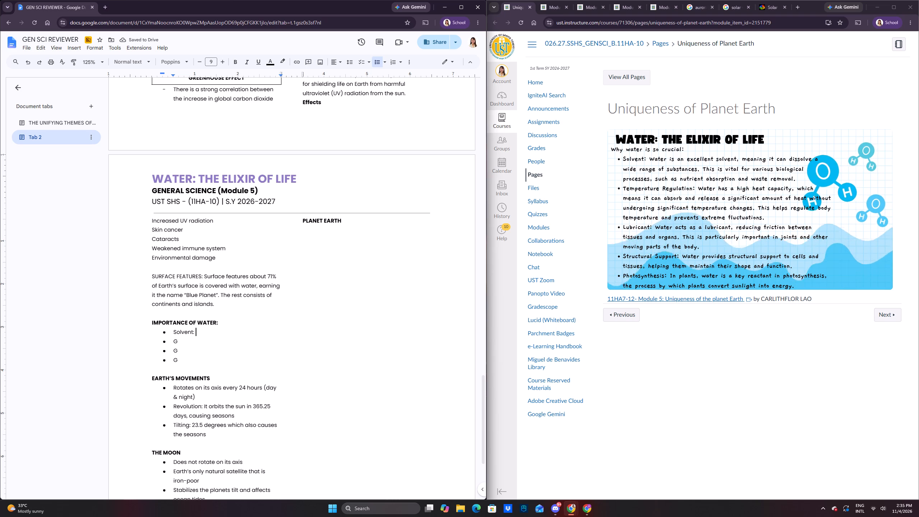
Complete the Solvent bullet with "Dissolves a wide range of substances vital for biological processes like nutrient absorption and waste removal.".
{"action": "type", "text": "DIssolves"}
{"action": "key", "text": "space"}
{"action": "key", "text": "BackSpace"}
{"action": "key", "text": "BackSpace"}
{"action": "key", "text": "BackSpace"}
{"action": "key", "text": "BackSpace"}
{"action": "key", "text": "BackSpace"}
{"action": "key", "text": "BackSpace"}
{"action": "key", "text": "BackSpace"}
{"action": "key", "text": "BackSpace"}
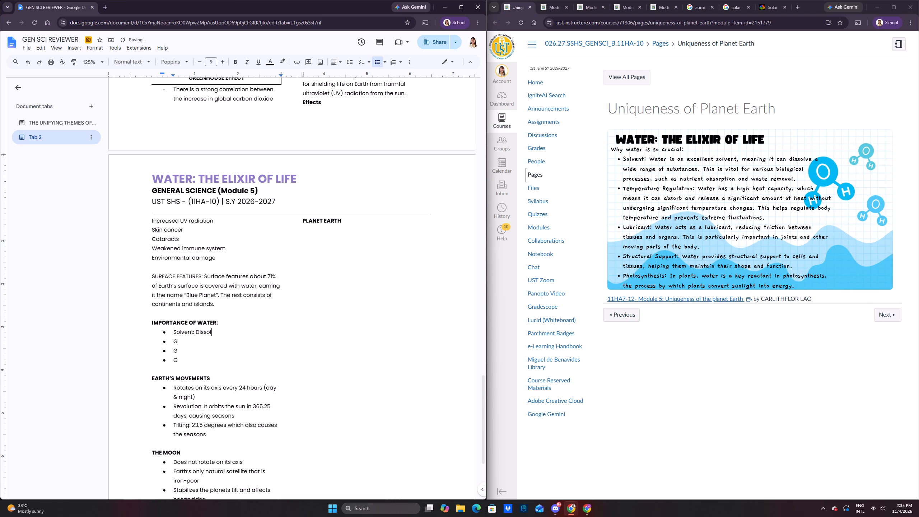
{"action": "key", "text": "BackSpace"}
{"action": "type", "text": "isslves w"}
{"action": "key", "text": "BackSpace"}
{"action": "type", "text": "a wide range of substances vital for biological proc"}
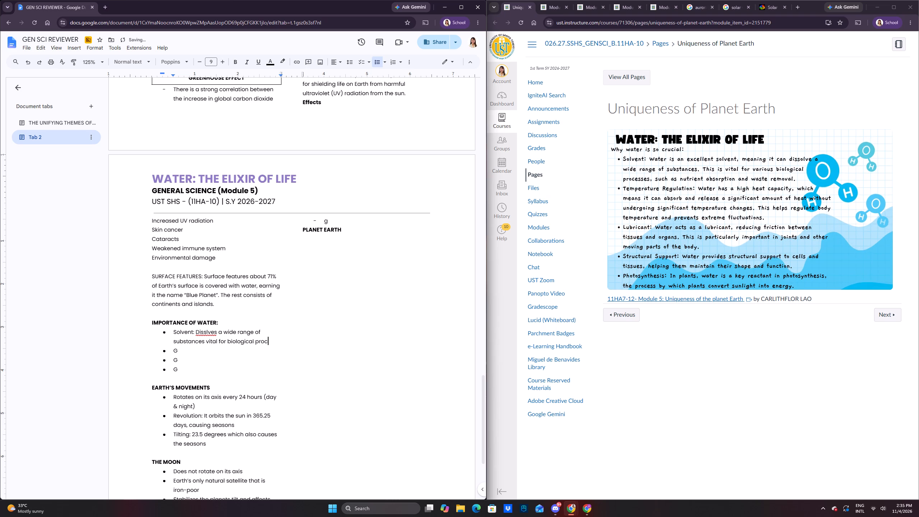
{"action": "type", "text": "e"}
{"action": "type", "text": "sses like nutrient absor"}
{"action": "type", "text": "ption"}
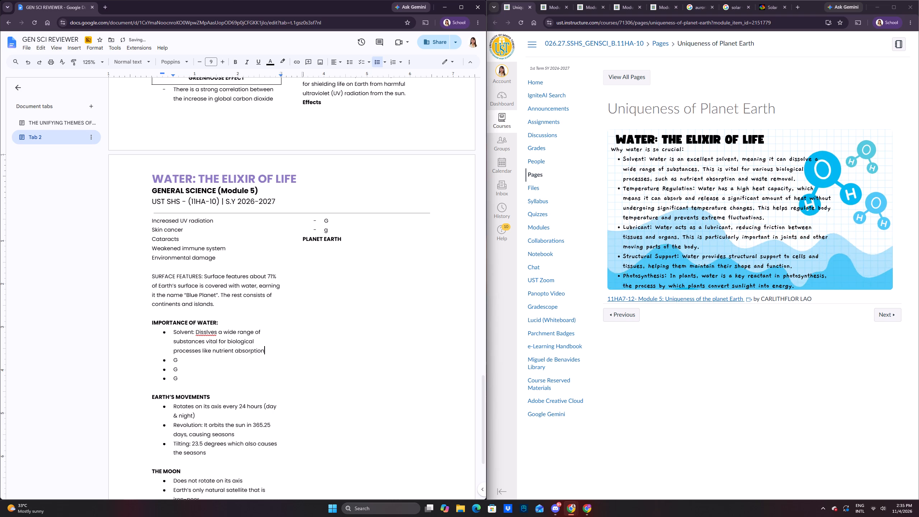
{"action": "key", "text": "space"}
{"action": "type", "text": "and waste removal."}
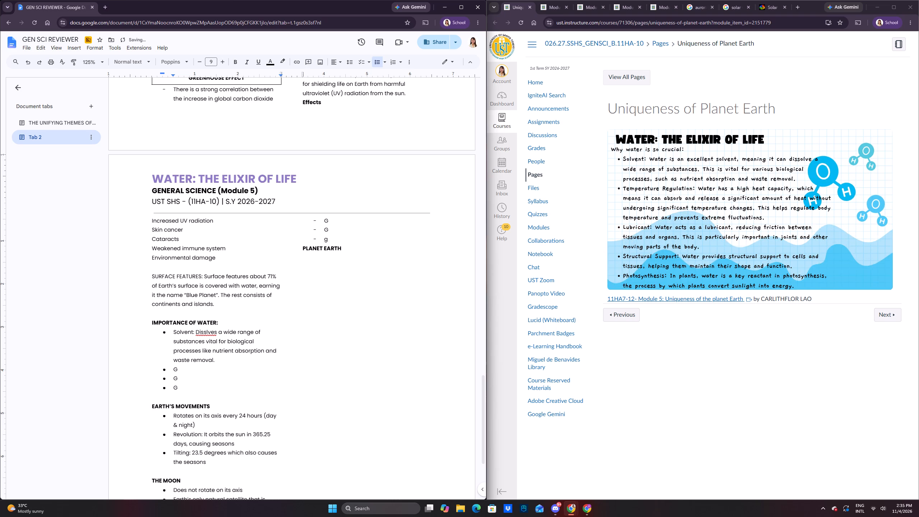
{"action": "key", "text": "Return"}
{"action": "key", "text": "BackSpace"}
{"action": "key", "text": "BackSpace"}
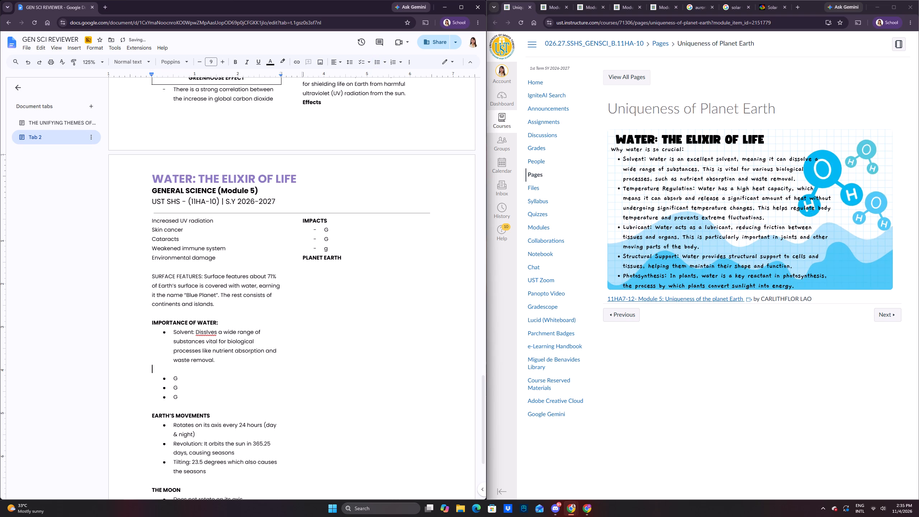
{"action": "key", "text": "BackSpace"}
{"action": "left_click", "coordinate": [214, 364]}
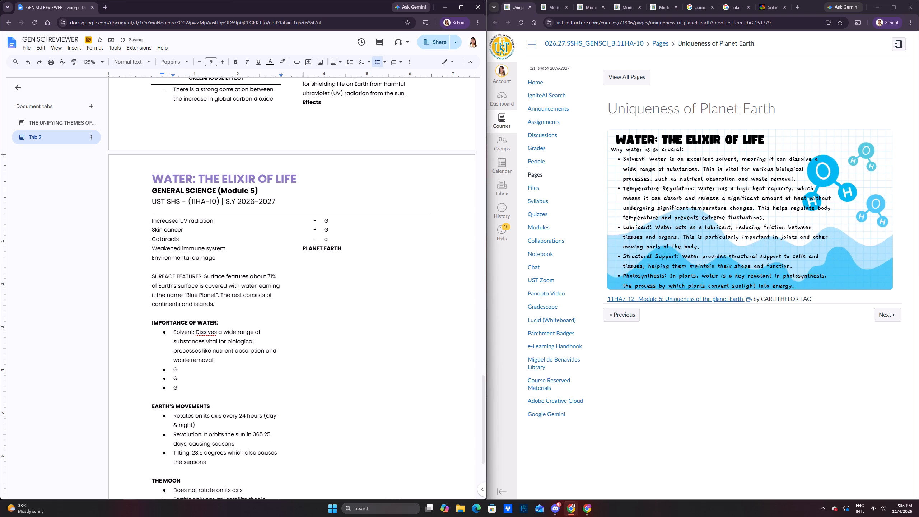
Replace the second bullet with "Temperature Regulation: Absorbs and releases significant heat without large temperature changes, preventing extreme fluctuations in the body.".
{"action": "left_click", "coordinate": [206, 371]}
{"action": "key", "text": "BackSpace"}
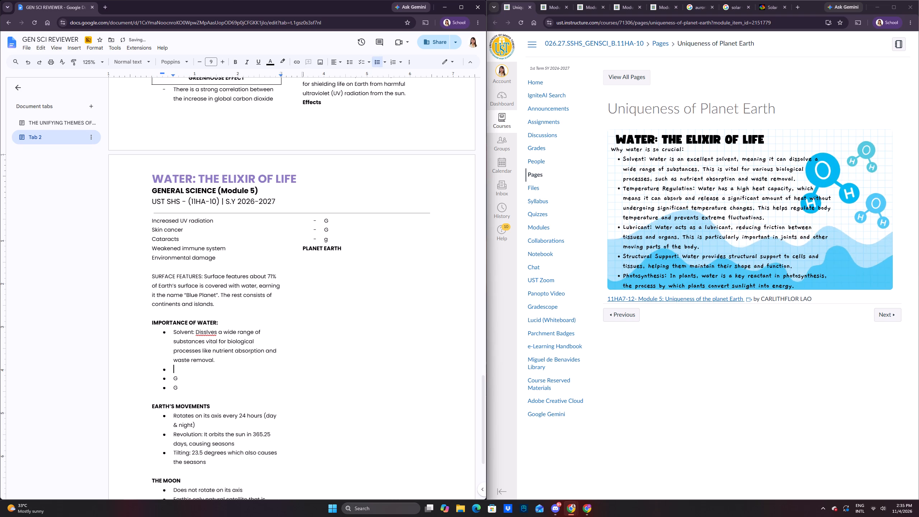
{"action": "type", "text": "Tem"}
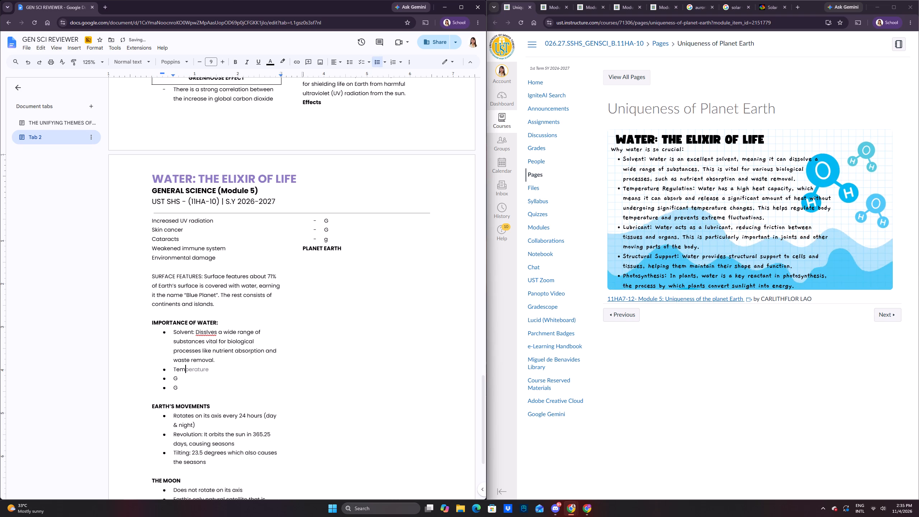
{"action": "type", "text": "perature"}
{"action": "key", "text": "space"}
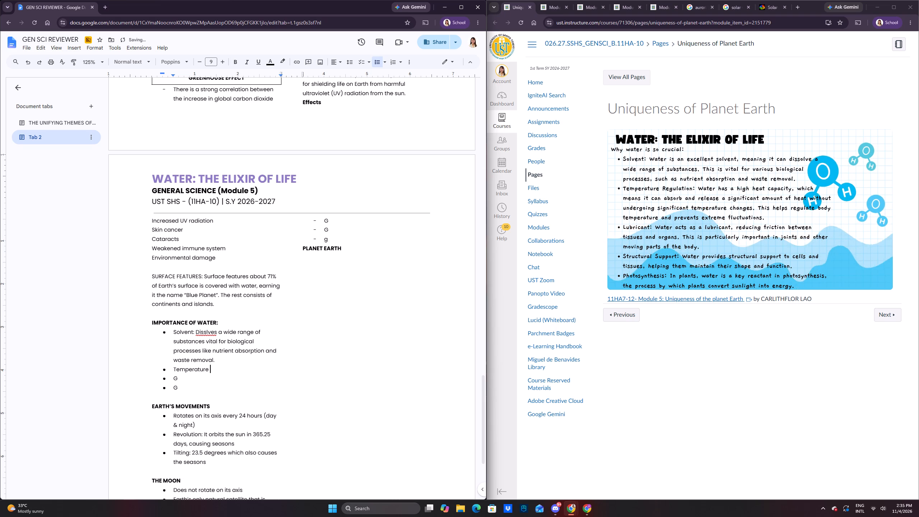
{"action": "type", "text": "Regulation: Absorbs an"}
{"action": "key", "text": "space"}
{"action": "key", "text": "BackSpace"}
{"action": "type", "text": "d releases significant heat without"}
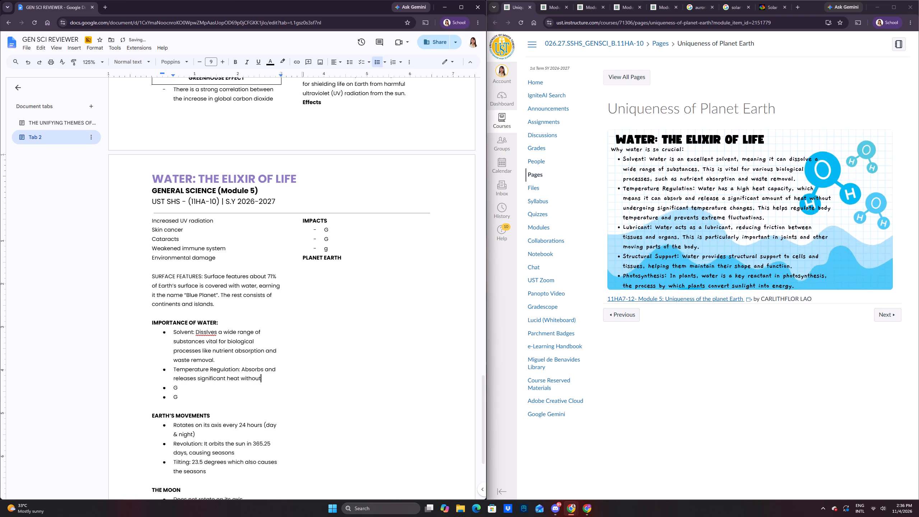
{"action": "key", "text": "space"}
{"action": "type", "text": "large temperature changes,"}
{"action": "key", "text": "space"}
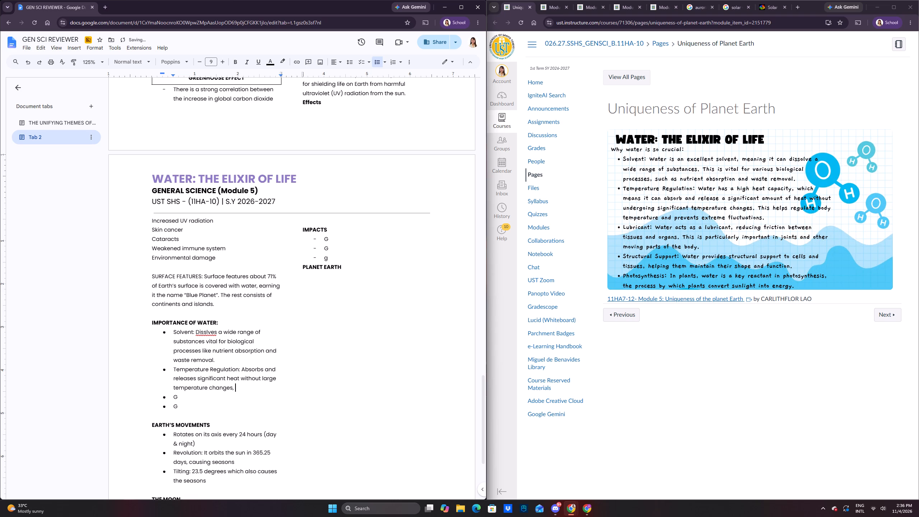
{"action": "type", "text": "preventing extreme"}
{"action": "key", "text": "space"}
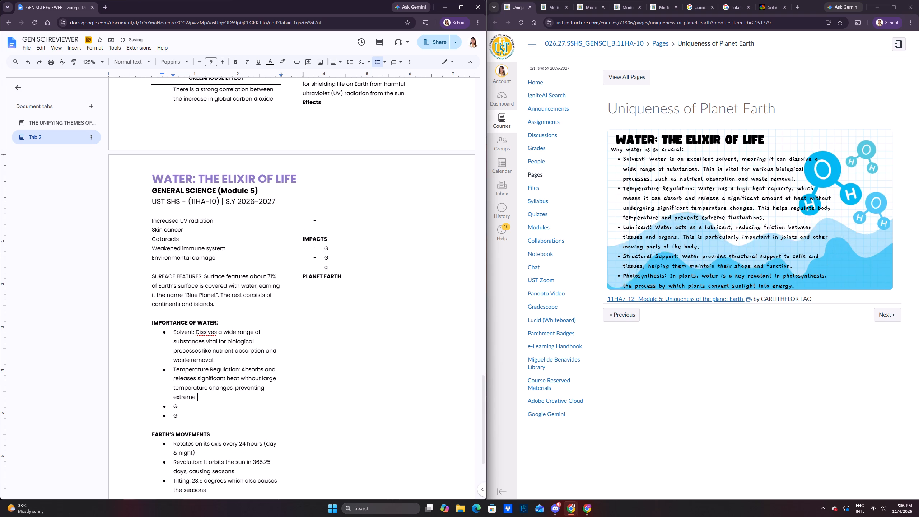
{"action": "type", "text": "flu"}
{"action": "type", "text": "ctuations in the body."}
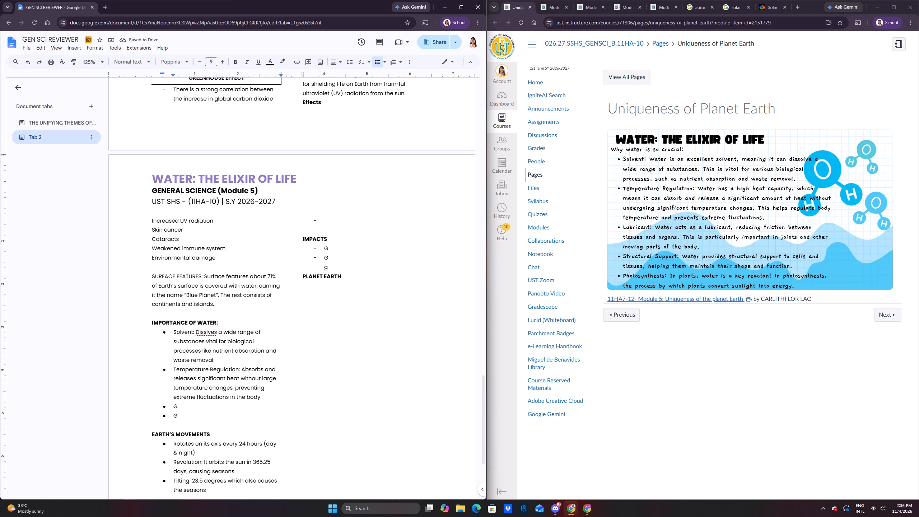
Replace the third bullet with "Lubricant: Reduces friction between tissues and organs, especially in joints and moving body parts.".
{"action": "left_click", "coordinate": [186, 408]}
{"action": "key", "text": "BackSpace"}
{"action": "type", "text": "Lubrucant"}
{"action": "type", "text": ":"}
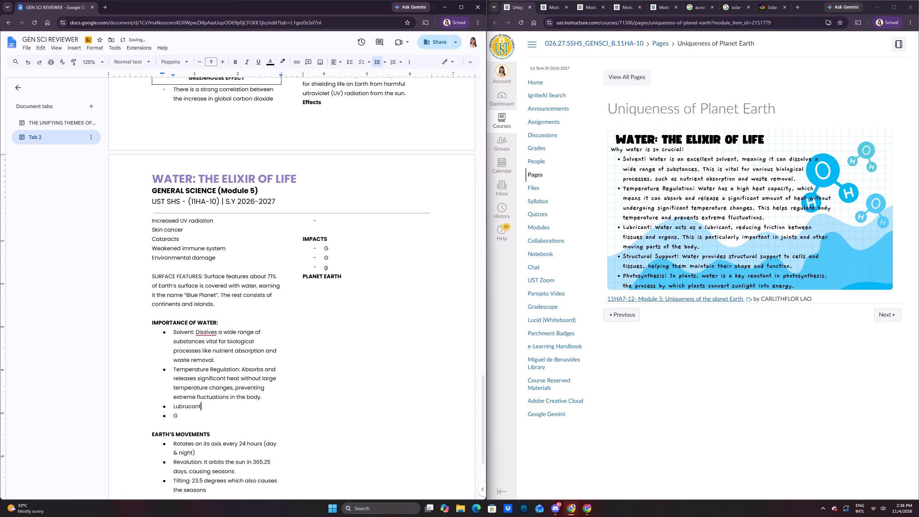
{"action": "key", "text": "space"}
{"action": "type", "text": "Reduces friction between tissues"}
{"action": "key", "text": "space"}
{"action": "key", "text": "BackSpace"}
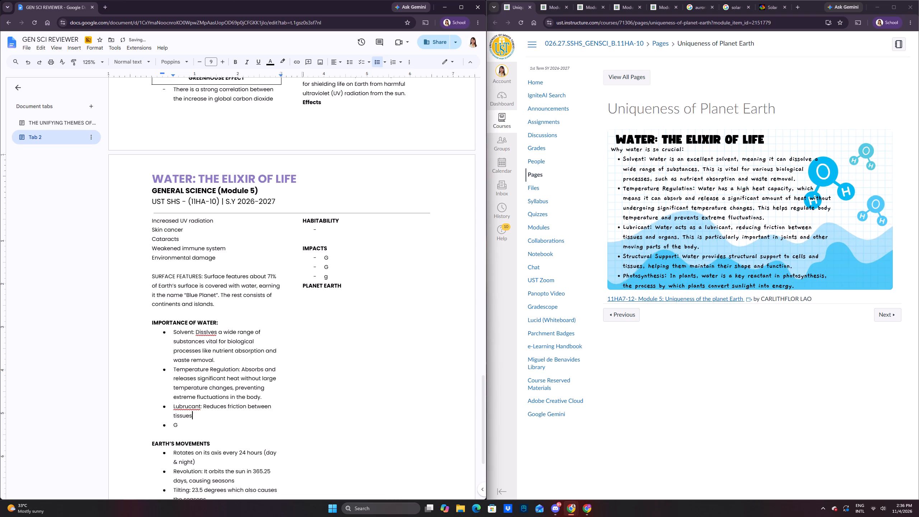
{"action": "key", "text": "space"}
{"action": "type", "text": "and organs, espei"}
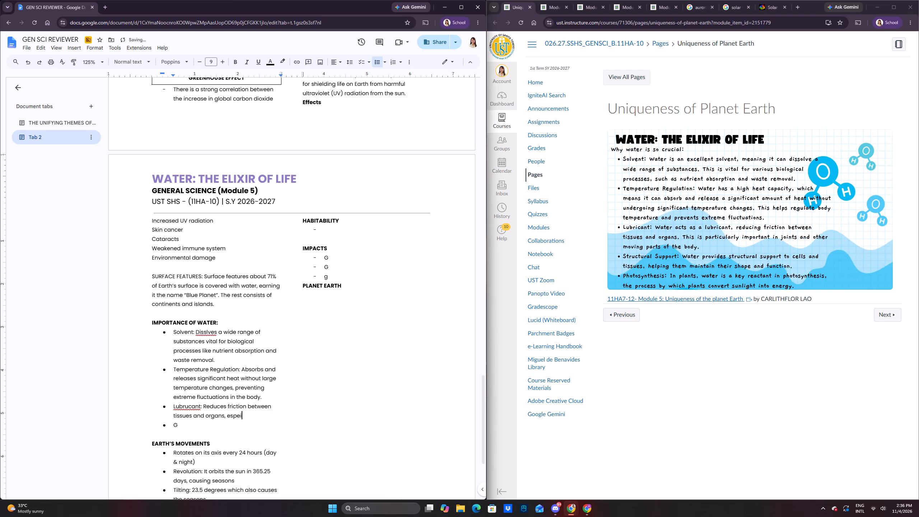
{"action": "key", "text": "BackSpace"}
{"action": "type", "text": "cially in joints and moving body par"}
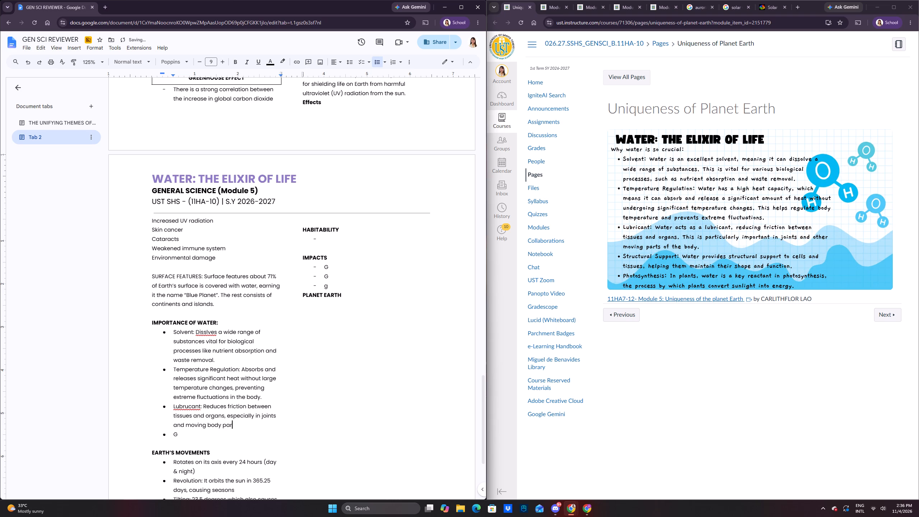
{"action": "type", "text": "ts."}
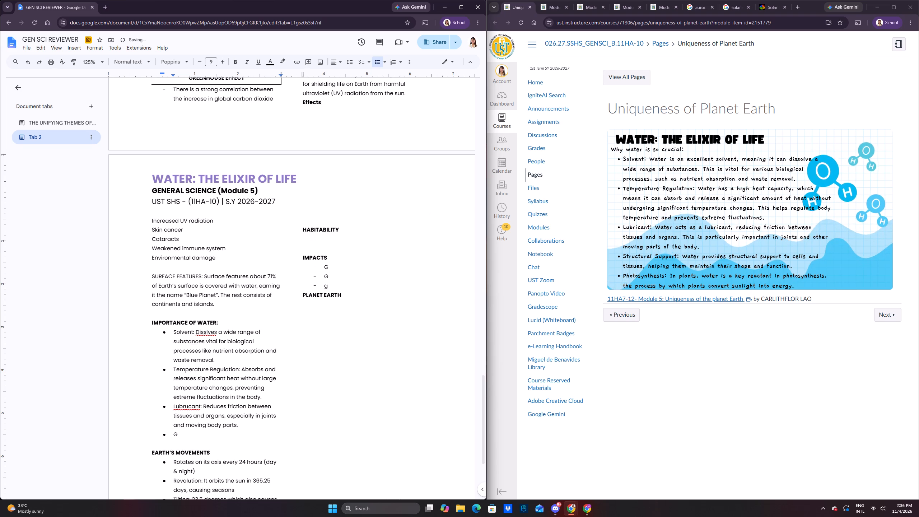
Replace the fourth bullet with "Structural Support: Provides structural support to cells and tissues to maintain their shape and function.".
{"action": "left_click", "coordinate": [196, 438]}
{"action": "key", "text": "BackSpace"}
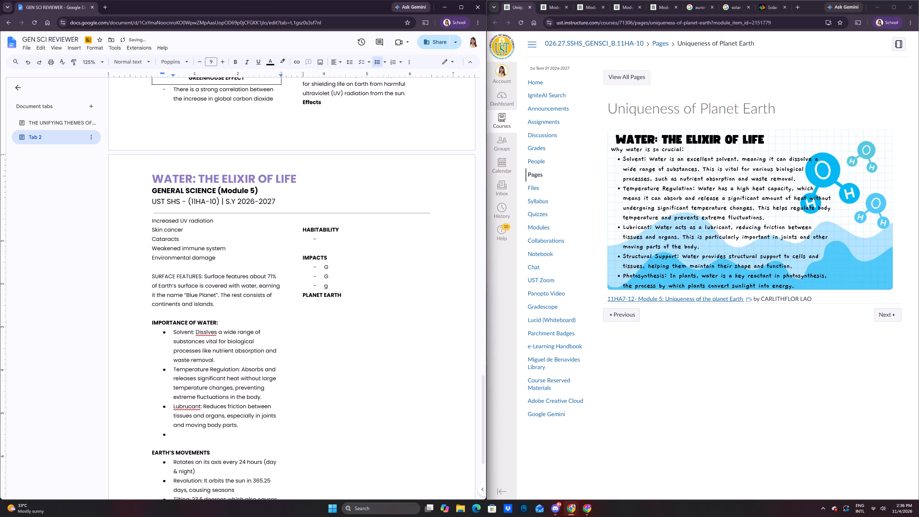
{"action": "type", "text": "Strutural s"}
{"action": "key", "text": "BackSpace"}
{"action": "type", "text": "Support:"}
{"action": "key", "text": "space"}
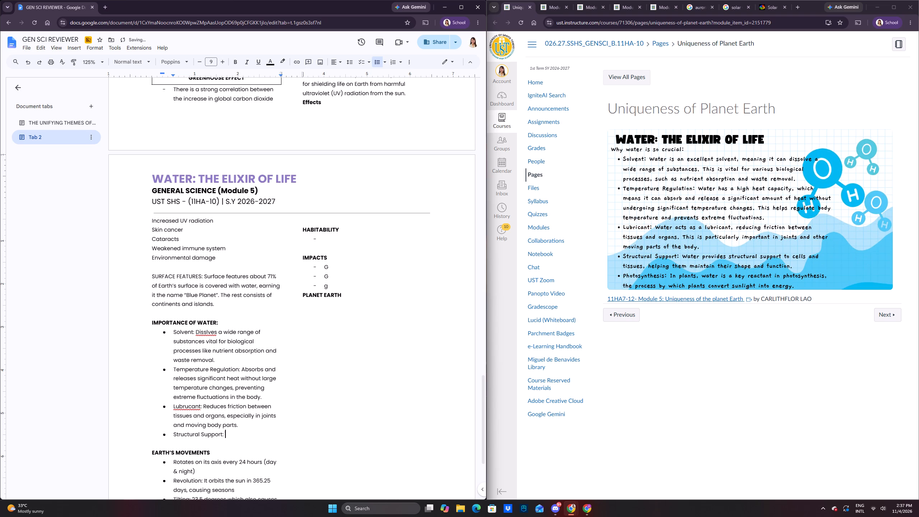
{"action": "type", "text": "Provides structura"}
{"action": "type", "text": "l support"}
{"action": "key", "text": "space"}
{"action": "type", "text": "to cells and tissues to maintain thei"}
{"action": "key", "text": "BackSpace"}
{"action": "type", "text": "ir sh"}
{"action": "type", "text": "ape and function."}
Add a fifth IMPORTANCE OF WATER bullet reading "Photosynthesis: Acts as a key reactant for plants to convert sunlight into energy.".
{"action": "key", "text": "Return"}
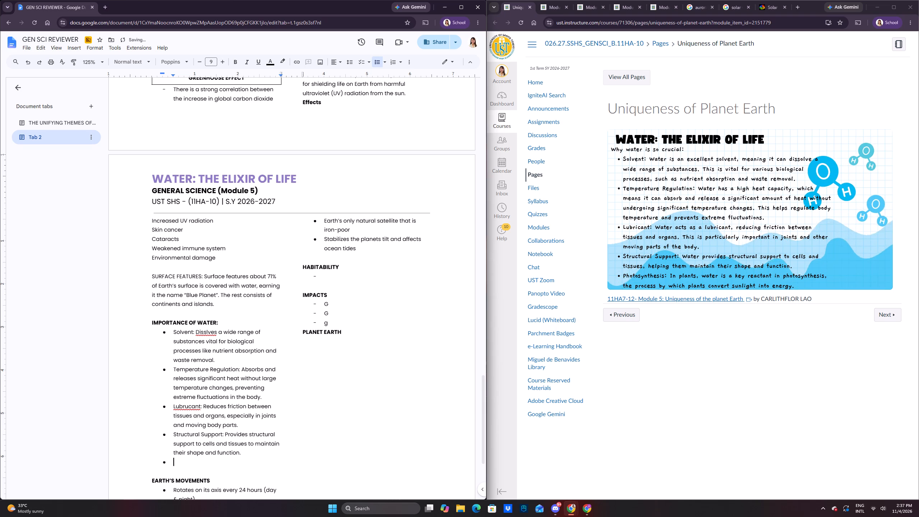
{"action": "type", "text": "Pgo"}
{"action": "key", "text": "BackSpace"}
{"action": "key", "text": "BackSpace"}
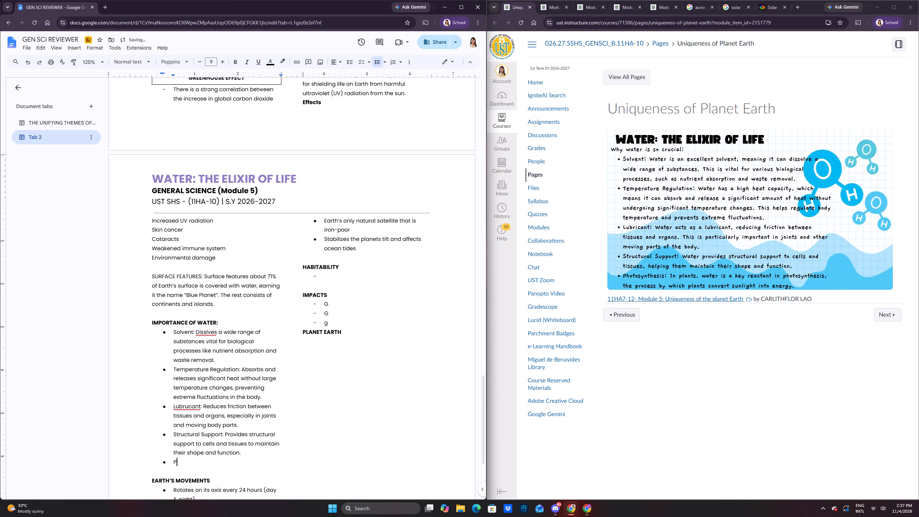
{"action": "type", "text": "hto"}
{"action": "type", "text": "syt"}
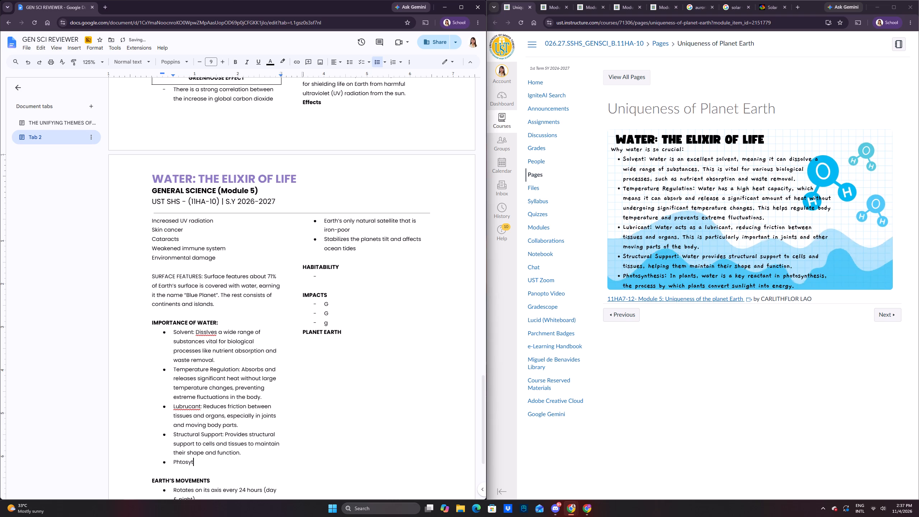
{"action": "key", "text": "BackSpace"}
{"action": "type", "text": "nte"}
{"action": "key", "text": "BackSpace"}
{"action": "type", "text": "hesis"}
{"action": "type", "text": ": Acts as a key reactant for plants"}
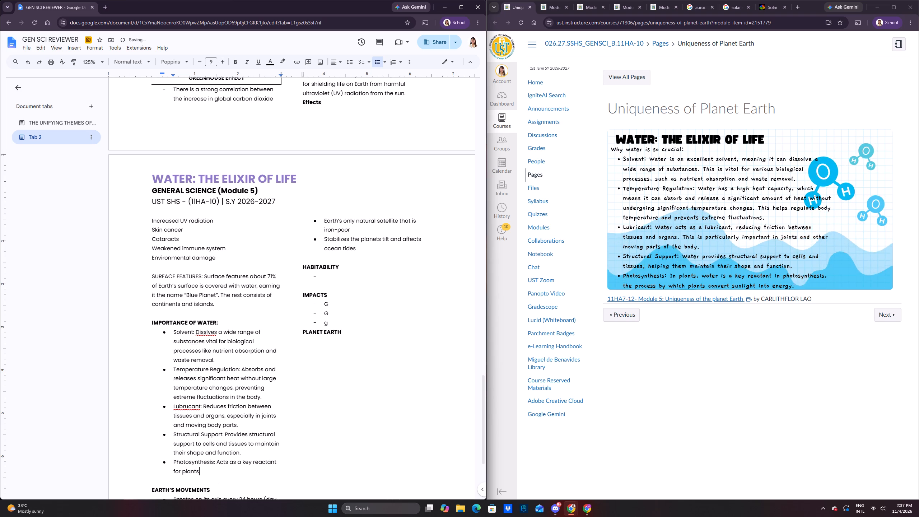
{"action": "key", "text": "space"}
{"action": "type", "text": "to convert sunlight"}
{"action": "key", "text": "space"}
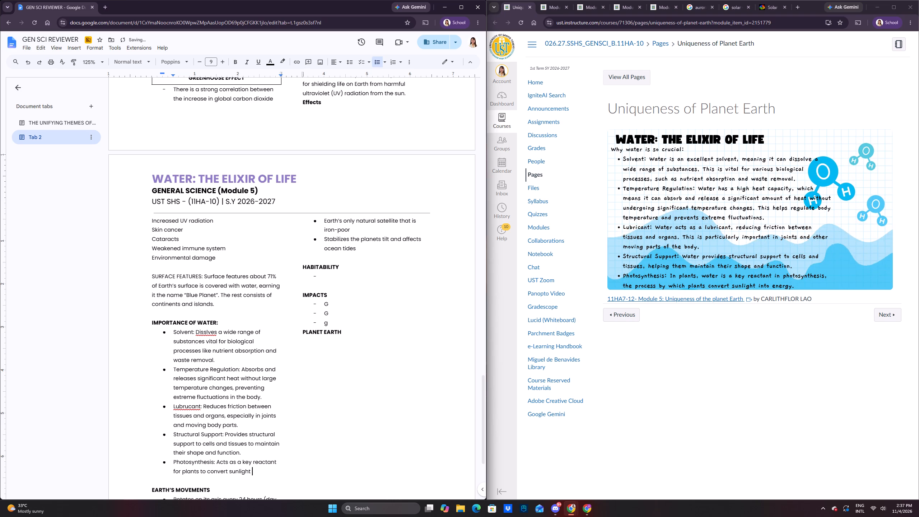
{"action": "type", "text": "into enrgy"}
{"action": "key", "text": "BackSpace"}
{"action": "key", "text": "BackSpace"}
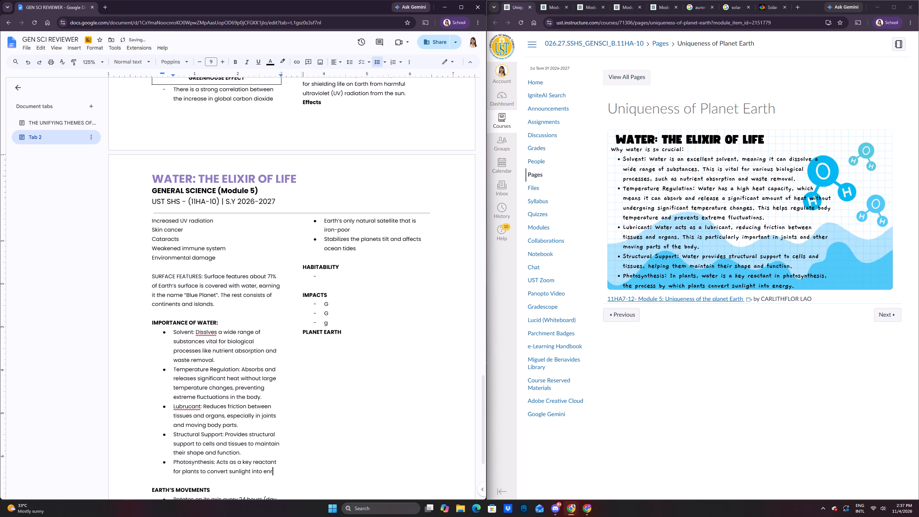
{"action": "key", "text": "BackSpace"}
{"action": "type", "text": "ergy."}
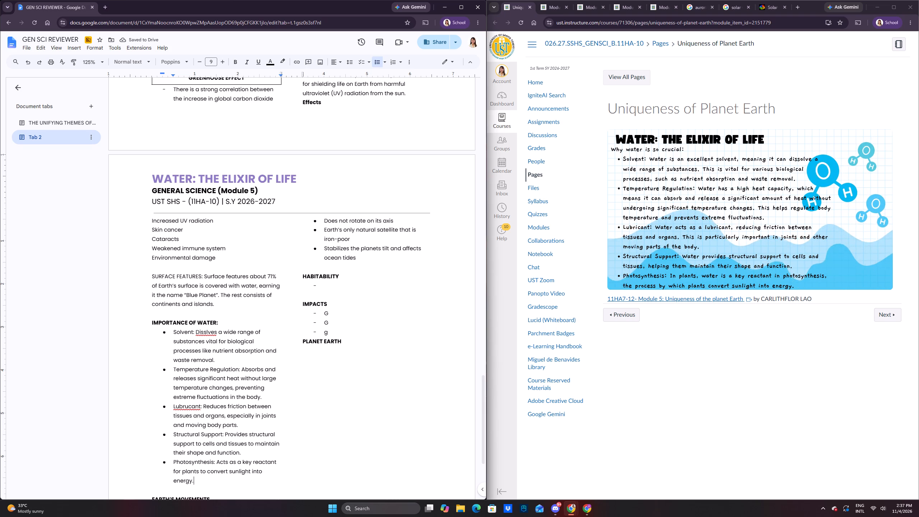
Correct the misspelled words in the IMPORTANCE OF WATER bullets to "Lubricant" and "Dissolves".
{"action": "left_click", "coordinate": [188, 401]}
{"action": "left_click", "coordinate": [181, 409]}
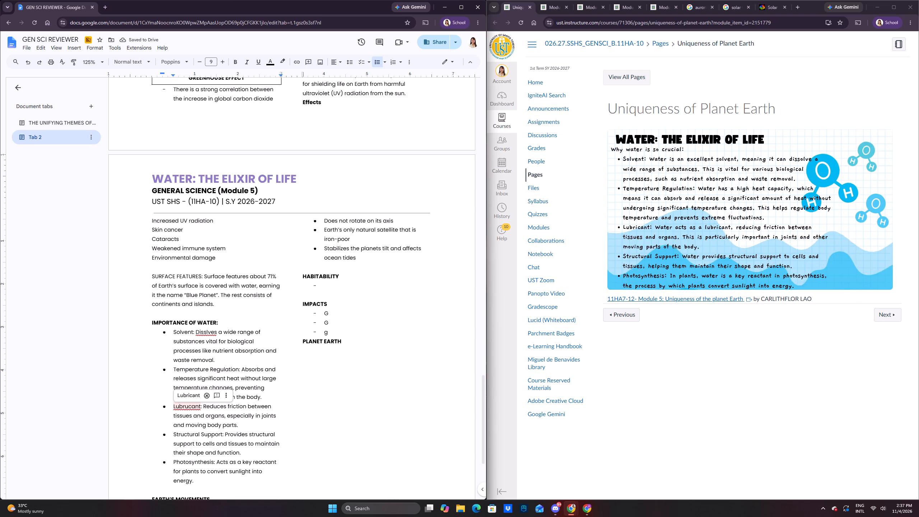
{"action": "left_click", "coordinate": [191, 392]}
{"action": "left_click", "coordinate": [207, 331]}
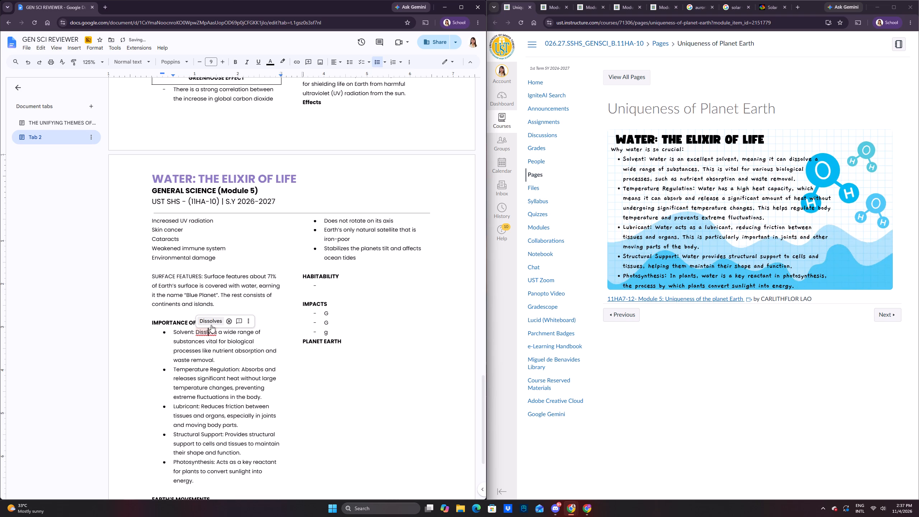
{"action": "left_click", "coordinate": [211, 325]}
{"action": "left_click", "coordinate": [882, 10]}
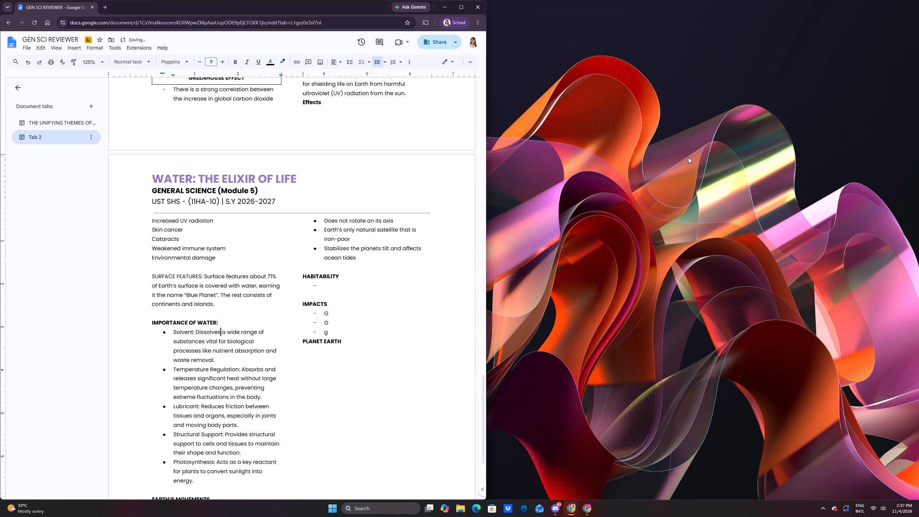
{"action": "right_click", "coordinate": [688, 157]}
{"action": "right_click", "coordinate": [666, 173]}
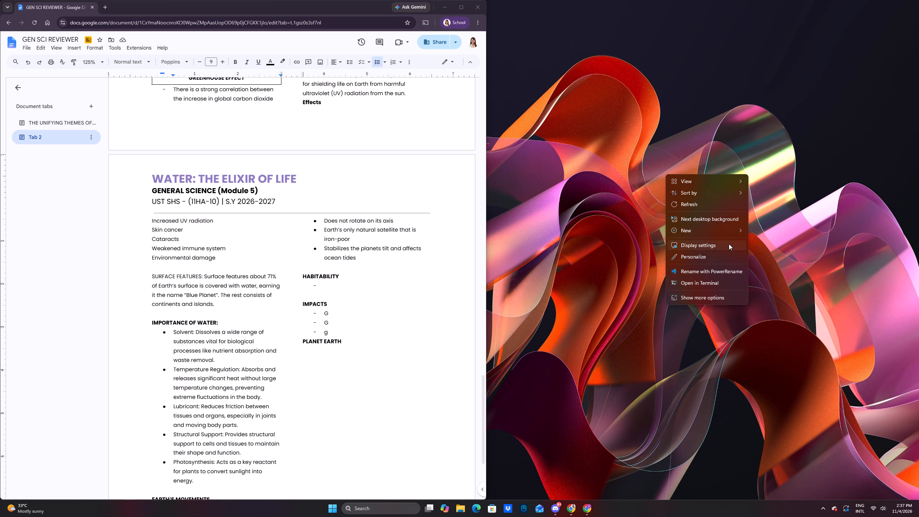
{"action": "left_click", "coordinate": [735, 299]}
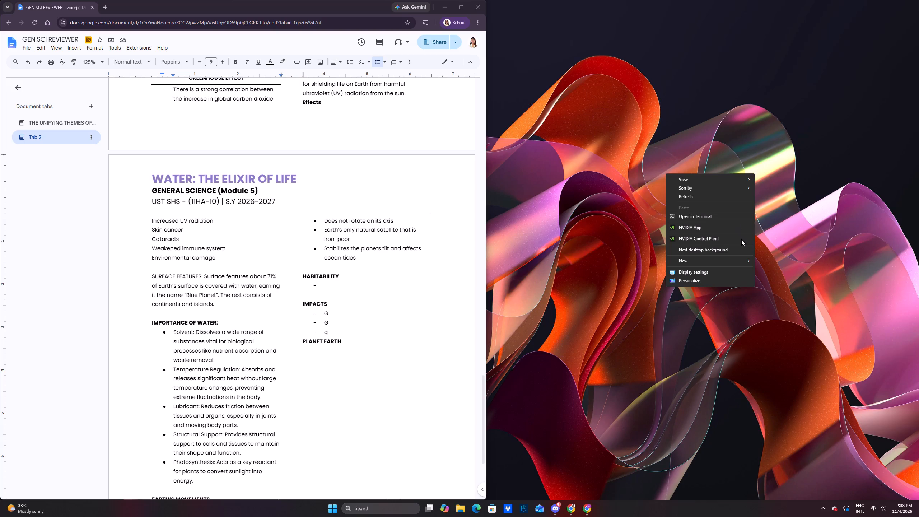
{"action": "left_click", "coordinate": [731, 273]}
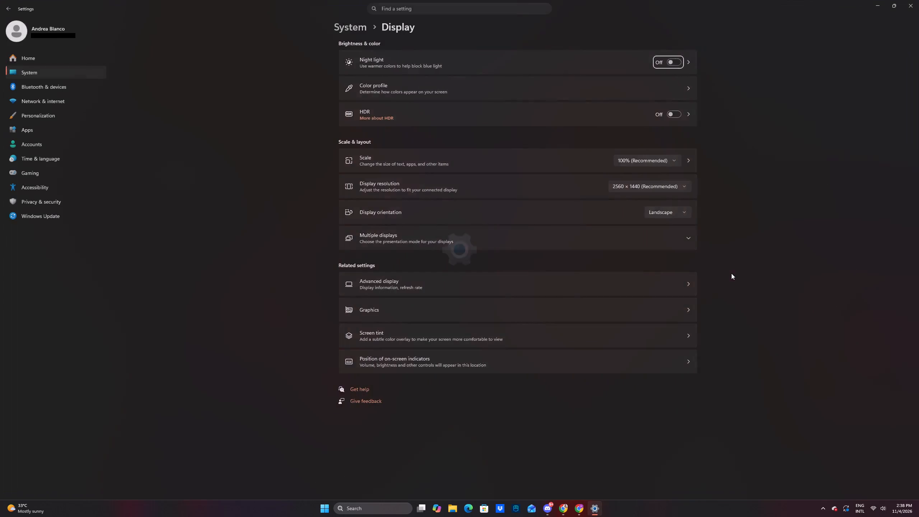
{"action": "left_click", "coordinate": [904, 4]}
Open the NVIDIA Control Panel from the desktop and minimise the reviewer window.
{"action": "right_click", "coordinate": [683, 184]}
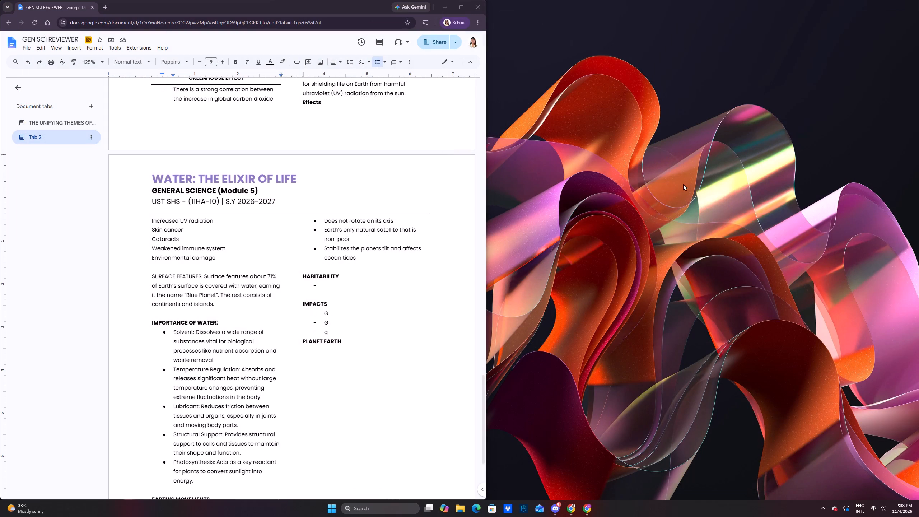
{"action": "left_click", "coordinate": [715, 314]}
{"action": "left_click", "coordinate": [719, 307]}
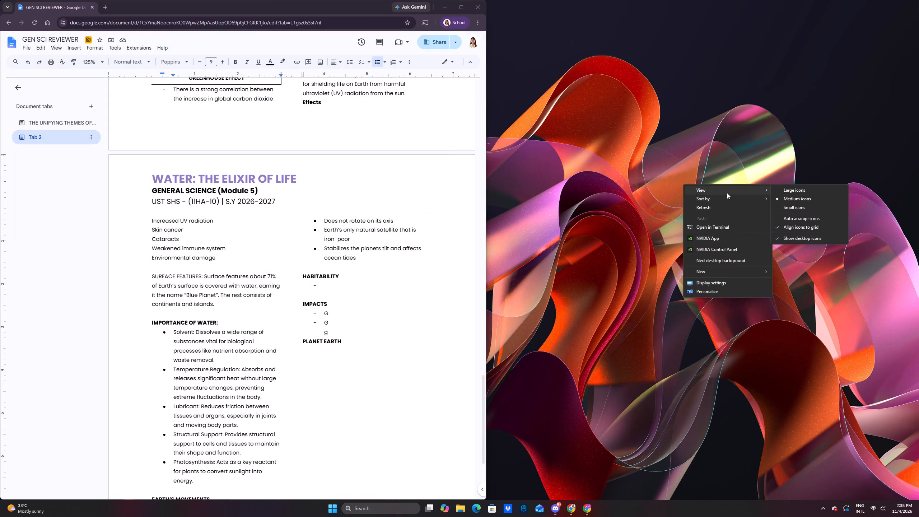
{"action": "left_click", "coordinate": [740, 248]}
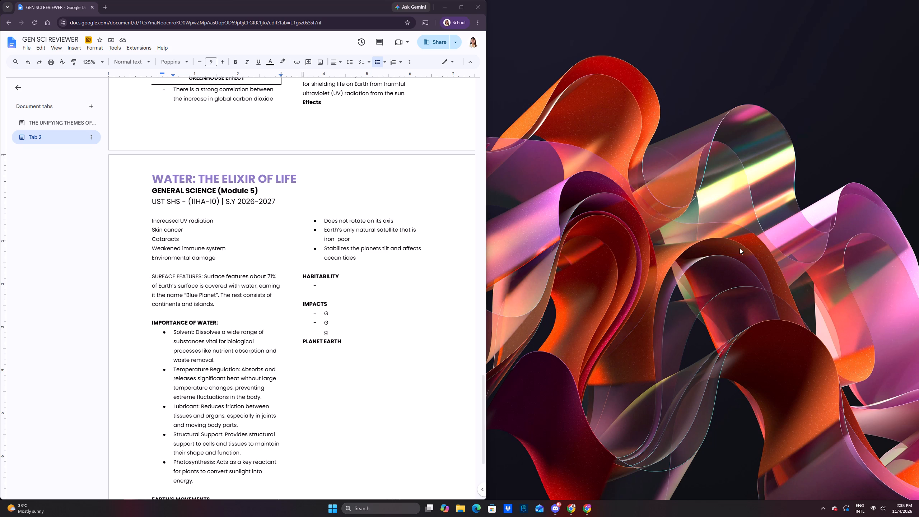
{"action": "left_click", "coordinate": [445, 7]}
{"action": "right_click", "coordinate": [406, 113]}
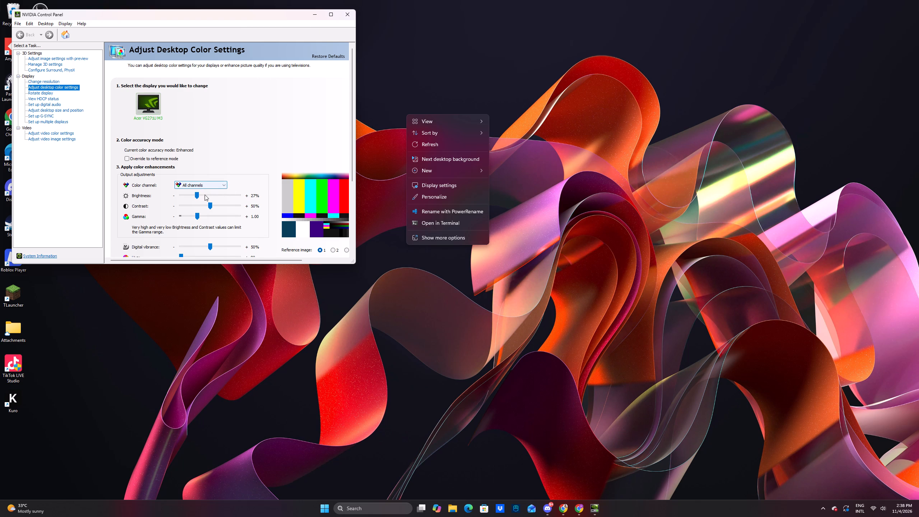
Set the display brightness to 7% in the desktop color settings and close the NVIDIA Control Panel.
{"action": "left_click", "coordinate": [188, 194]}
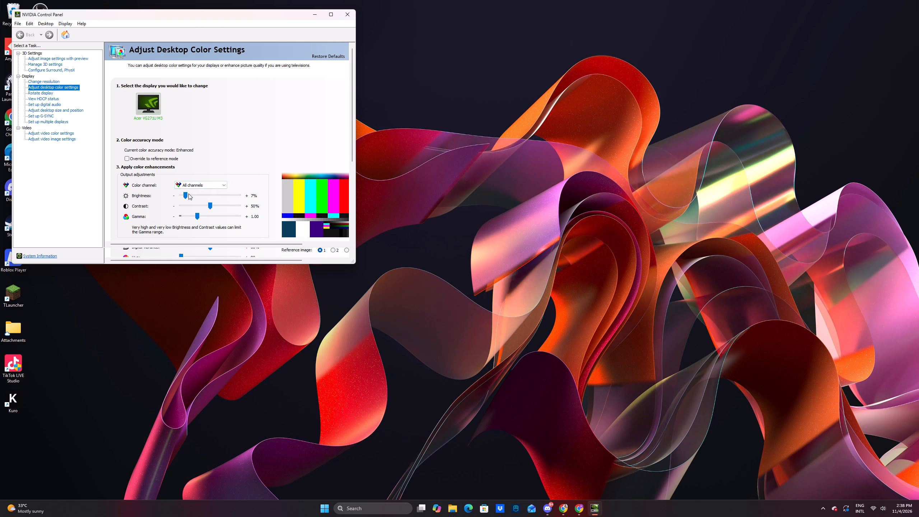
{"action": "left_click", "coordinate": [188, 195]}
{"action": "left_click", "coordinate": [188, 195]}
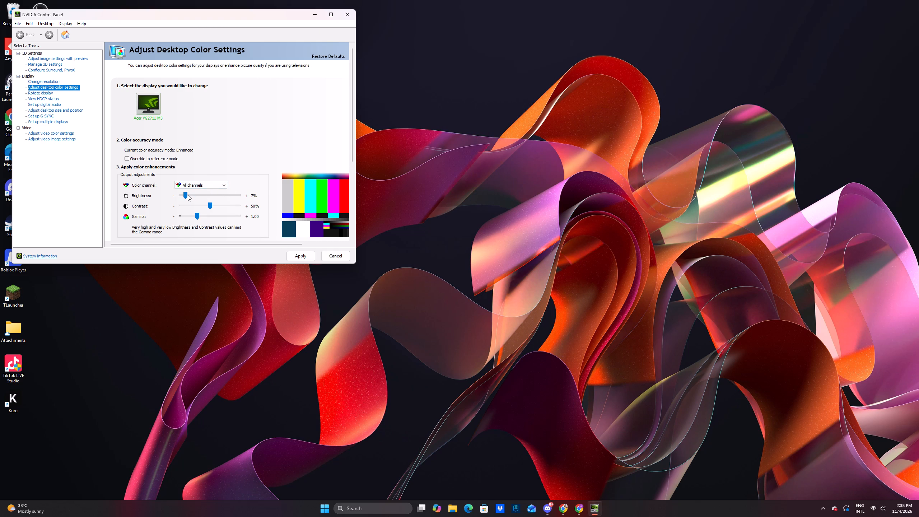
{"action": "left_click", "coordinate": [188, 195]}
{"action": "left_click", "coordinate": [199, 195]}
{"action": "left_click", "coordinate": [210, 195]}
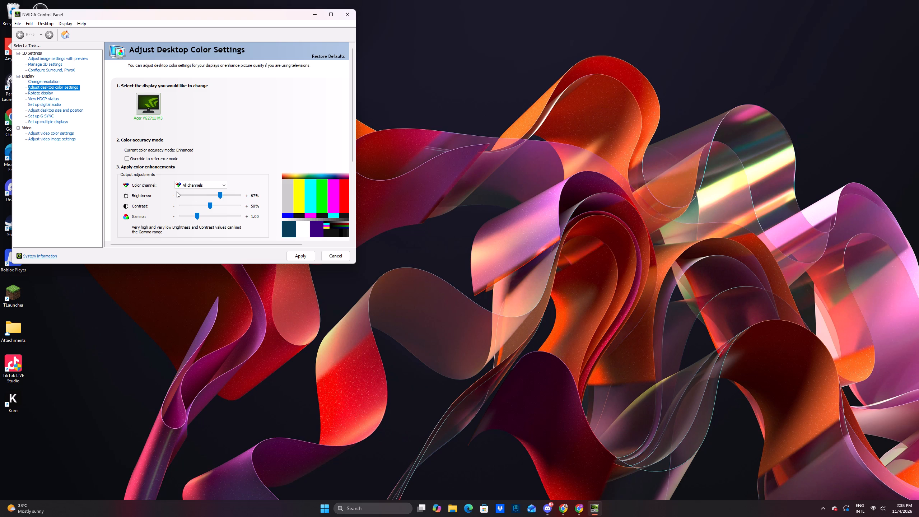
{"action": "left_click", "coordinate": [172, 196]}
{"action": "left_click", "coordinate": [174, 196]}
{"action": "double_click", "coordinate": [184, 196]}
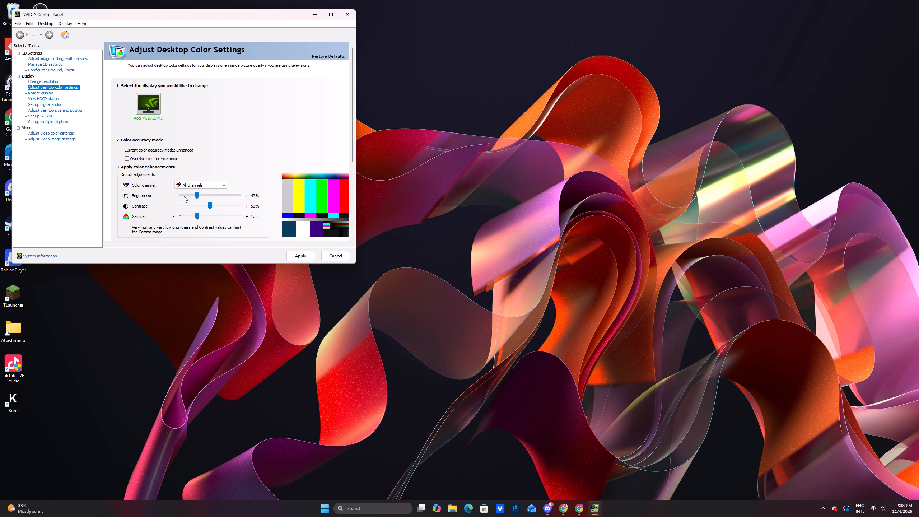
{"action": "left_click", "coordinate": [184, 196]}
{"action": "left_click", "coordinate": [349, 17]}
{"action": "left_click", "coordinate": [163, 157]}
Restore the reviewer and module windows side by side and advance the module slides past Earth Movements and The Moon to Habitability.
{"action": "left_click", "coordinate": [566, 508]}
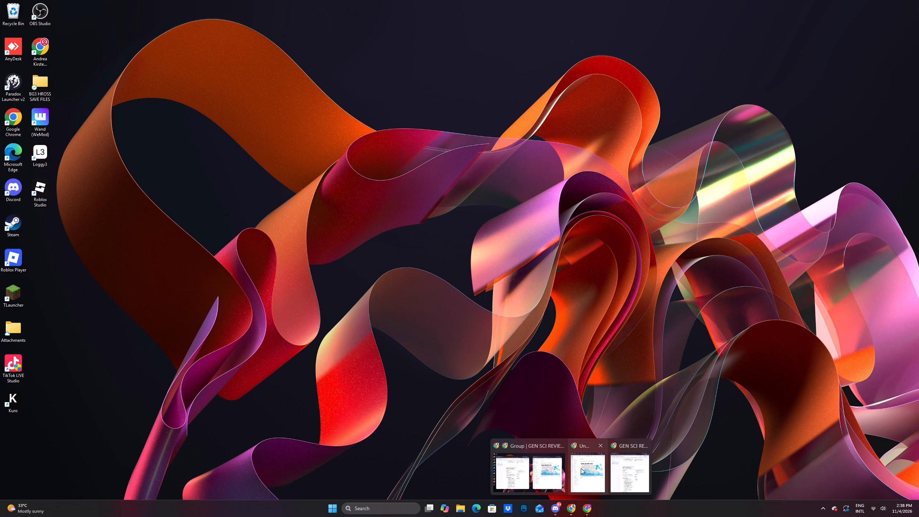
{"action": "left_click", "coordinate": [506, 461]}
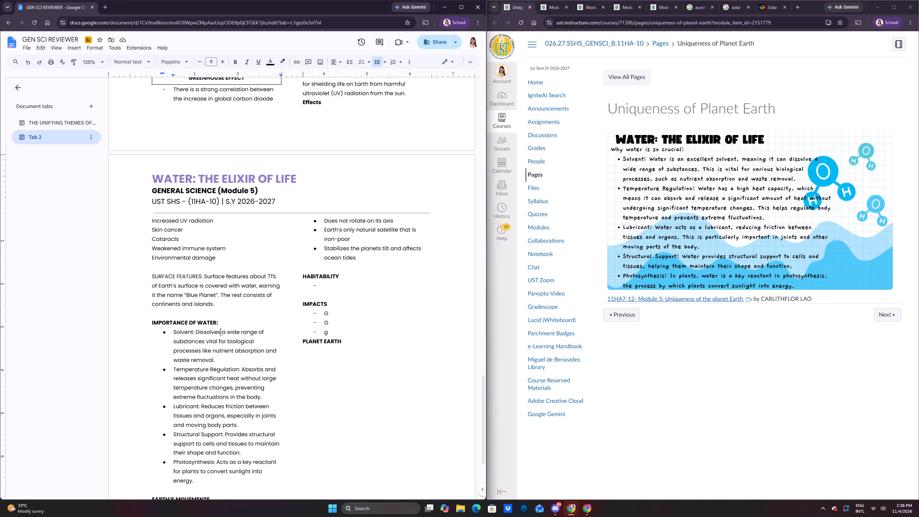
{"action": "scroll", "coordinate": [204, 337], "scroll_direction": "down", "scroll_amount": 5}
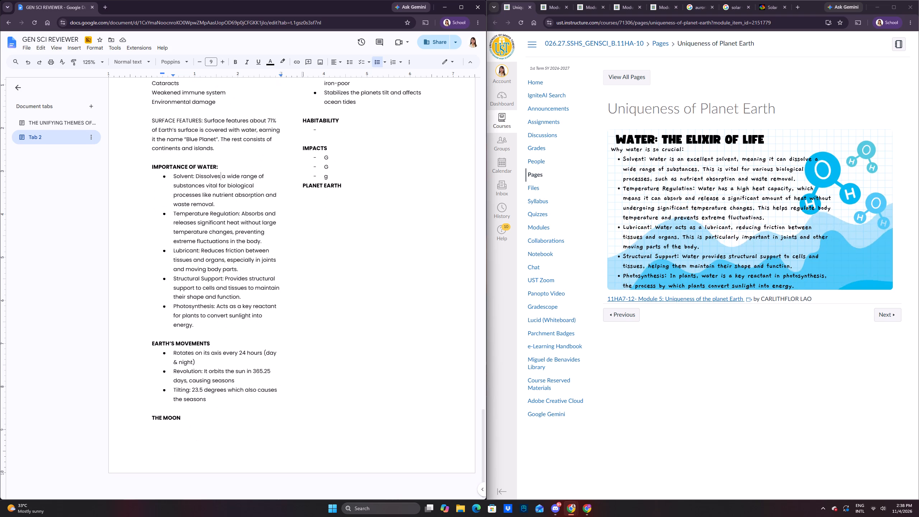
{"action": "left_click", "coordinate": [211, 326]}
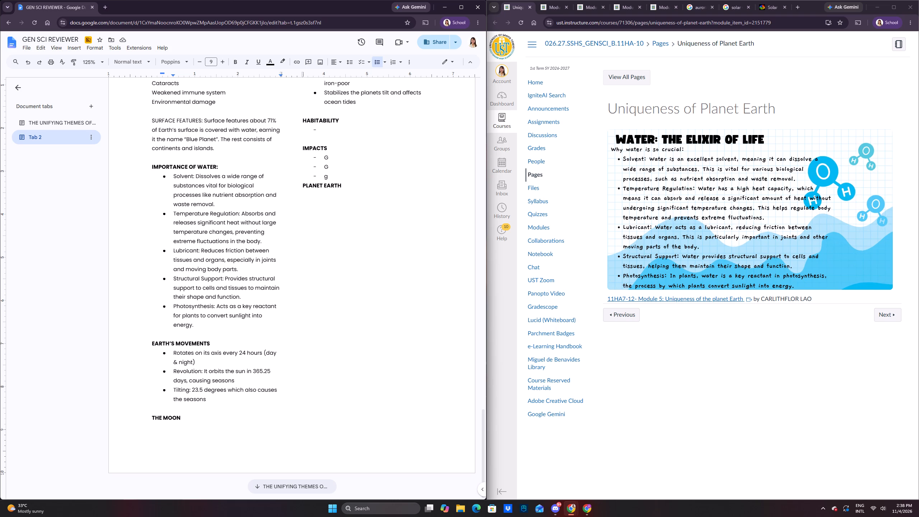
{"action": "left_click", "coordinate": [857, 238]}
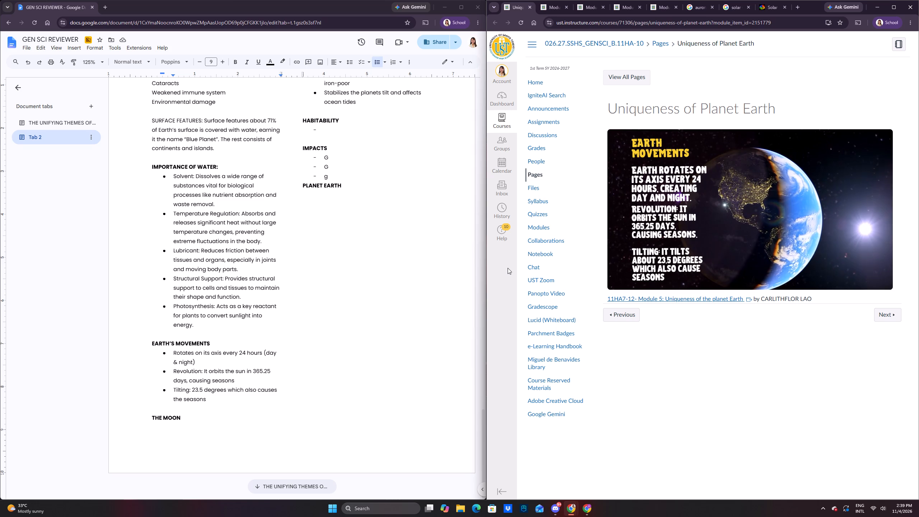
{"action": "scroll", "coordinate": [505, 262], "scroll_direction": "up", "scroll_amount": 1}
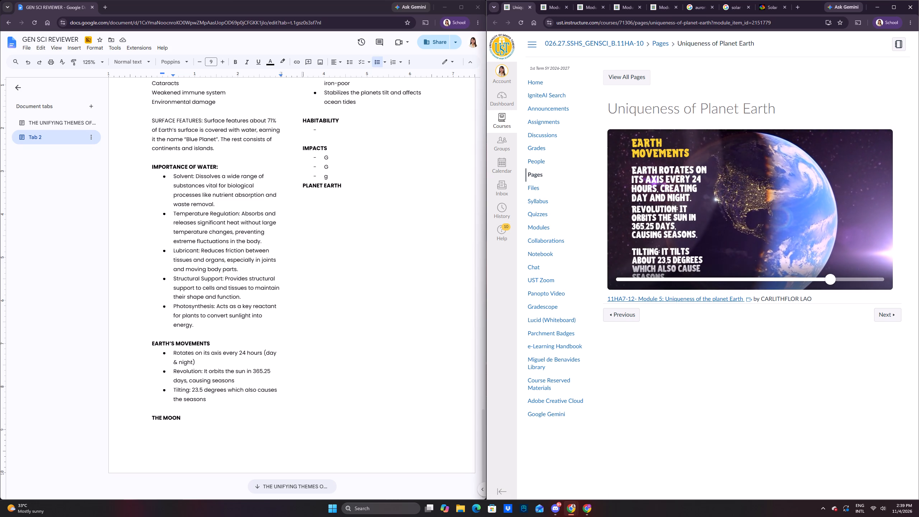
{"action": "left_click", "coordinate": [857, 230]}
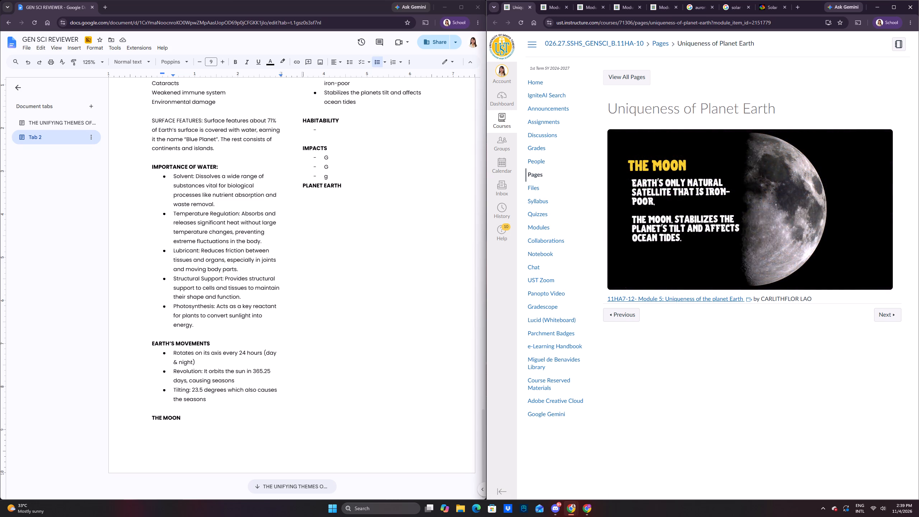
{"action": "scroll", "coordinate": [335, 292], "scroll_direction": "up", "scroll_amount": 3}
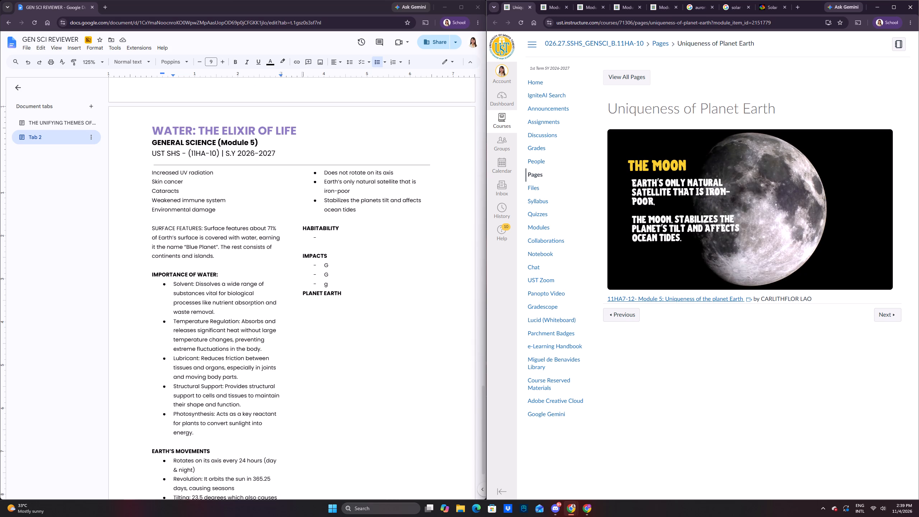
{"action": "left_click", "coordinate": [808, 189]}
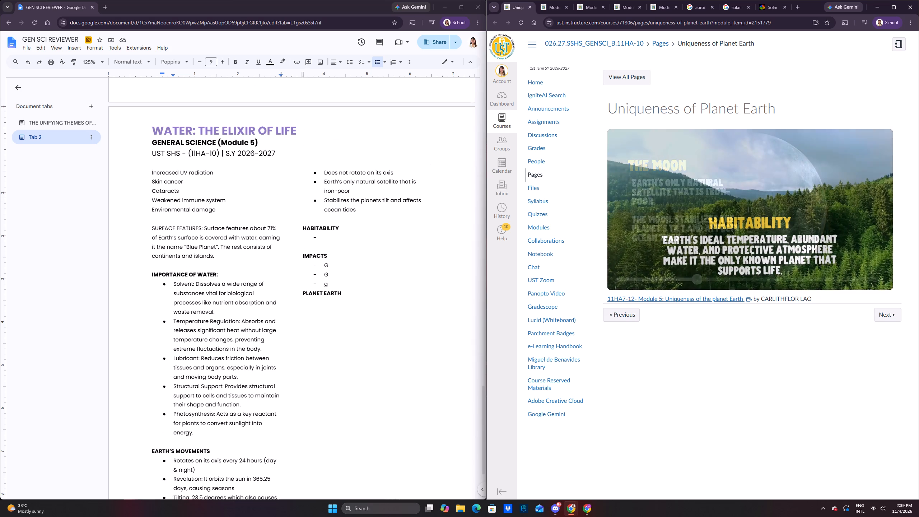
Recreate the dash bullet under the HABITABILITY heading and remove its bold formatting.
{"action": "left_click", "coordinate": [382, 237]}
{"action": "left_click", "coordinate": [382, 236]}
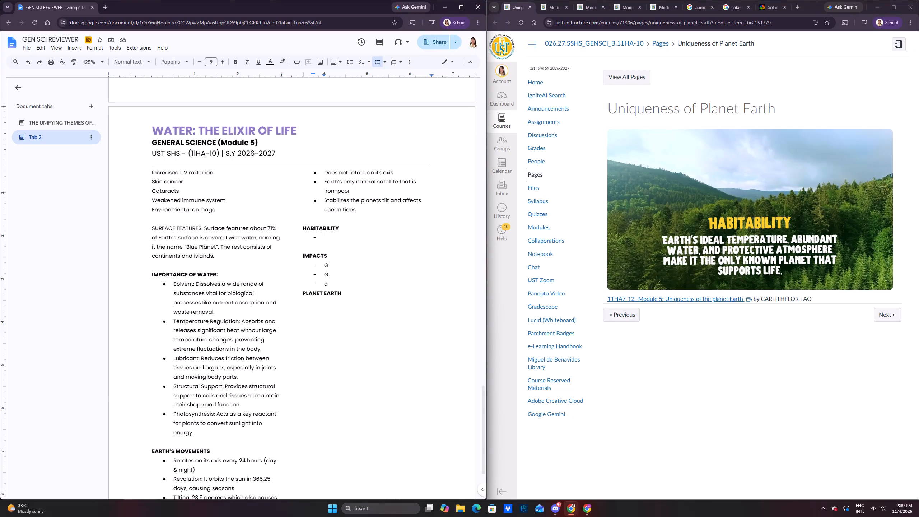
{"action": "key", "text": "BackSpace"}
{"action": "key", "text": "BackSpace"}
{"action": "key", "text": "BackSpace"}
{"action": "key", "text": "Return"}
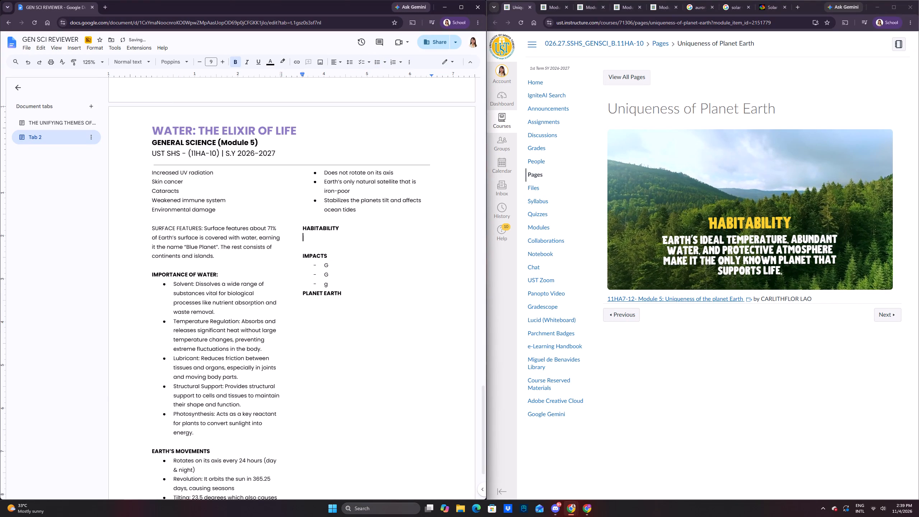
{"action": "type", "text": "- Earth"}
{"action": "key", "text": "BackSpace"}
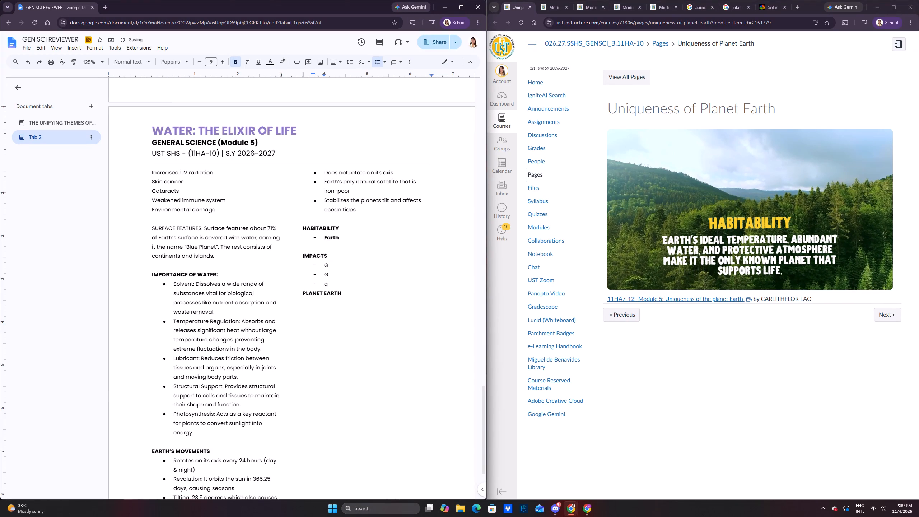
{"action": "key", "text": "BackSpace"}
{"action": "key", "text": "BackSpace"}
{"action": "key", "text": "BackSpace"}
{"action": "key", "text": "BackSpace"}
{"action": "left_click", "coordinate": [235, 60]}
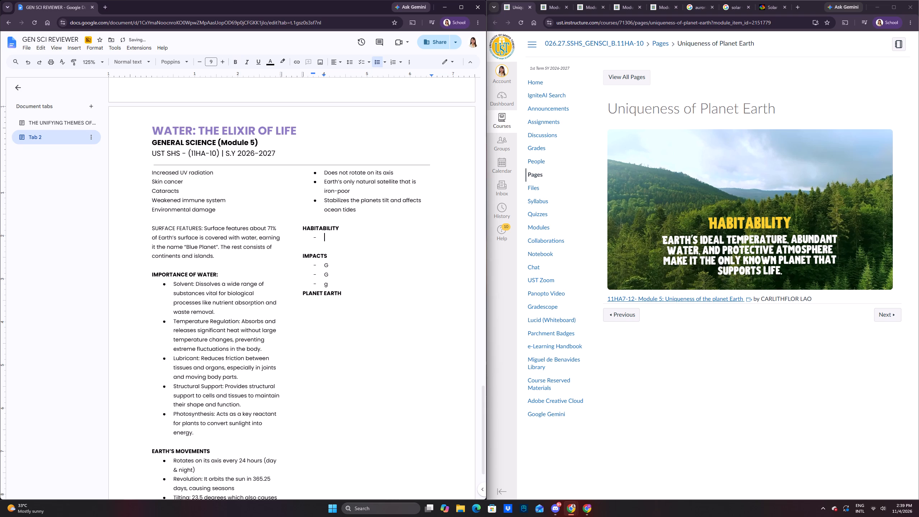
Write the HABITABILITY bullet "Earth's ideal temperature, abundant water, and protective atmosphere make it the only known planet that supports life.".
{"action": "type", "text": "Earth's ideal temperature, abundant water"}
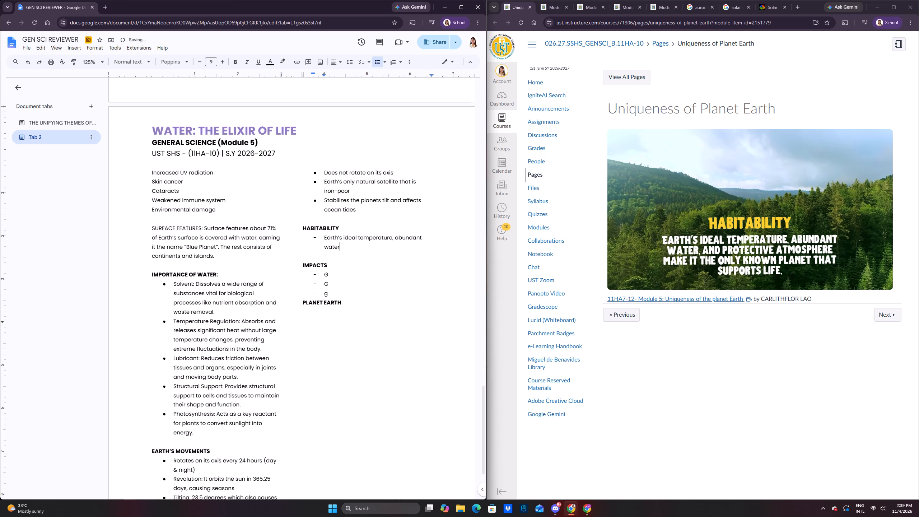
{"action": "type", "text": ", and protective atmosphere make it"}
{"action": "key", "text": "space"}
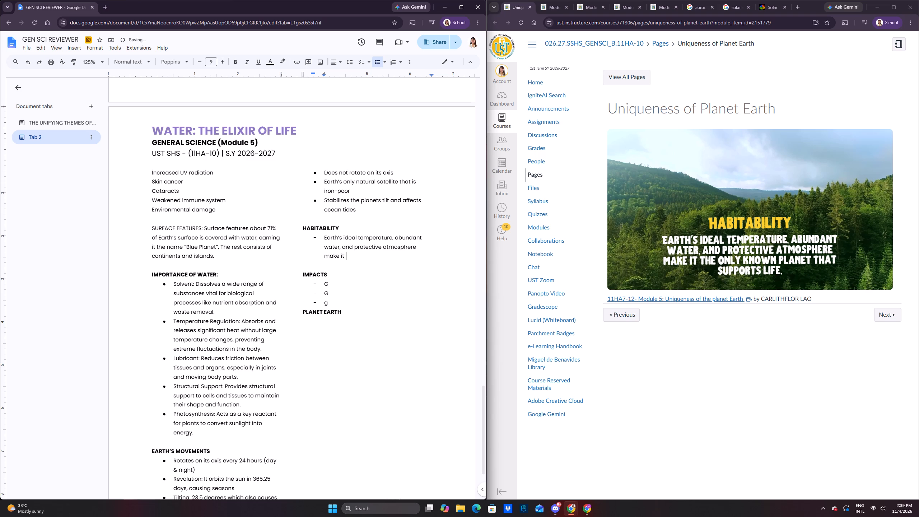
{"action": "type", "text": "the only n"}
{"action": "key", "text": "BackSpace"}
{"action": "type", "text": "known planet that supports life."}
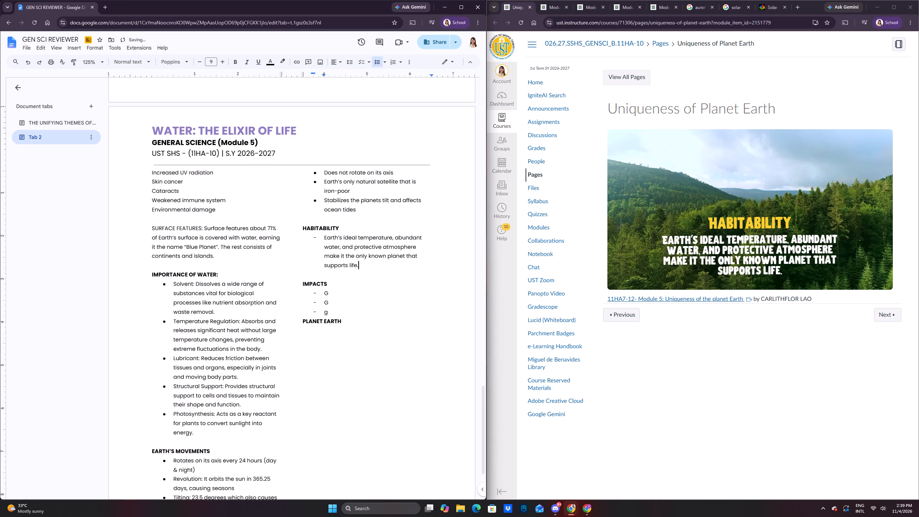
Advance the module slides to Human Impact on Earth and fill the three IMPACTS bullets with "Climate Change", "Deforestation" and "Pollution".
{"action": "left_click", "coordinate": [860, 209]}
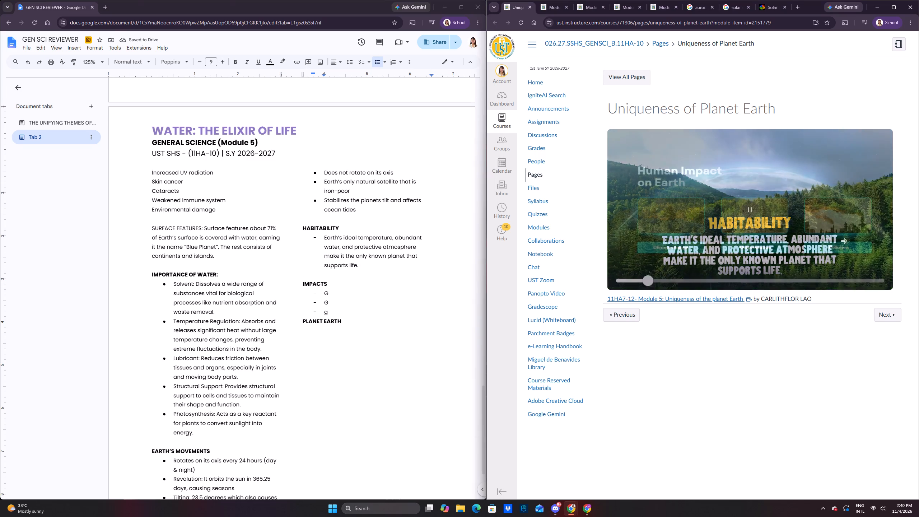
{"action": "left_click", "coordinate": [367, 288]}
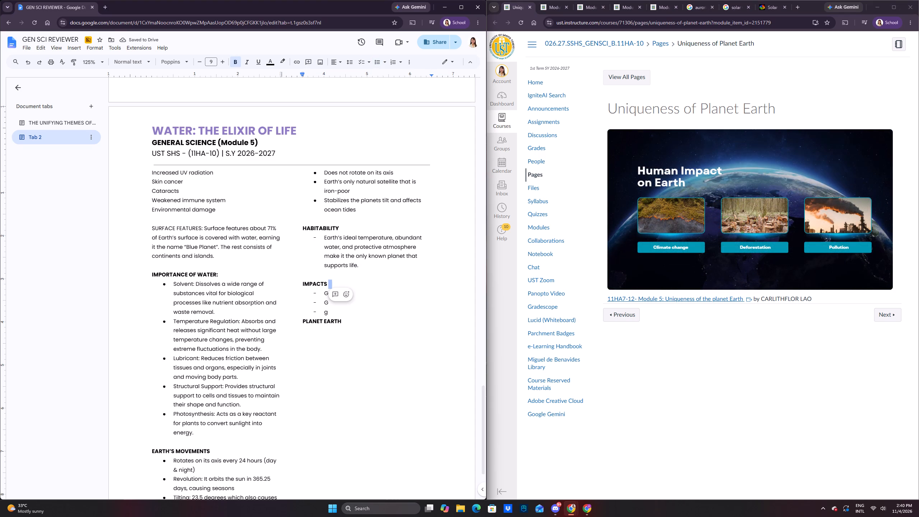
{"action": "left_click", "coordinate": [364, 294]}
{"action": "key", "text": "BackSpace"}
{"action": "type", "text": "Climate Cha"}
{"action": "type", "text": "nge"}
{"action": "scroll", "coordinate": [375, 282], "scroll_direction": "up", "scroll_amount": 1}
{"action": "left_click", "coordinate": [359, 340]}
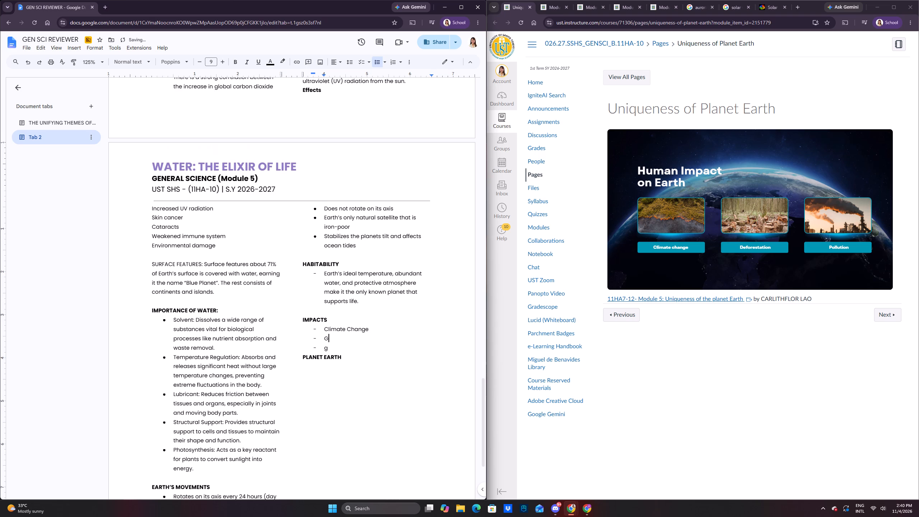
{"action": "key", "text": "BackSpace"}
{"action": "type", "text": "Defo"}
{"action": "type", "text": "restation"}
{"action": "left_click", "coordinate": [376, 348]}
{"action": "key", "text": "BackSpace"}
{"action": "type", "text": "Pollution"}
Remove the blank line above IMPACTS and add an unbulleted blank line between the Pollution bullet and PLANET EARTH.
{"action": "left_click", "coordinate": [331, 310]}
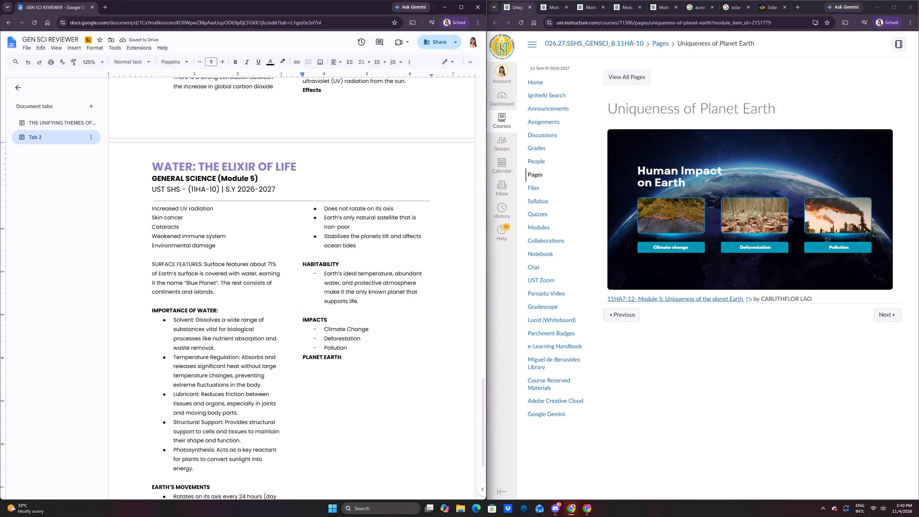
{"action": "key", "text": "BackSpace"}
{"action": "left_click", "coordinate": [355, 337]}
{"action": "key", "text": "Return"}
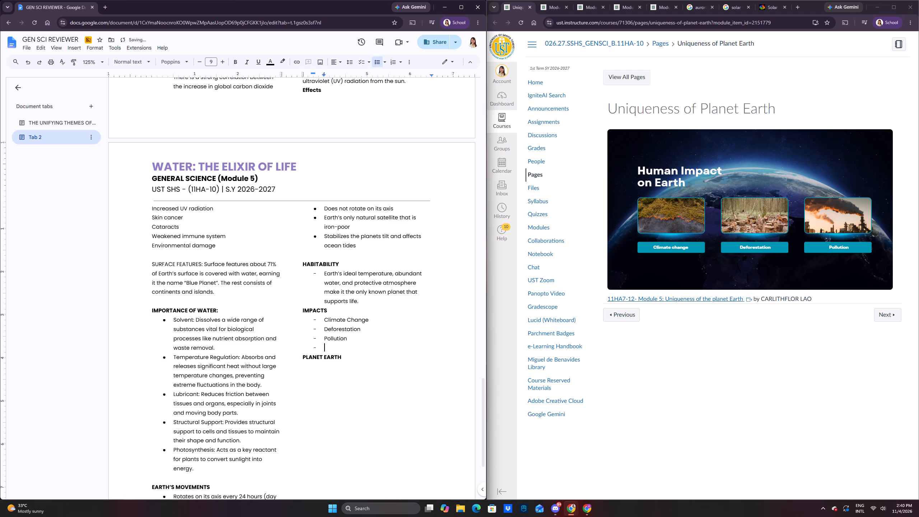
{"action": "key", "text": "BackSpace"}
Advance the module slides to Planet Earth and copy all the text of its comparison table.
{"action": "left_click", "coordinate": [849, 196]}
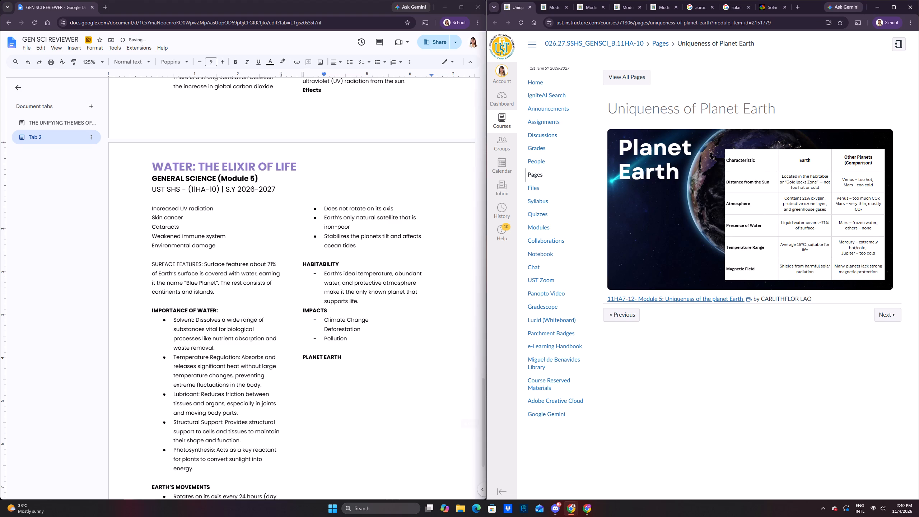
{"action": "left_click", "coordinate": [328, 372]}
{"action": "left_click", "coordinate": [328, 372]}
{"action": "left_click", "coordinate": [330, 370]}
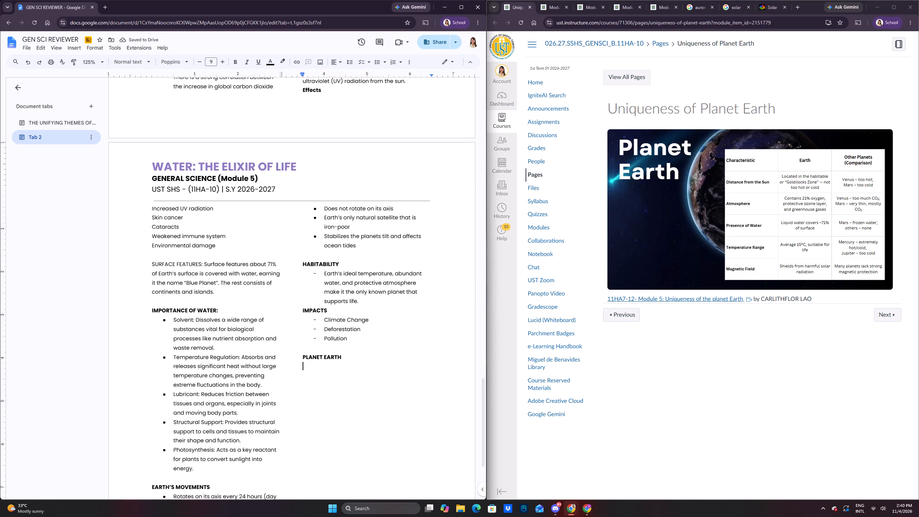
{"action": "left_click_drag", "start_coordinate": [725, 154], "coordinate": [758, 268]}
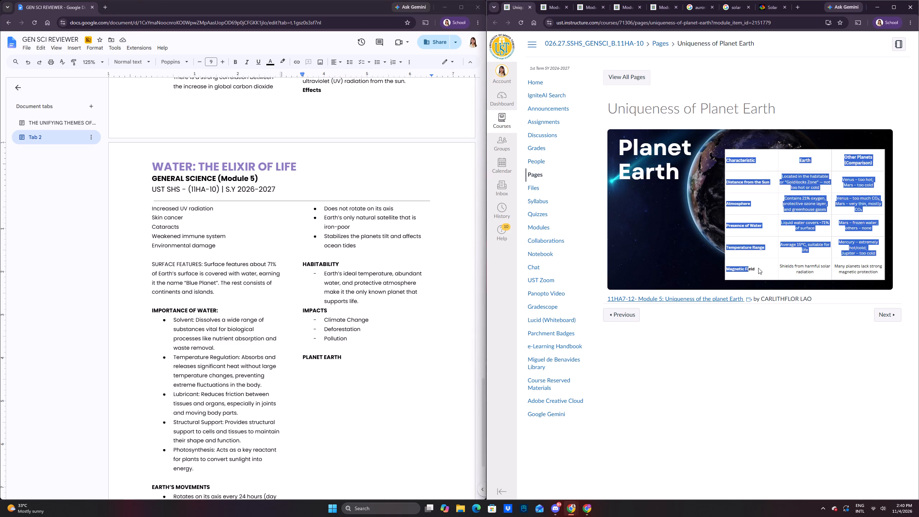
{"action": "left_click_drag", "start_coordinate": [758, 268], "coordinate": [883, 274]}
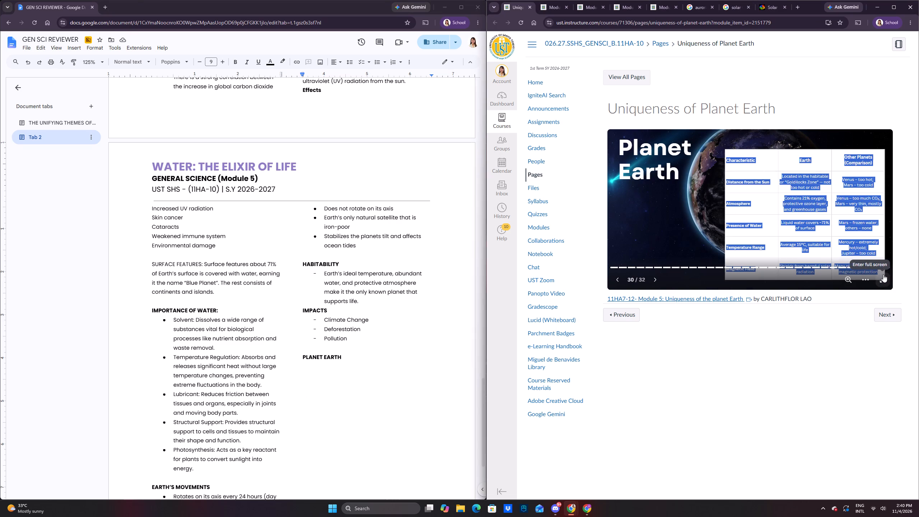
{"action": "key", "text": "ctrl+c"}
Insert a table of 3 columns and 6 rows below the PLANET EARTH heading.
{"action": "left_click", "coordinate": [354, 373]}
{"action": "left_click", "coordinate": [354, 372]}
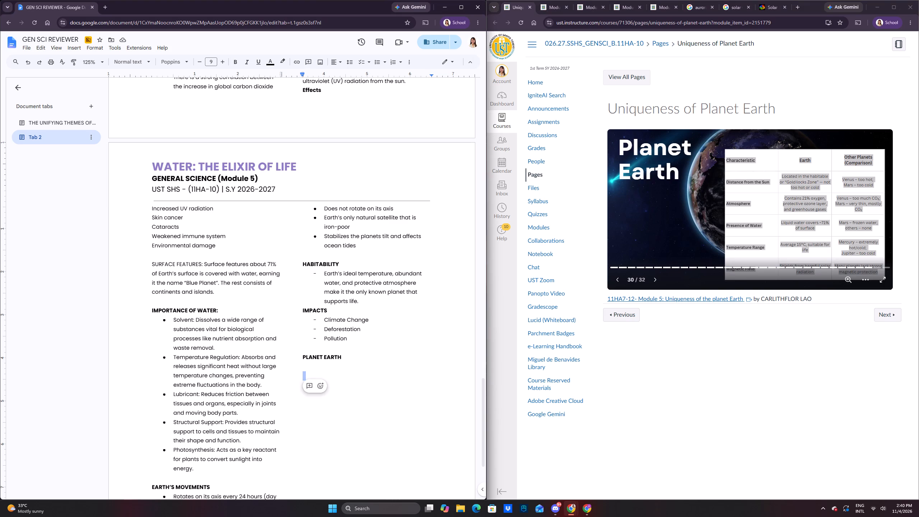
{"action": "left_click", "coordinate": [347, 364]}
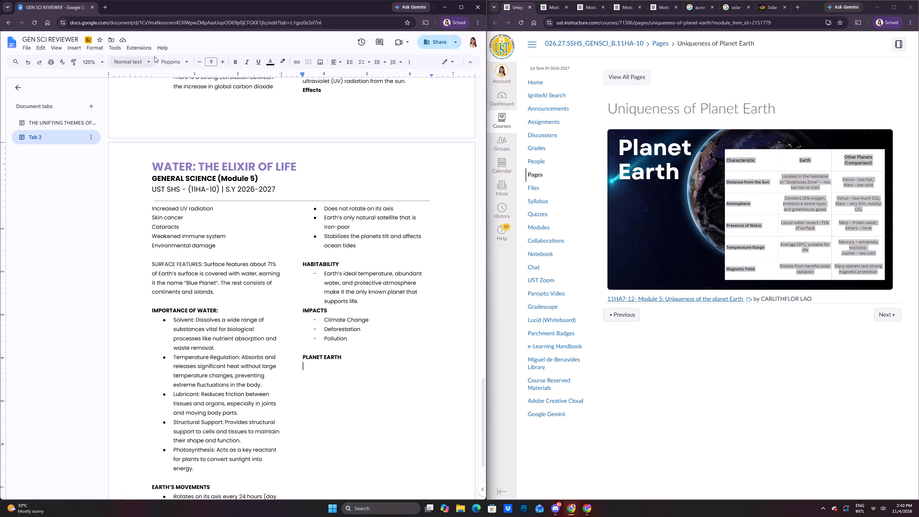
{"action": "left_click", "coordinate": [74, 50]}
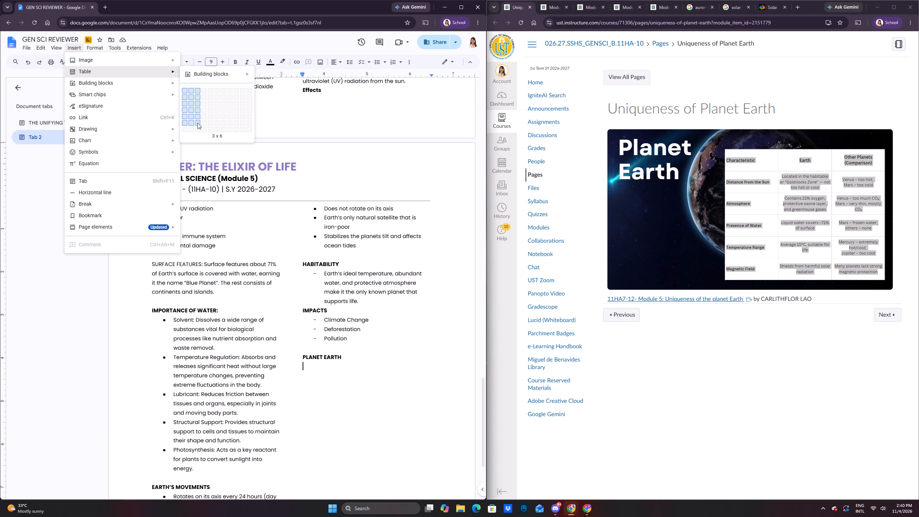
{"action": "left_click", "coordinate": [197, 123]}
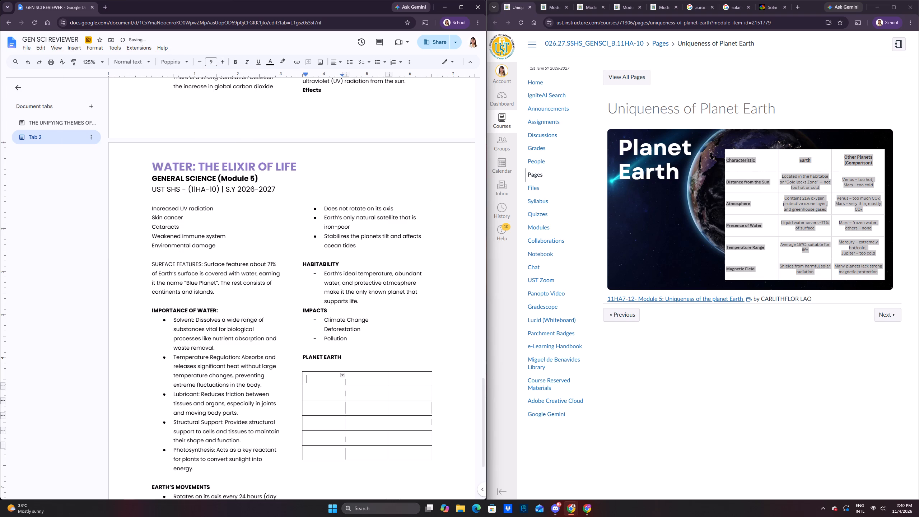
Begin the table's first header cell with "characteris".
{"action": "type", "text": "charc"}
{"action": "key", "text": "BackSpace"}
{"action": "type", "text": "acteri"}
{"action": "key", "text": "Menu"}
{"action": "type", "text": "stics"}
Set the font size of the entire PLANET EARTH table to 6.
{"action": "left_click", "coordinate": [368, 456]}
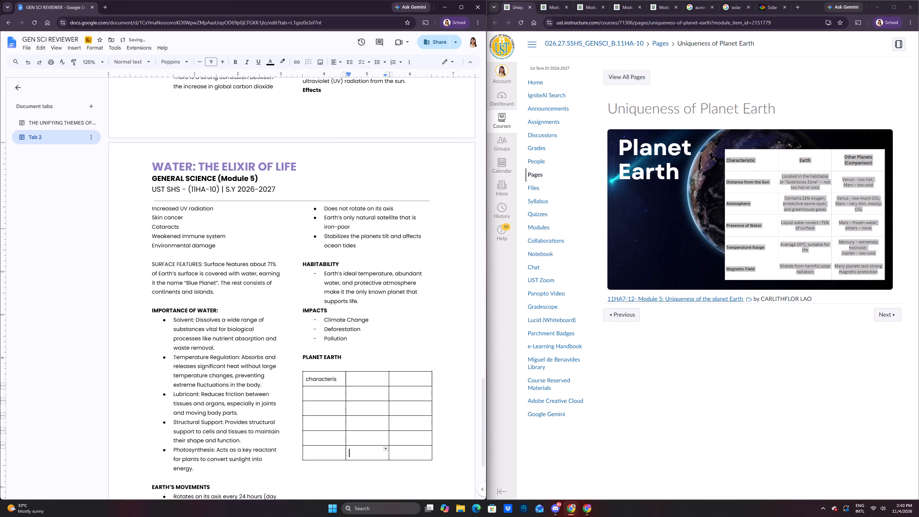
{"action": "left_click_drag", "start_coordinate": [357, 465], "coordinate": [293, 400]}
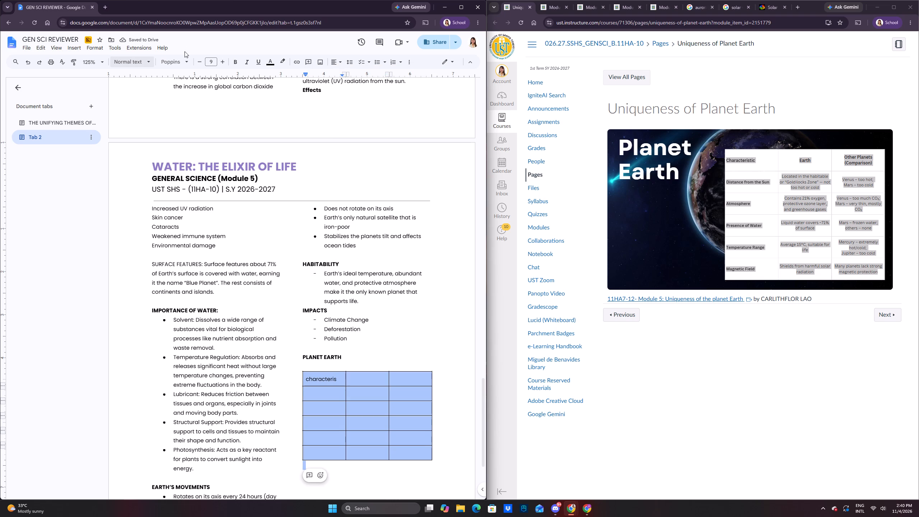
{"action": "double_click", "coordinate": [197, 61]}
{"action": "left_click", "coordinate": [197, 61]}
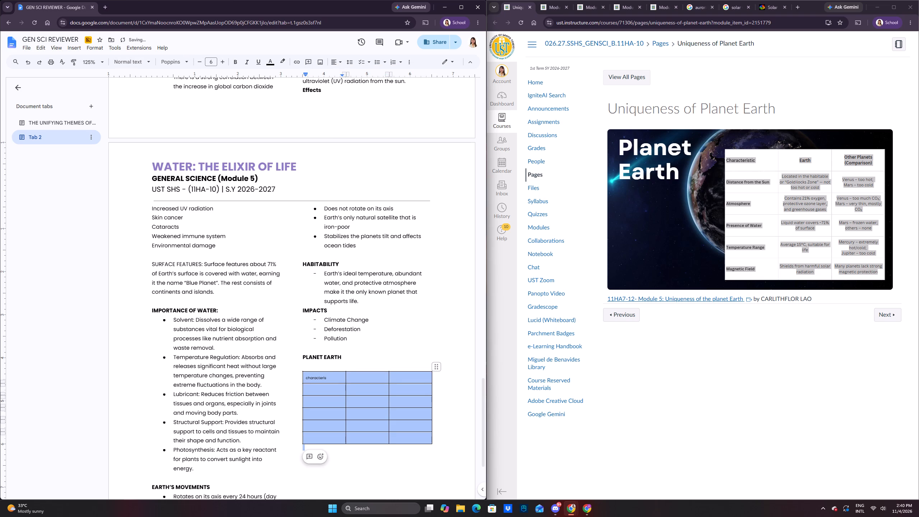
Complete the table's header row as "Characteristics", "Earth" and "Other Planets (Comaprison)".
{"action": "left_click", "coordinate": [332, 374]}
{"action": "left_click", "coordinate": [332, 378]}
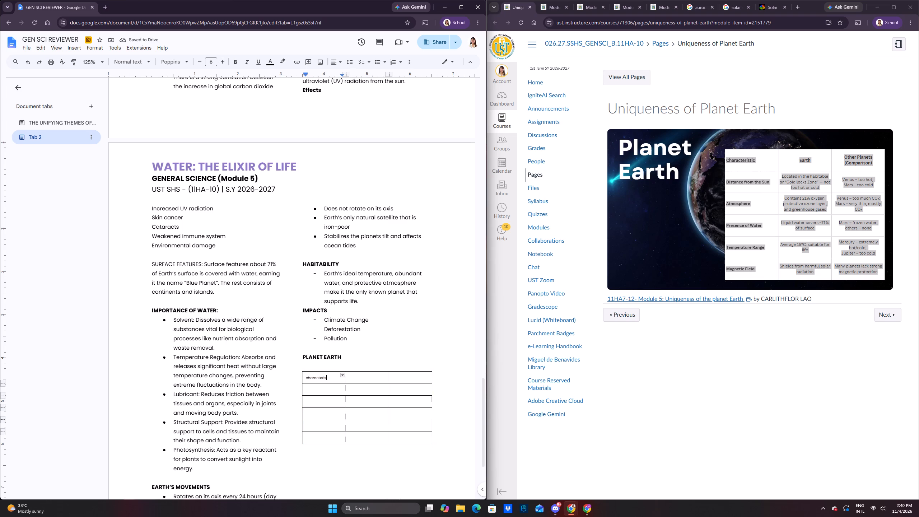
{"action": "type", "text": "tics"}
{"action": "key", "text": "space"}
{"action": "left_click", "coordinate": [370, 381]}
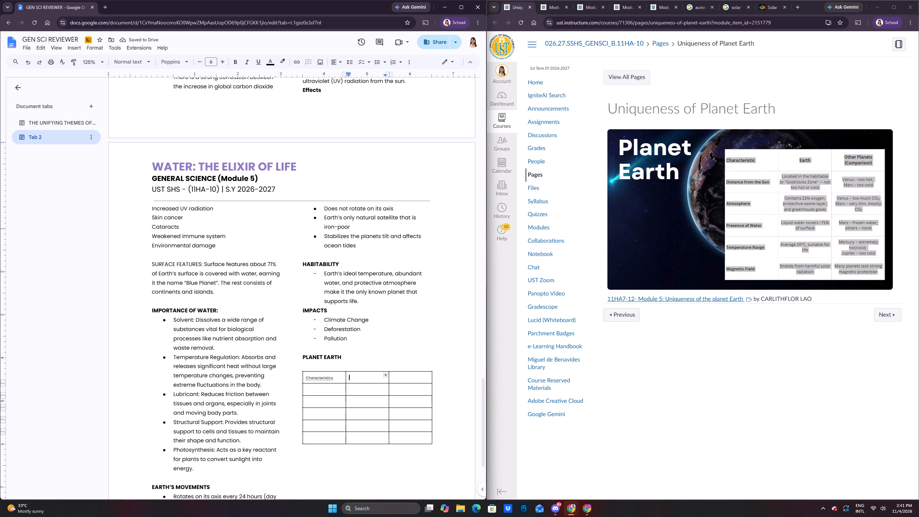
{"action": "type", "text": "Earth"}
{"action": "key", "text": "Right"}
{"action": "type", "text": "Other Planets ("}
{"action": "type", "text": "Comapris"}
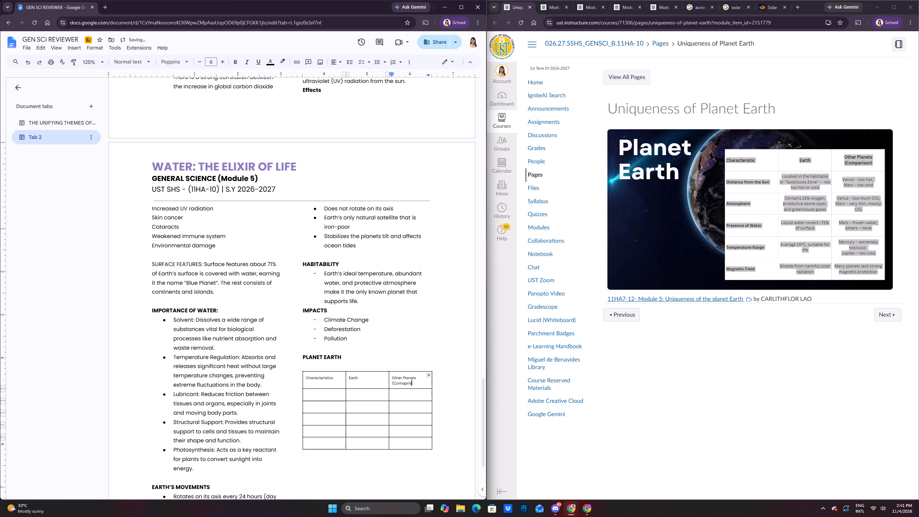
{"action": "type", "text": "on)"}
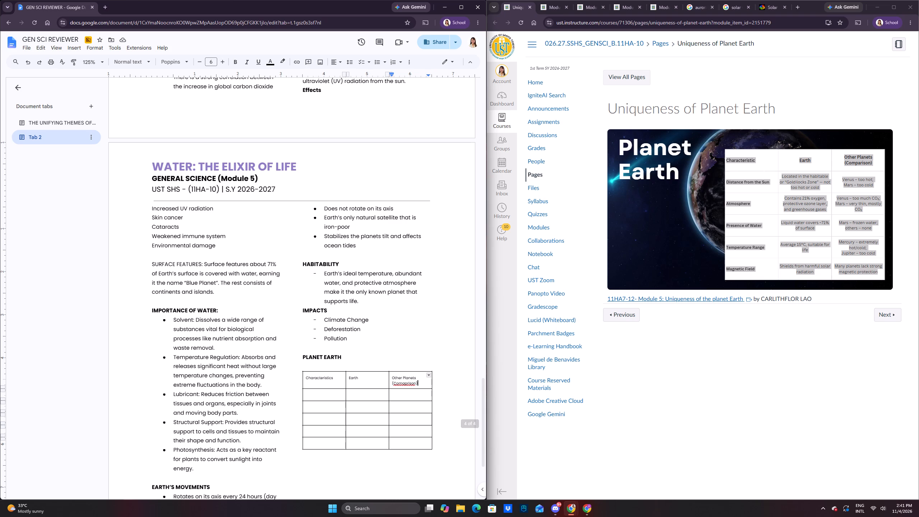
Correct the misspelled word in the third header cell to "(Comparison)" using the suggested spelling.
{"action": "left_click", "coordinate": [407, 387]}
{"action": "left_click", "coordinate": [409, 375]}
Center-align the text of the PLANET EARTH table's header row.
{"action": "left_click_drag", "start_coordinate": [419, 383], "coordinate": [314, 378]}
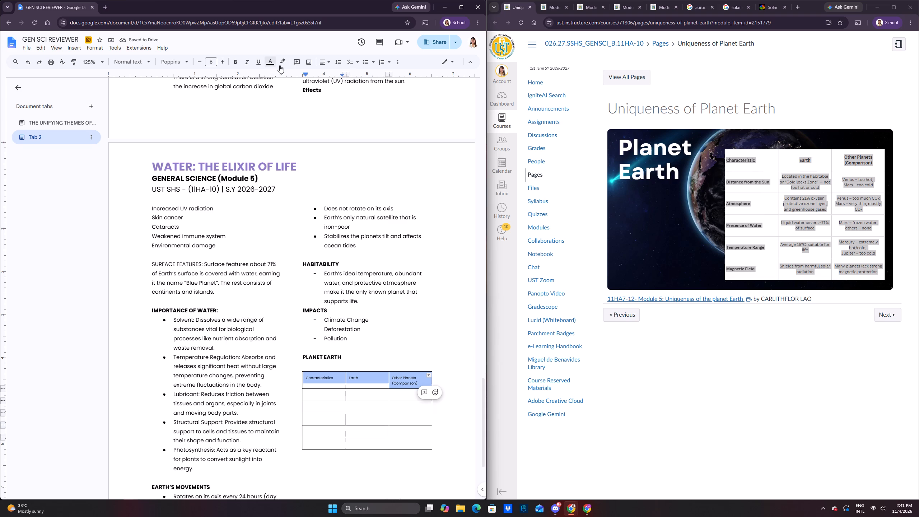
{"action": "left_click", "coordinate": [321, 66]}
{"action": "left_click", "coordinate": [331, 73]}
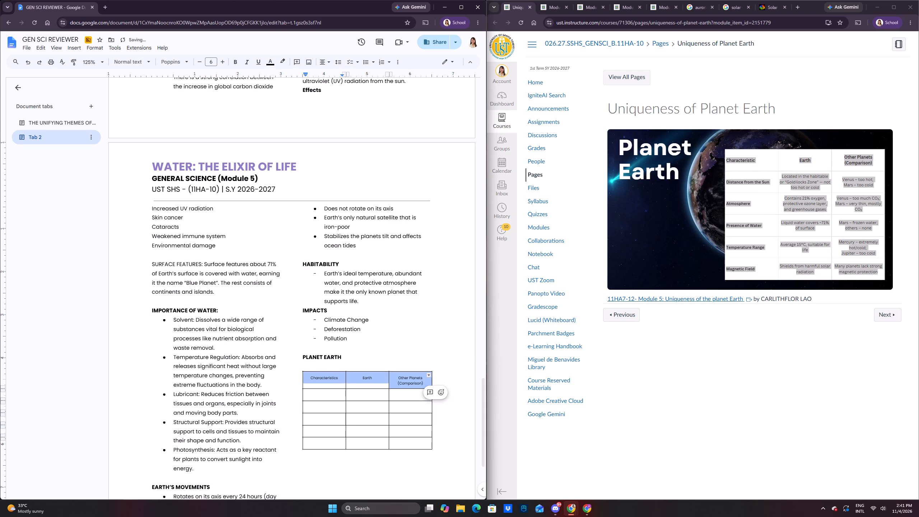
{"action": "left_click", "coordinate": [331, 390]}
{"action": "left_click", "coordinate": [332, 395]}
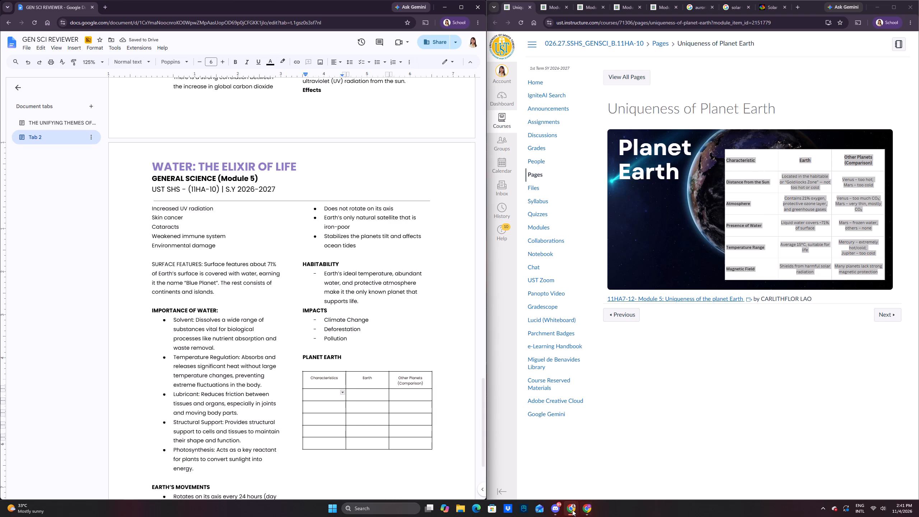
Switch to Spotify, adjust the song's playback volume, and return to the reviewer.
{"action": "left_click", "coordinate": [588, 509]}
{"action": "left_click", "coordinate": [873, 488]}
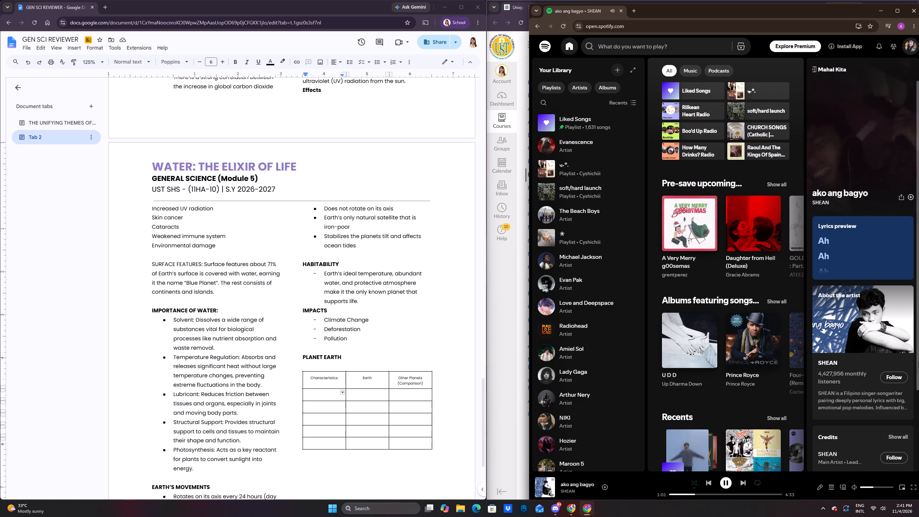
{"action": "left_click", "coordinate": [872, 485]}
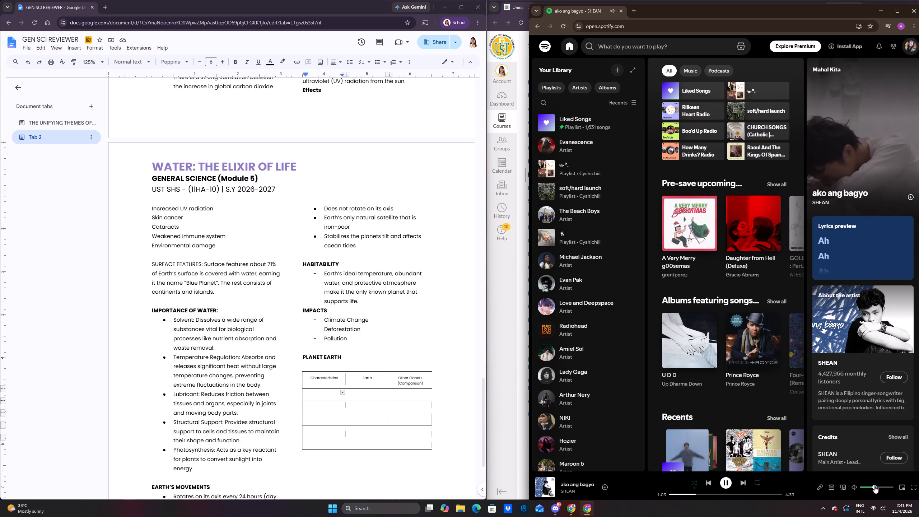
{"action": "left_click", "coordinate": [881, 13]}
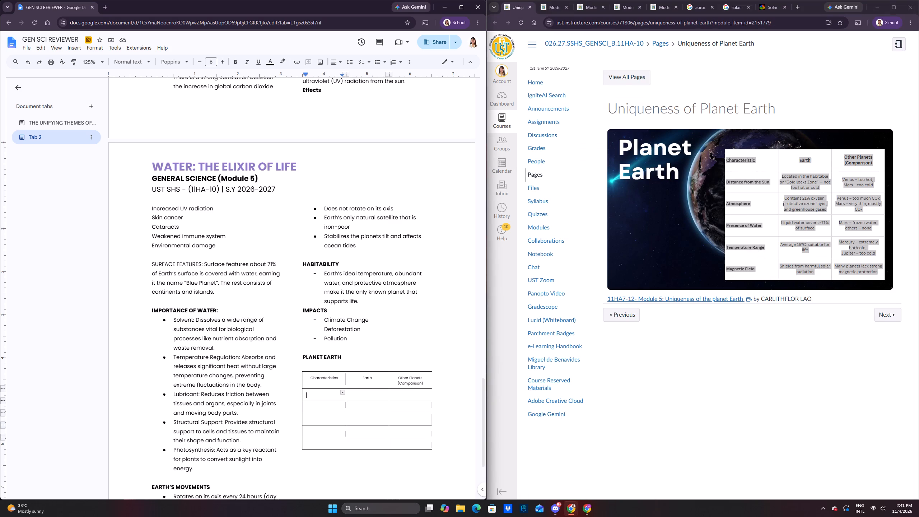
Enter "Distance from the Sun" in the first cell below the Characteristics header.
{"action": "type", "text": "Distacv"}
{"action": "key", "text": "BackSpace"}
{"action": "key", "text": "BackSpace"}
{"action": "type", "text": "nce"}
{"action": "key", "text": "space"}
{"action": "type", "text": "from the DUn"}
{"action": "key", "text": "BackSpace"}
{"action": "key", "text": "BackSpace"}
{"action": "key", "text": "BackSpace"}
{"action": "type", "text": "Sun"}
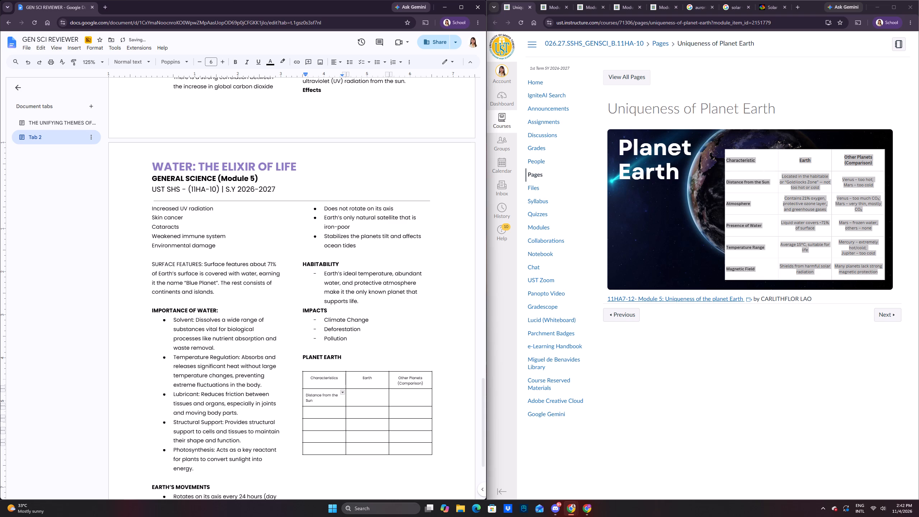
Fill the next three Characteristics cells with "Atmosphere", "Presence of Water" and "Temperature Range".
{"action": "key", "text": "Down"}
{"action": "type", "text": "Atmosphere"}
{"action": "key", "text": "Down"}
{"action": "type", "text": "Presence of Water"}
{"action": "key", "text": "Down"}
{"action": "type", "text": "Tem"}
{"action": "type", "text": "perature Range"}
Enter "Magnetic Field" in the last cell of the Characteristics column.
{"action": "key", "text": "Down"}
{"action": "type", "text": "MAgne"}
{"action": "key", "text": "BackSpace"}
{"action": "key", "text": "BackSpace"}
{"action": "key", "text": "BackSpace"}
{"action": "key", "text": "BackSpace"}
{"action": "type", "text": "agnetic f"}
{"action": "key", "text": "BackSpace"}
{"action": "type", "text": "Field"}
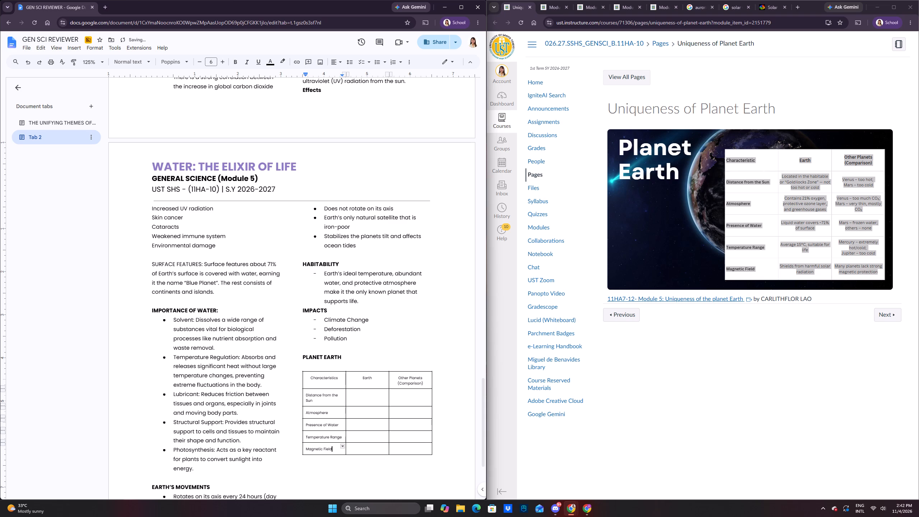
{"action": "key", "text": "space"}
Begin the Earth cell of the Distance from the Sun row with: Located in the habitable or "Goldilocks Zone".
{"action": "left_click", "coordinate": [372, 395]}
{"action": "type", "text": "Located in the"}
{"action": "key", "text": "space"}
{"action": "type", "text": "habitu"}
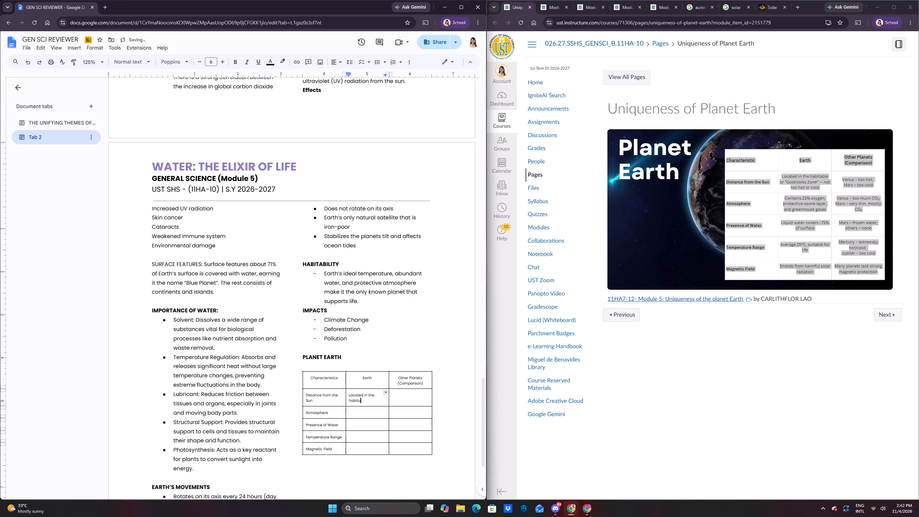
{"action": "key", "text": "BackSpace"}
{"action": "type", "text": "able"}
{"action": "key", "text": "space"}
{"action": "type", "text": "or"}
{"action": "key", "text": "space"}
{"action": "type", "text": "\"gOlf"}
{"action": "key", "text": "BackSpace"}
{"action": "key", "text": "BackSpace"}
{"action": "key", "text": "BackSpace"}
{"action": "type", "text": "oldilock"}
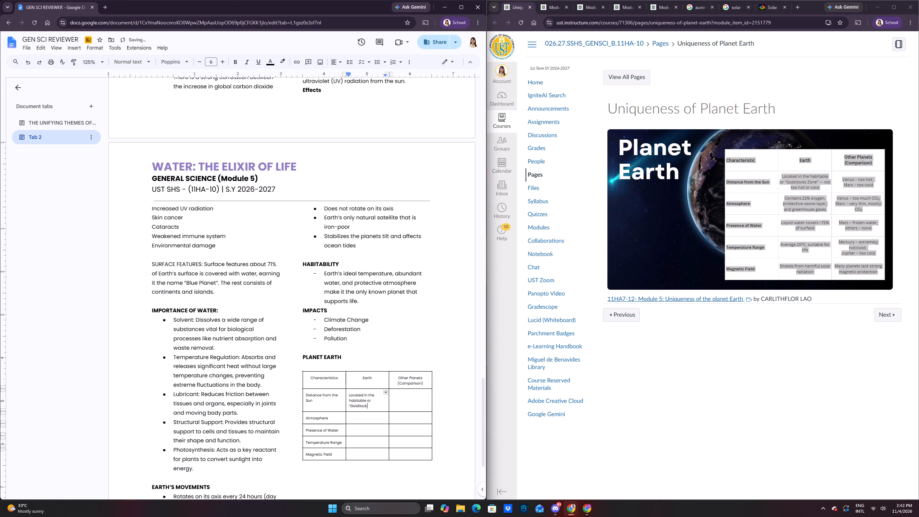
{"action": "type", "text": "s Zone"}
{"action": "type", "text": "\""}
Complete the Earth cell of the Distance from the Sun row with a dash and "not too hot or cold.".
{"action": "key", "text": "space"}
{"action": "key", "text": "BackSpace"}
{"action": "type", "text": "--"}
{"action": "key", "text": "space"}
{"action": "type", "text": "n"}
{"action": "key", "text": "BackSpace"}
{"action": "type", "text": "not too hot ro"}
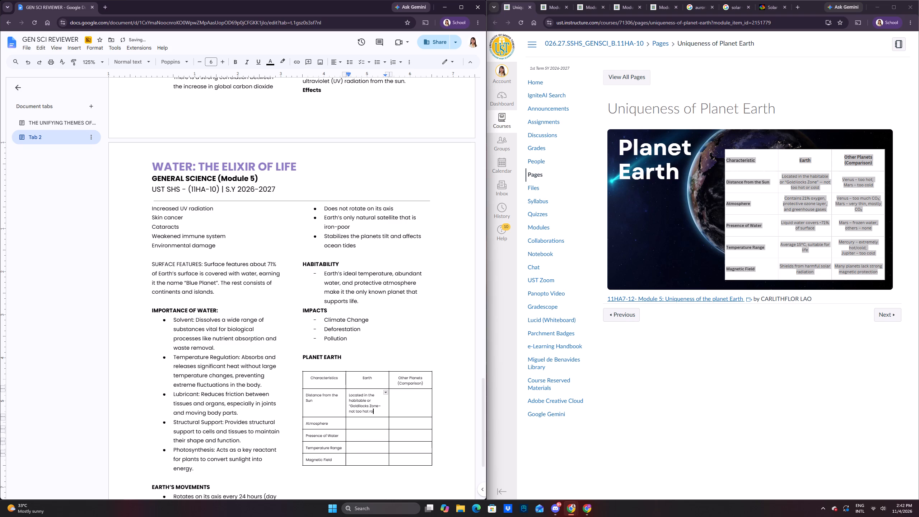
{"action": "key", "text": "BackSpace"}
{"action": "key", "text": "BackSpace"}
{"action": "type", "text": "or cold/"}
{"action": "key", "text": "BackSpace"}
{"action": "key", "text": "period"}
Fill the Earth cell of the Atmosphere row with "Contains 21% oxygen, protective ozone layer, and greenhouse gases".
{"action": "key", "text": "Down"}
{"action": "type", "text": "Contains"}
{"action": "key", "text": "space"}
{"action": "type", "text": "21"}
{"action": "key", "text": "shift+percent"}
{"action": "key", "text": "space"}
{"action": "type", "text": "oxygen"}
{"action": "type", "text": ", protective ozone layer,"}
{"action": "key", "text": "space"}
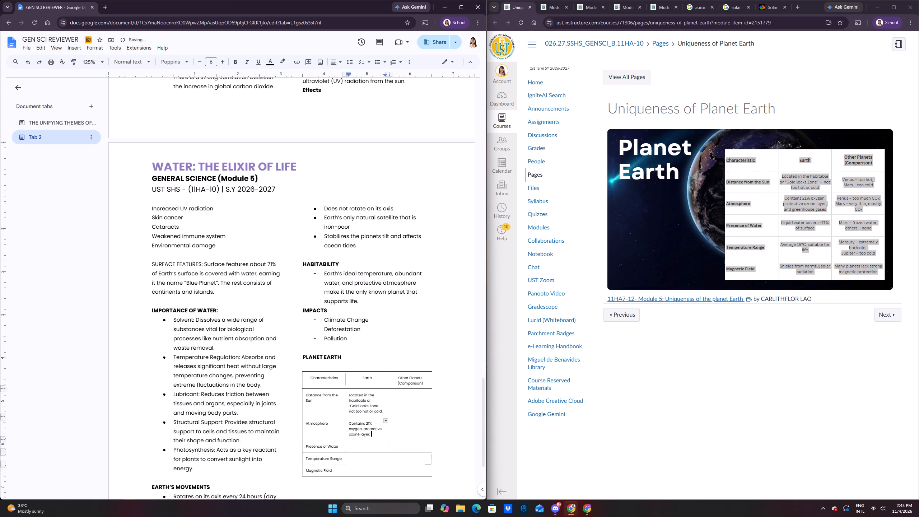
{"action": "type", "text": "and greenhouse gases"}
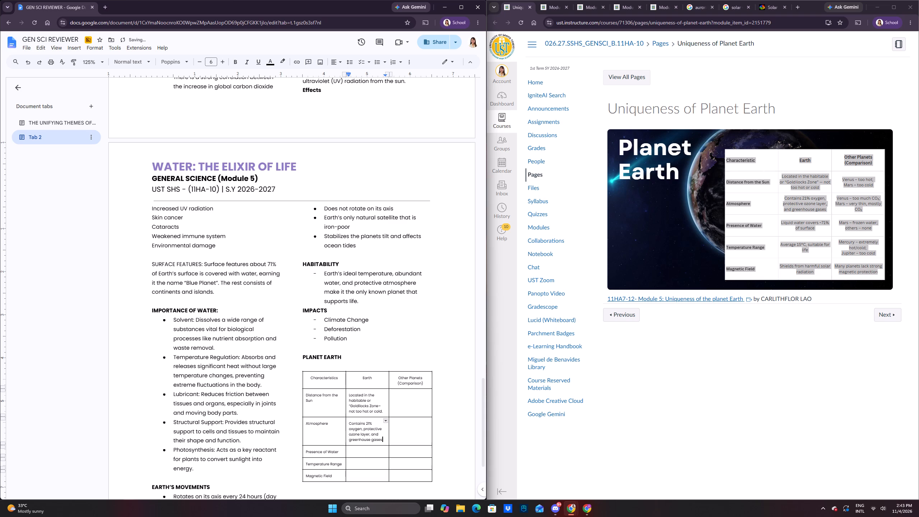
Fill the Earth cell of the Presence of Water row with "Liquid water covers– 71% of surface".
{"action": "key", "text": "Down"}
{"action": "type", "text": "Ligu"}
{"action": "key", "text": "BackSpace"}
{"action": "key", "text": "w"}
{"action": "key", "text": "BackSpace"}
{"action": "key", "text": "BackSpace"}
{"action": "type", "text": "quid water covers"}
{"action": "type", "text": "--"}
{"action": "key", "text": "space"}
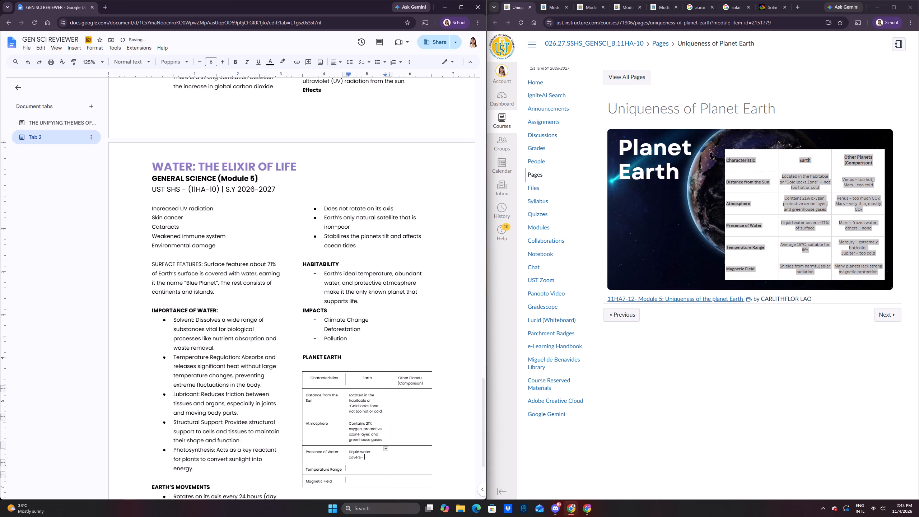
{"action": "type", "text": "71"}
{"action": "key", "text": "shift+percent"}
{"action": "key", "text": "space"}
{"action": "type", "text": "of surface"}
Fill the Earth cell of the Temperature Range row with "Average 15C, suitable for life".
{"action": "key", "text": "Down"}
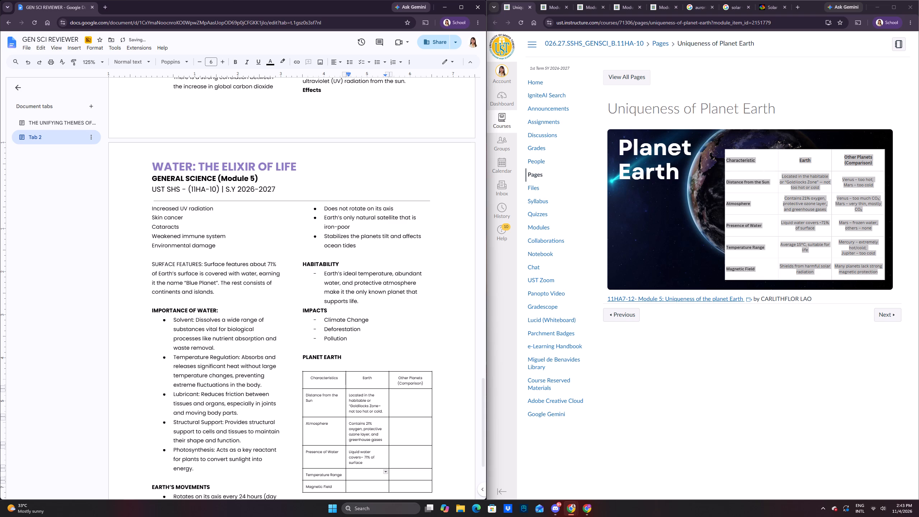
{"action": "type", "text": "Average"}
{"action": "key", "text": "space"}
{"action": "type", "text": "15"}
{"action": "key", "text": "shift+c"}
{"action": "type", "text": ", suitable for lief"}
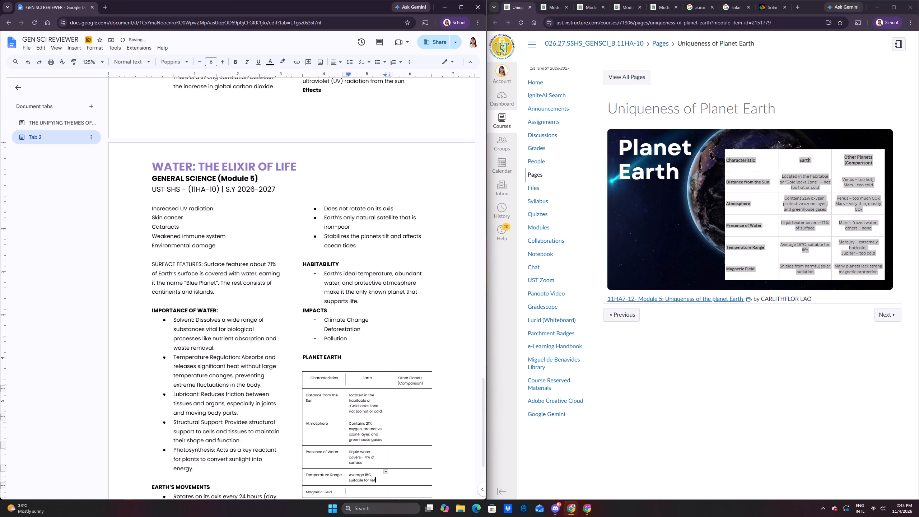
{"action": "key", "text": "BackSpace"}
{"action": "key", "text": "BackSpace"}
{"action": "type", "text": "fe"}
Fill the Earth cell of the Magnetic Field row with "Shields harmful solar radiation".
{"action": "key", "text": "Down"}
{"action": "type", "text": "Shields"}
{"action": "key", "text": "space"}
{"action": "key", "text": "f"}
{"action": "key", "text": "BackSpace"}
{"action": "type", "text": "harmful"}
{"action": "key", "text": "space"}
{"action": "type", "text": "solar radiation"}
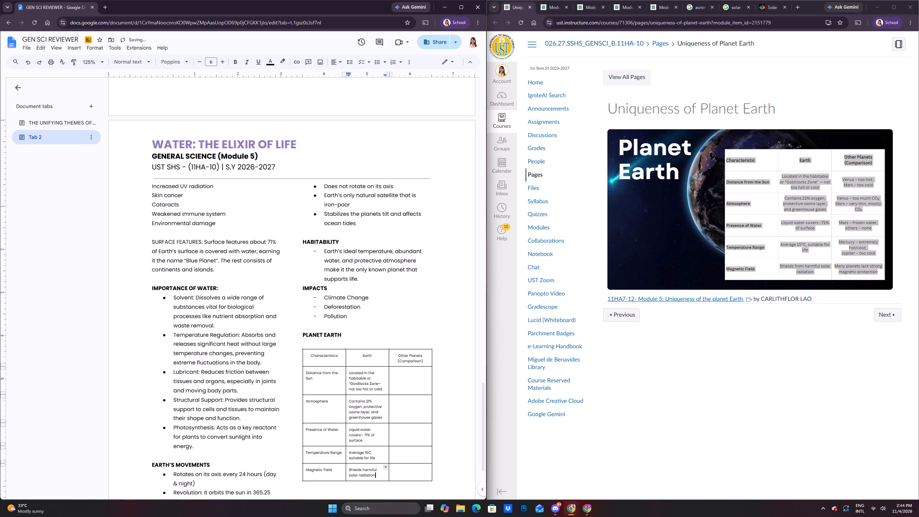
Begin the Other Planets (Comparison) cell of the Distance from the Sun row with "Venus - too hot".
{"action": "key", "text": "Right"}
{"action": "key", "text": "Right"}
{"action": "key", "text": "Right"}
{"action": "key", "text": "Right"}
{"action": "key", "text": "Up"}
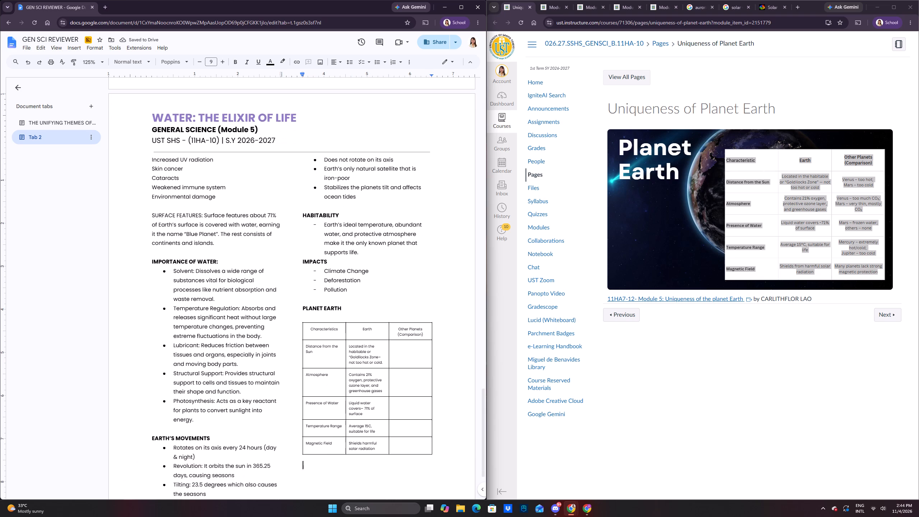
{"action": "key", "text": "Up"}
{"action": "key", "text": "Up"}
{"action": "key", "text": "Up"}
{"action": "key", "text": "Up"}
{"action": "key", "text": "Up"}
{"action": "key", "text": "Up"}
{"action": "key", "text": "Right"}
{"action": "key", "text": "Right"}
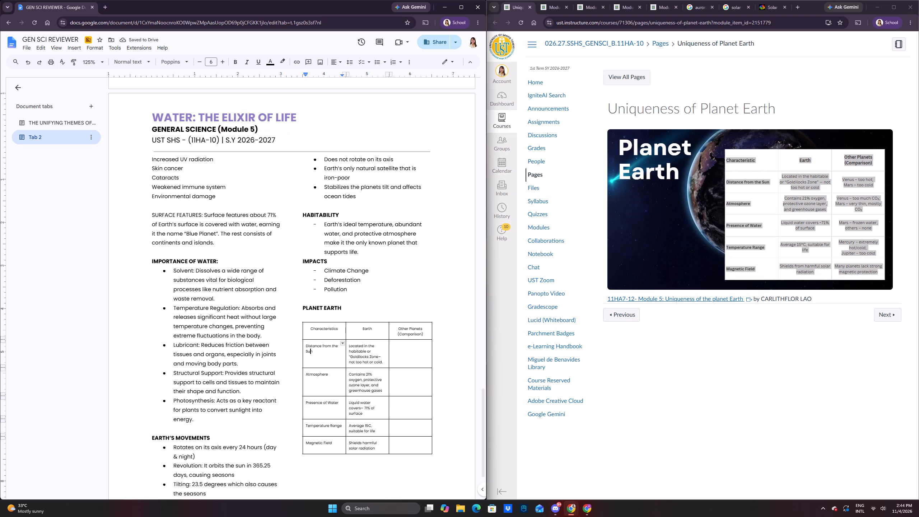
{"action": "key", "text": "Right"}
{"action": "key", "text": "Right"}
{"action": "key", "text": "Right"}
{"action": "key", "text": "Right"}
{"action": "key", "text": "Right"}
{"action": "key", "text": "Right"}
{"action": "key", "text": "Right"}
{"action": "key", "text": "Right"}
{"action": "key", "text": "Right"}
{"action": "key", "text": "Right"}
{"action": "key", "text": "Right"}
{"action": "key", "text": "Right"}
{"action": "key", "text": "Right"}
{"action": "key", "text": "Right"}
{"action": "key", "text": "Right"}
{"action": "key", "text": "Right"}
{"action": "key", "text": "Right"}
{"action": "key", "text": "Right"}
{"action": "key", "text": "Right"}
{"action": "key", "text": "Right"}
{"action": "key", "text": "Right"}
{"action": "key", "text": "Right"}
{"action": "key", "text": "Right"}
{"action": "key", "text": "Right"}
{"action": "key", "text": "Right"}
{"action": "key", "text": "Right"}
{"action": "key", "text": "Right"}
{"action": "key", "text": "Right"}
{"action": "key", "text": "Right"}
{"action": "key", "text": "Right"}
{"action": "key", "text": "Right"}
{"action": "key", "text": "Right"}
{"action": "key", "text": "Right"}
{"action": "key", "text": "Right"}
{"action": "key", "text": "Right"}
{"action": "key", "text": "Right"}
{"action": "key", "text": "Right"}
{"action": "key", "text": "Right"}
{"action": "key", "text": "Right"}
{"action": "key", "text": "Right"}
{"action": "key", "text": "Right"}
{"action": "key", "text": "Right"}
{"action": "key", "text": "Right"}
{"action": "key", "text": "Right"}
{"action": "key", "text": "Right"}
{"action": "key", "text": "Right"}
{"action": "key", "text": "Right"}
{"action": "key", "text": "Right"}
{"action": "key", "text": "Right"}
{"action": "key", "text": "Right"}
{"action": "key", "text": "Right"}
{"action": "key", "text": "Right"}
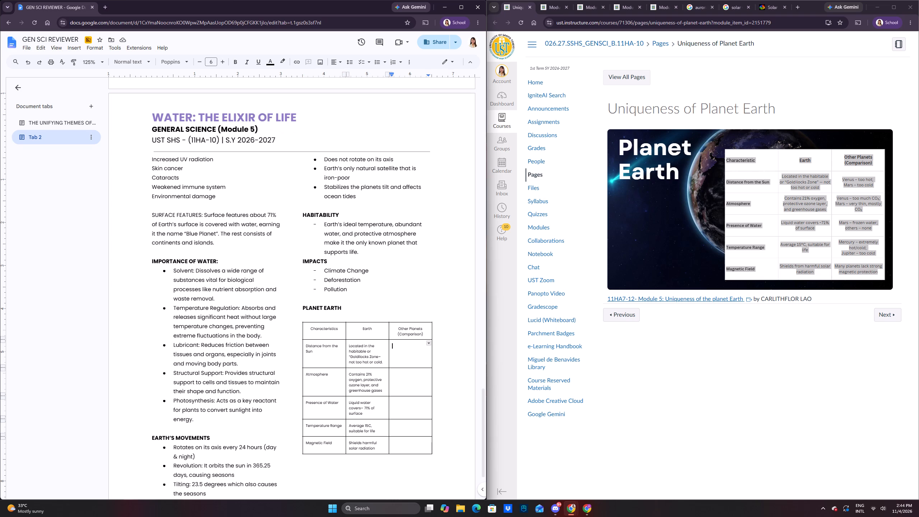
{"action": "type", "text": "Venus"}
{"action": "key", "text": "space"}
{"action": "type", "text": "- too hot"}
Switch to Spotify, add the playing song "ako ang bagyo" to Liked Songs, and put the player window away.
{"action": "left_click", "coordinate": [587, 512]}
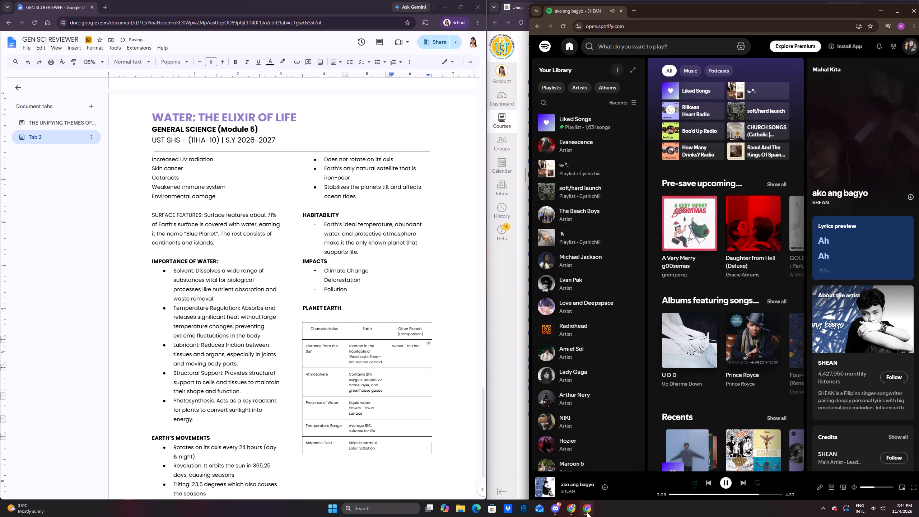
{"action": "left_click", "coordinate": [603, 485]}
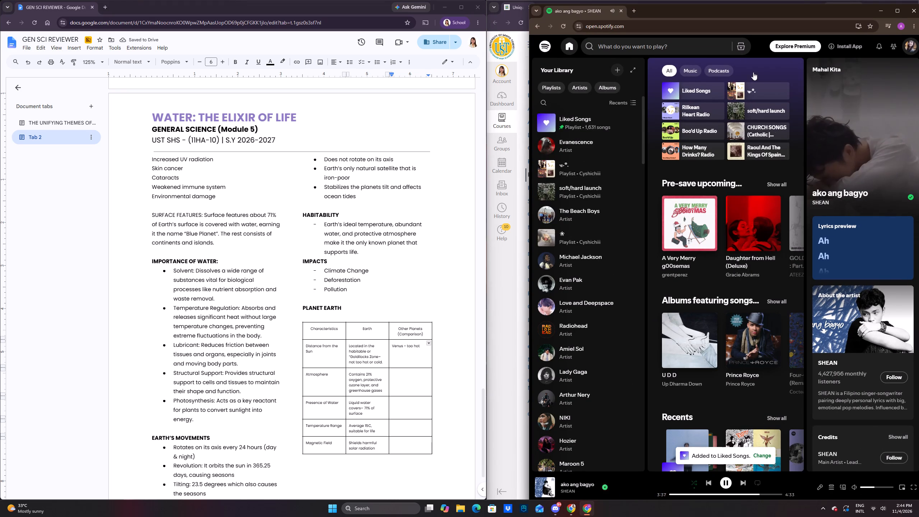
{"action": "left_click", "coordinate": [883, 11]}
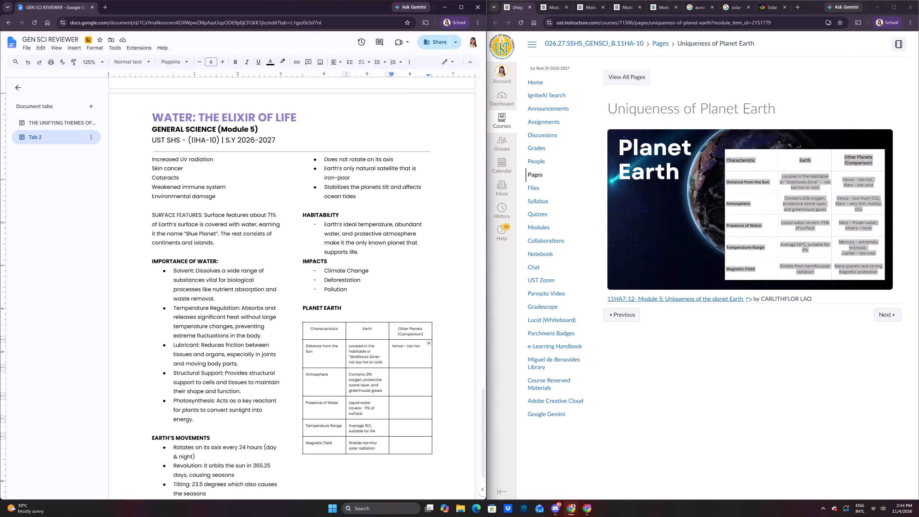
Complete the Other Planets cell of the Distance from the Sun row with "; Mars - too cold".
{"action": "key", "text": "apostrophe"}
{"action": "key", "text": "BackSpace"}
{"action": "key", "text": "t"}
{"action": "key", "text": "semicolon"}
{"action": "key", "text": "space"}
{"action": "type", "text": "Mars -"}
{"action": "key", "text": "space"}
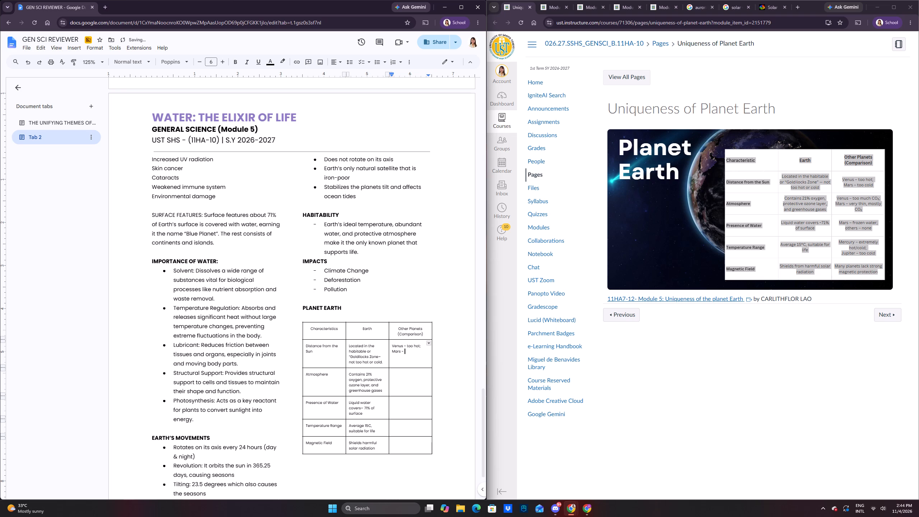
{"action": "type", "text": "too colf"}
{"action": "key", "text": "BackSpace"}
{"action": "key", "text": "d"}
Fill the Other Planets cell of the Atmosphere row with "Venus - too much CO2; Mars - very thin, mostly CO2".
{"action": "key", "text": "Down"}
{"action": "type", "text": "Venus - too much CO2"}
{"action": "key", "text": "comma"}
{"action": "key", "text": "BackSpace"}
{"action": "type", "text": ";"}
{"action": "key", "text": "space"}
{"action": "type", "text": "Mars - very thin"}
{"action": "type", "text": ", mostly CO2"}
Fill the Other Planets cell of the Presence of Water row with "Mars - frozen water; others - none".
{"action": "left_click", "coordinate": [403, 405]}
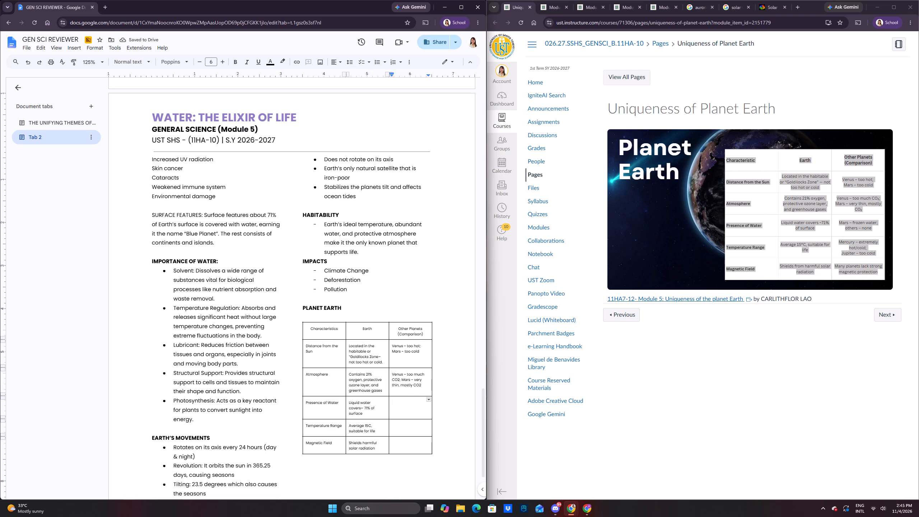
{"action": "type", "text": "Mars"}
{"action": "key", "text": "space"}
{"action": "type", "text": "- frozen water"}
{"action": "key", "text": "semicolon"}
{"action": "key", "text": "space"}
{"action": "type", "text": "others - nin"}
{"action": "key", "text": "BackSpace"}
{"action": "key", "text": "BackSpace"}
{"action": "type", "text": "one"}
Fill the Other Planets cell of the Temperature Range row with "Mercury - extremely hot/cold; Jupiter - too cold".
{"action": "left_click", "coordinate": [407, 430]}
{"action": "type", "text": "Mercury"}
{"action": "key", "text": "space"}
{"action": "type", "text": "- ec"}
{"action": "key", "text": "BackSpace"}
{"action": "type", "text": "xtremely"}
{"action": "key", "text": "space"}
{"action": "type", "text": "hot/cold"}
{"action": "key", "text": "semicolon"}
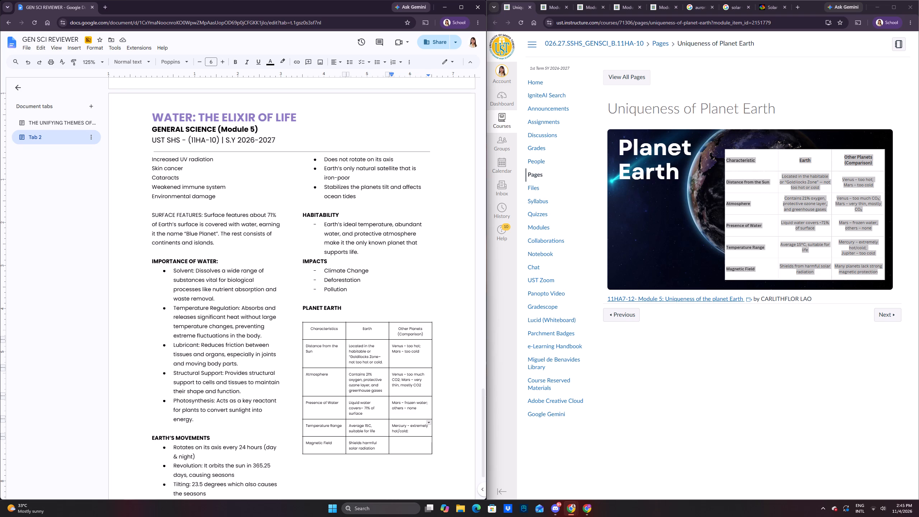
{"action": "key", "text": "space"}
{"action": "type", "text": "Jupi"}
{"action": "type", "text": "ter"}
{"action": "key", "text": "space"}
{"action": "type", "text": "- too col"}
{"action": "key", "text": "d"}
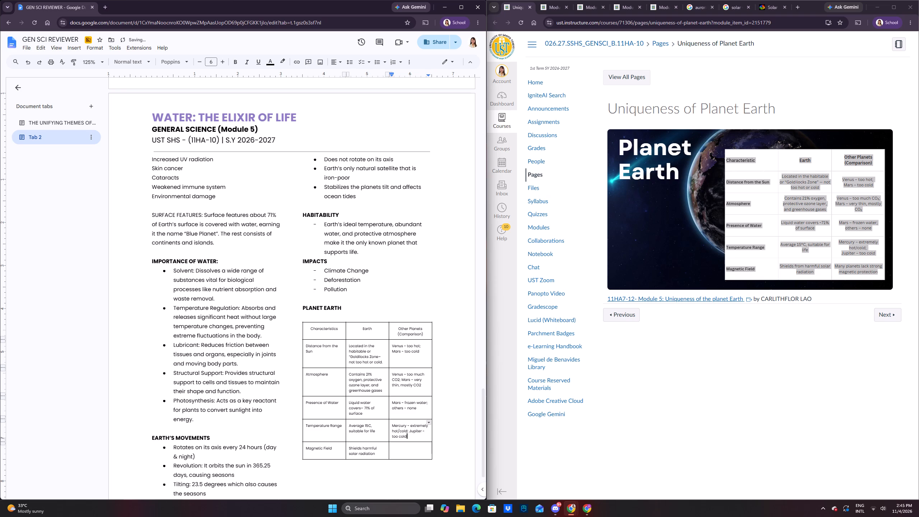
Fill the Other Planets cell of the Magnetic Field row with "Many planets lack strong magnetic protection".
{"action": "left_click", "coordinate": [413, 456]}
{"action": "type", "text": "Many planets lack strong magnetic protection"}
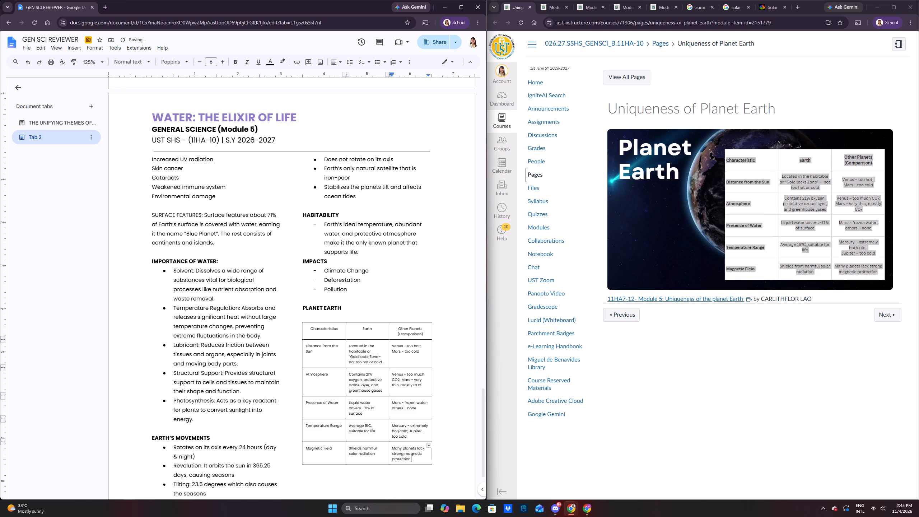
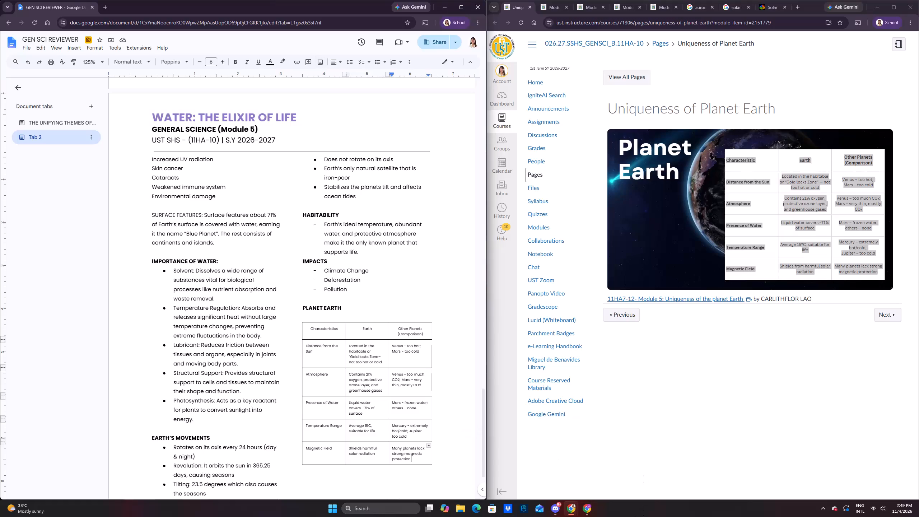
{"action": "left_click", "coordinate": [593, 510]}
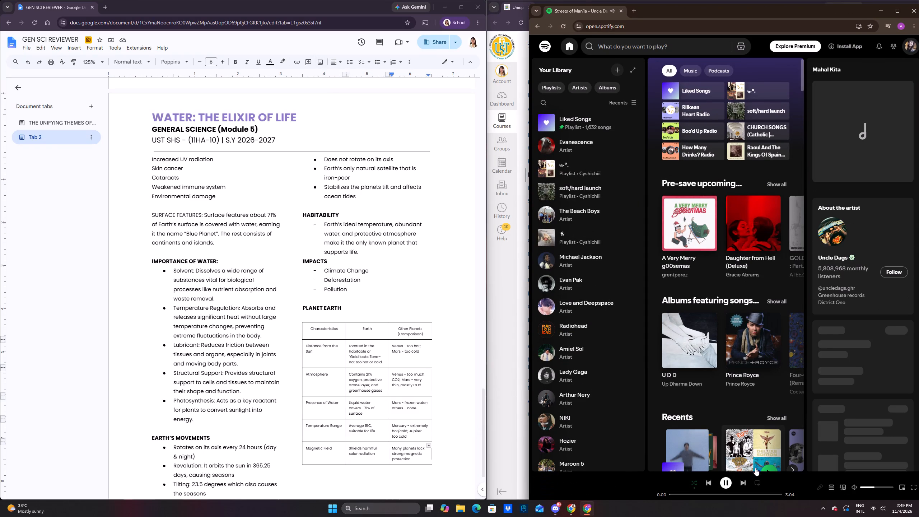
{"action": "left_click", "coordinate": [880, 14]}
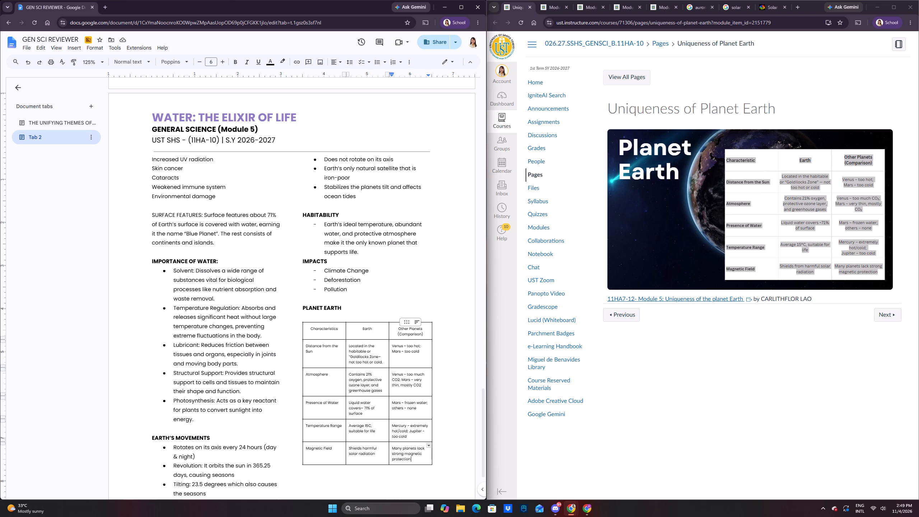
Bold the whole Characteristics column and the Earth and Other Planets (Comparison) headings in the Planet Earth table.
{"action": "left_click_drag", "start_coordinate": [331, 456], "coordinate": [316, 334]}
{"action": "left_click", "coordinate": [232, 61]}
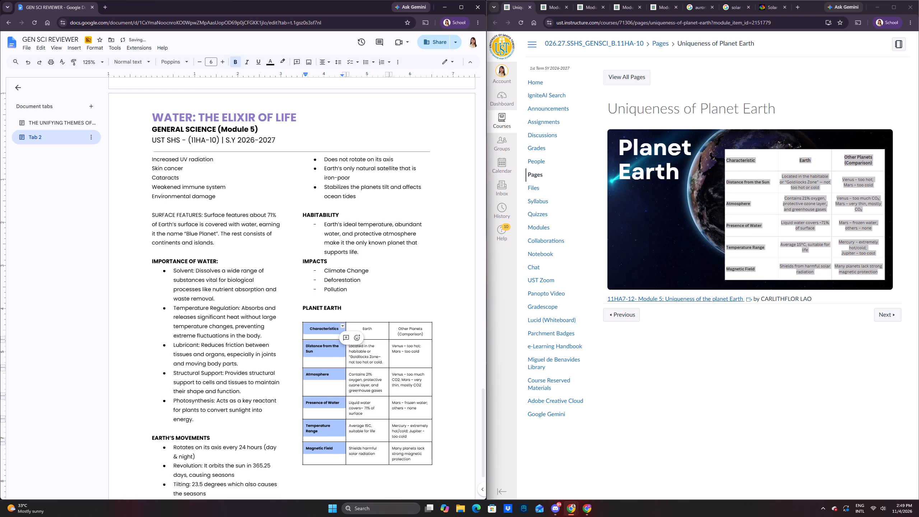
{"action": "left_click", "coordinate": [424, 335]}
{"action": "left_click_drag", "start_coordinate": [424, 335], "coordinate": [349, 326]}
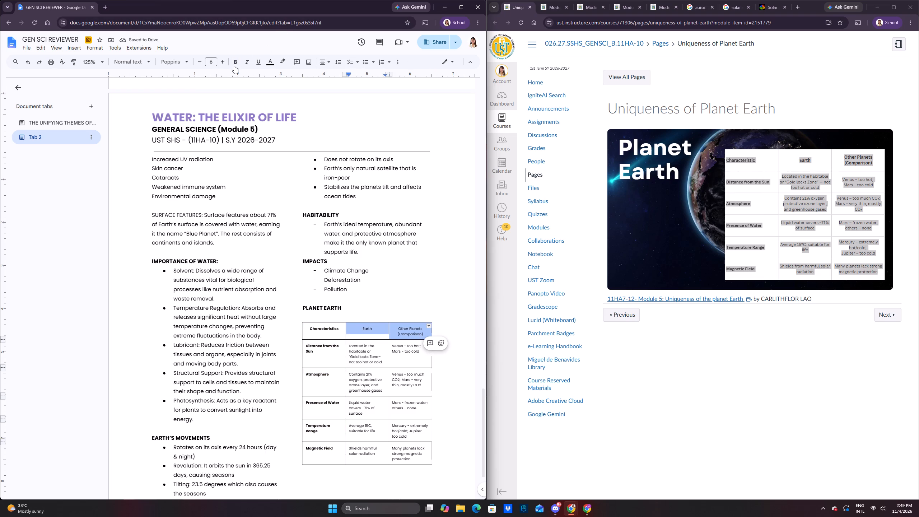
{"action": "left_click", "coordinate": [234, 66]}
{"action": "left_click", "coordinate": [381, 338]}
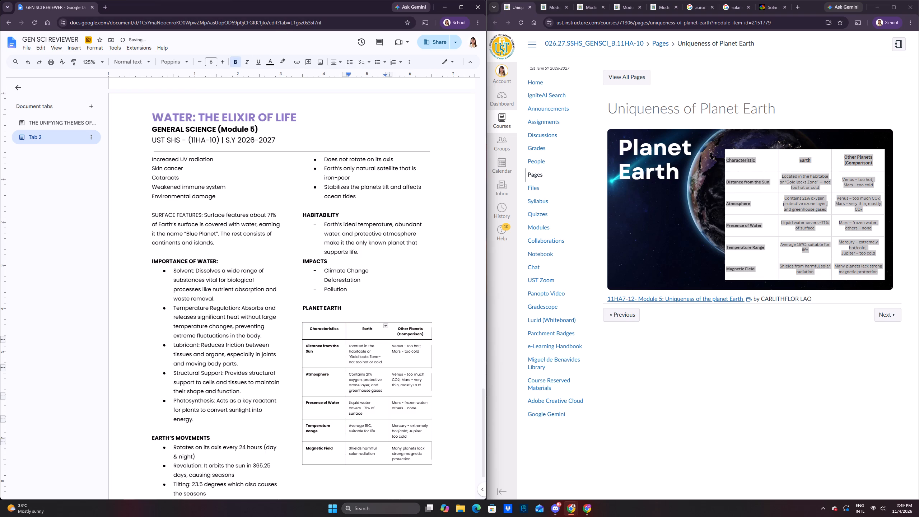
Minimize the course page window and the reviewer document window to clear the desktop.
{"action": "left_click", "coordinate": [882, 9]}
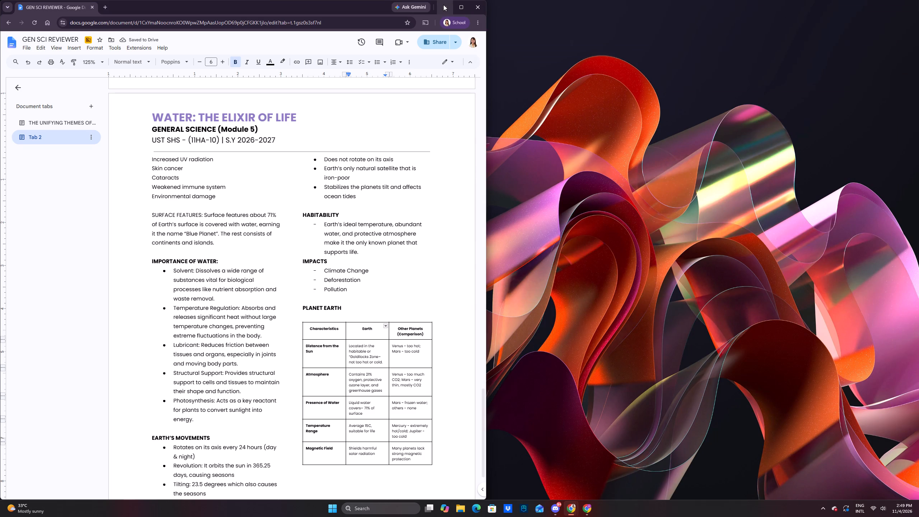
{"action": "left_click", "coordinate": [444, 7]}
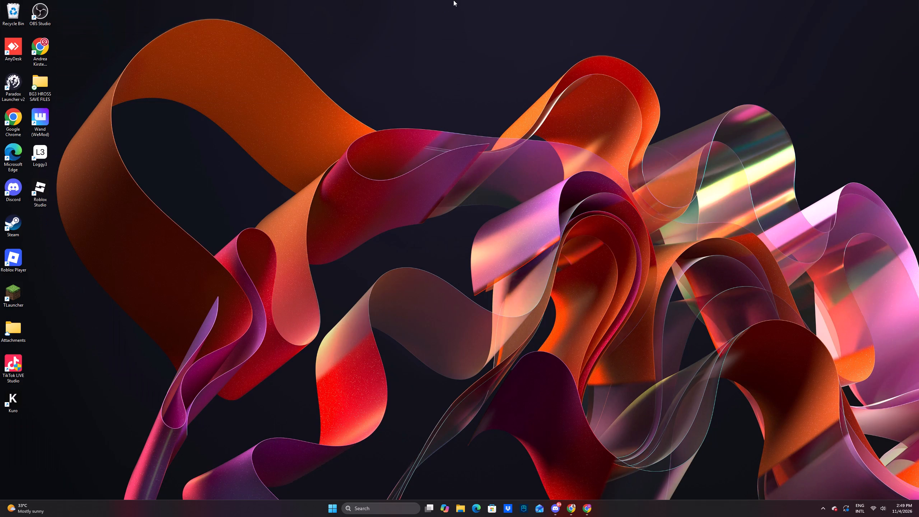
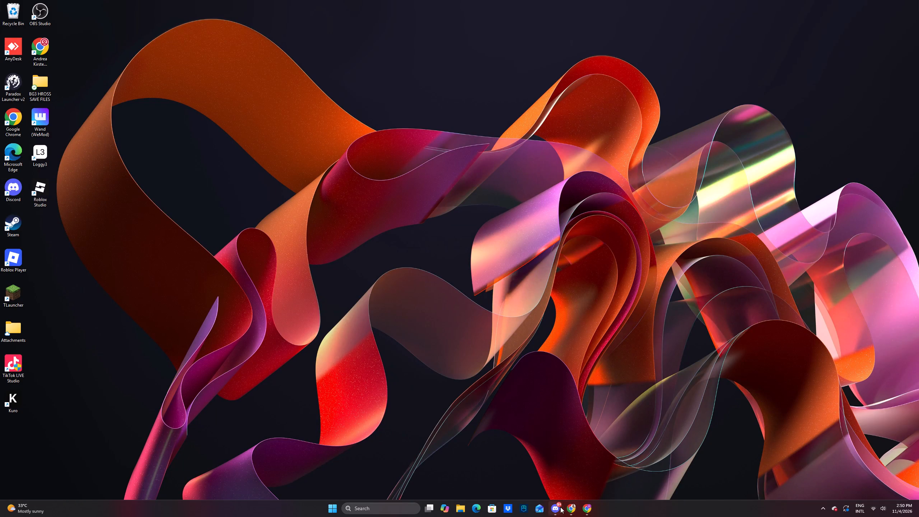
Bring the General Science reviewer document and the Uniqueness of Planet Earth course page back up side by side.
{"action": "left_click", "coordinate": [572, 511]}
{"action": "left_click", "coordinate": [589, 505]}
{"action": "left_click", "coordinate": [575, 509]}
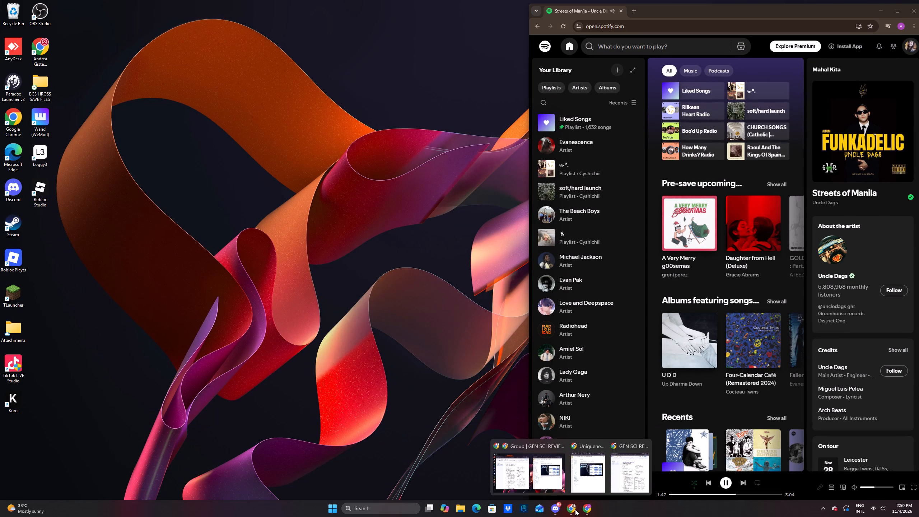
{"action": "left_click", "coordinate": [522, 465]}
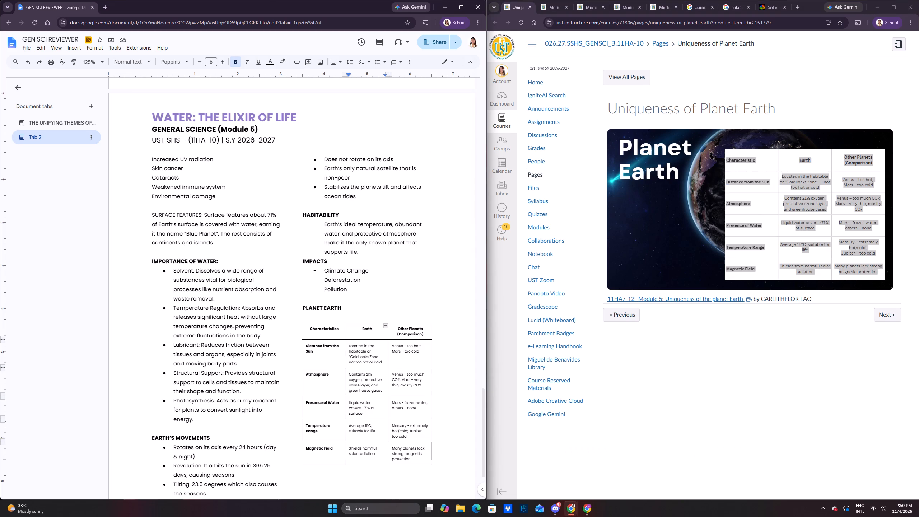
Copy the "Humans depend on Earth's natural systems to survive" passage from slide 31 and paste it below the Planet Earth table.
{"action": "left_click", "coordinate": [876, 162]}
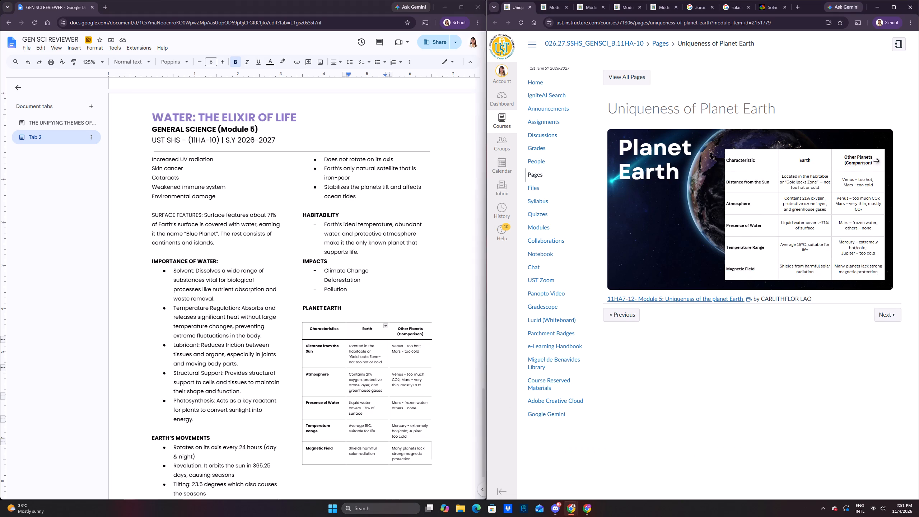
{"action": "left_click", "coordinate": [878, 180]}
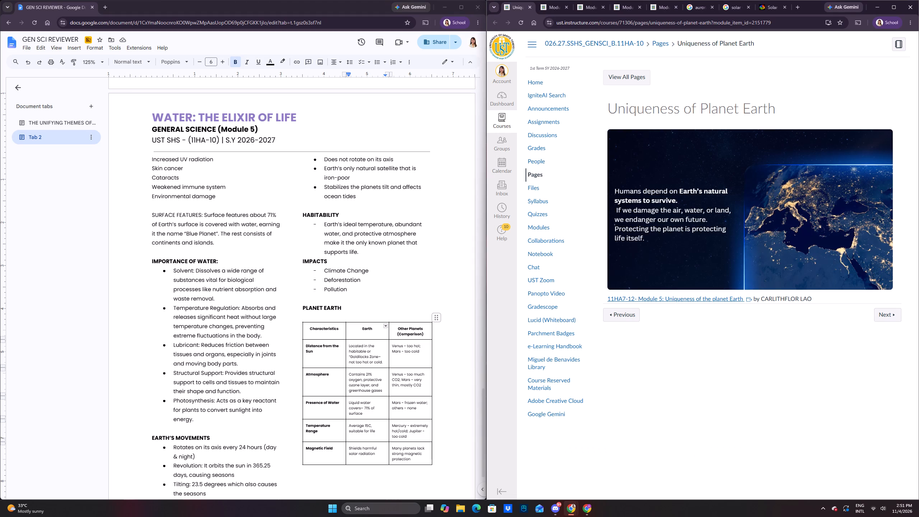
{"action": "scroll", "coordinate": [359, 283], "scroll_direction": "down", "scroll_amount": 5}
{"action": "left_click_drag", "start_coordinate": [656, 247], "coordinate": [622, 206]}
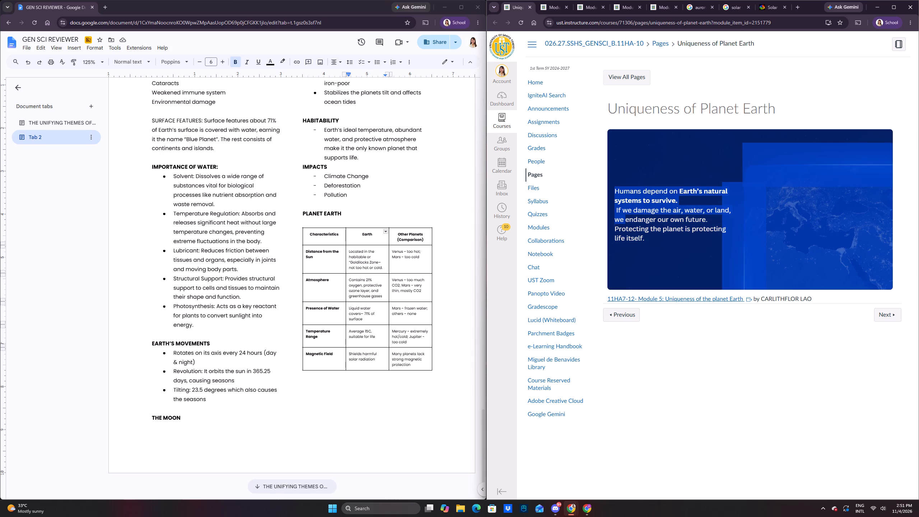
{"action": "left_click_drag", "start_coordinate": [622, 206], "coordinate": [623, 204]}
{"action": "left_click", "coordinate": [630, 185]}
{"action": "left_click_drag", "start_coordinate": [618, 190], "coordinate": [643, 222]}
{"action": "left_click", "coordinate": [624, 192]}
{"action": "left_click_drag", "start_coordinate": [614, 192], "coordinate": [642, 222]}
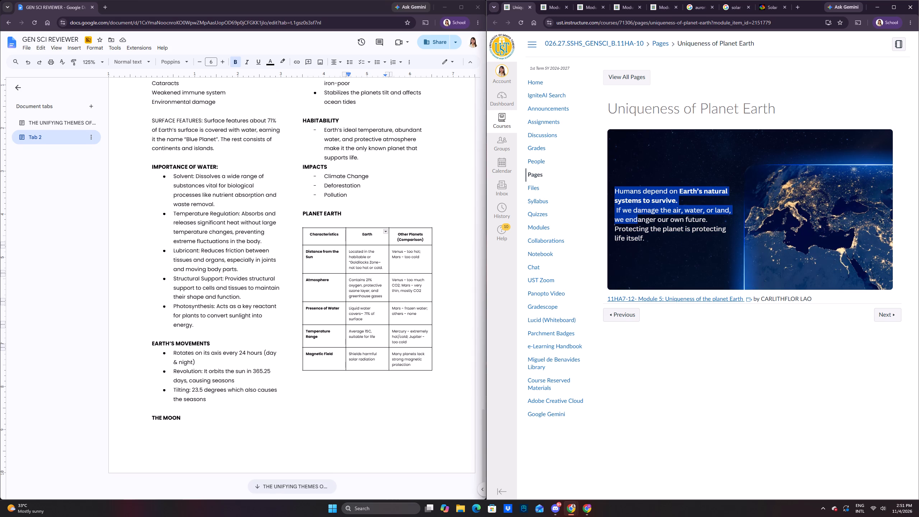
{"action": "left_click_drag", "start_coordinate": [642, 222], "coordinate": [650, 241]}
{"action": "key", "text": "ctrl+c"}
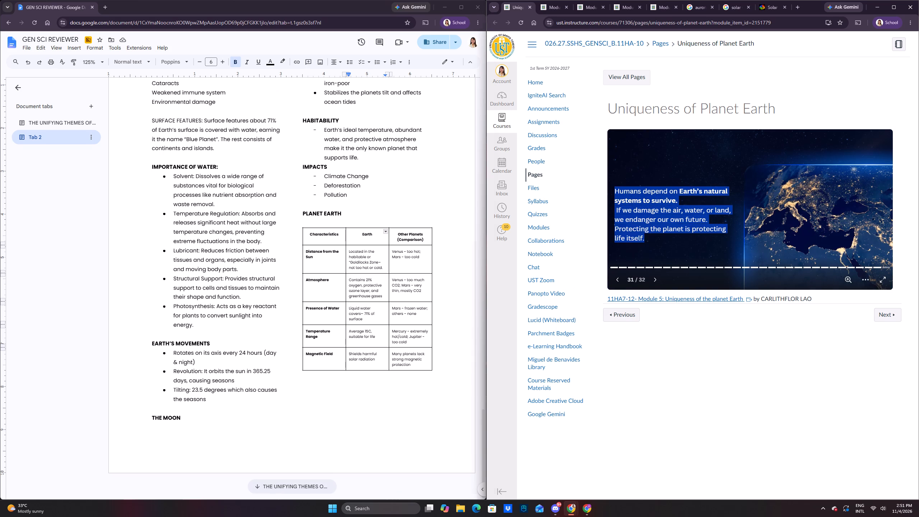
{"action": "left_click", "coordinate": [412, 389]}
{"action": "left_click", "coordinate": [412, 383]}
{"action": "key", "text": "ctrl+v"}
Format the text from the Cataracts line through the pasted passage as 9-point black Poppins with no highlight.
{"action": "scroll", "coordinate": [411, 357], "scroll_direction": "down", "scroll_amount": 5}
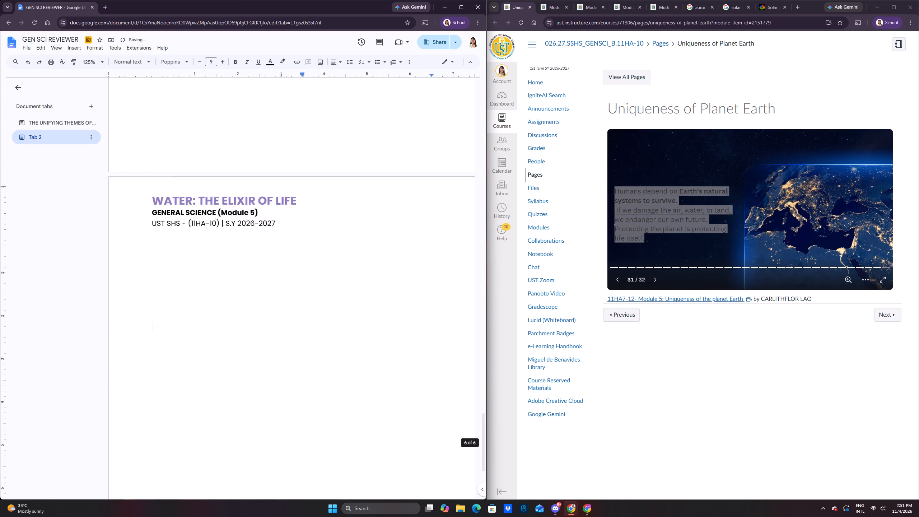
{"action": "left_click_drag", "start_coordinate": [232, 310], "coordinate": [160, 183]}
{"action": "scroll", "coordinate": [160, 183], "scroll_direction": "up", "scroll_amount": 20}
{"action": "scroll", "coordinate": [160, 183], "scroll_direction": "up", "scroll_amount": 2}
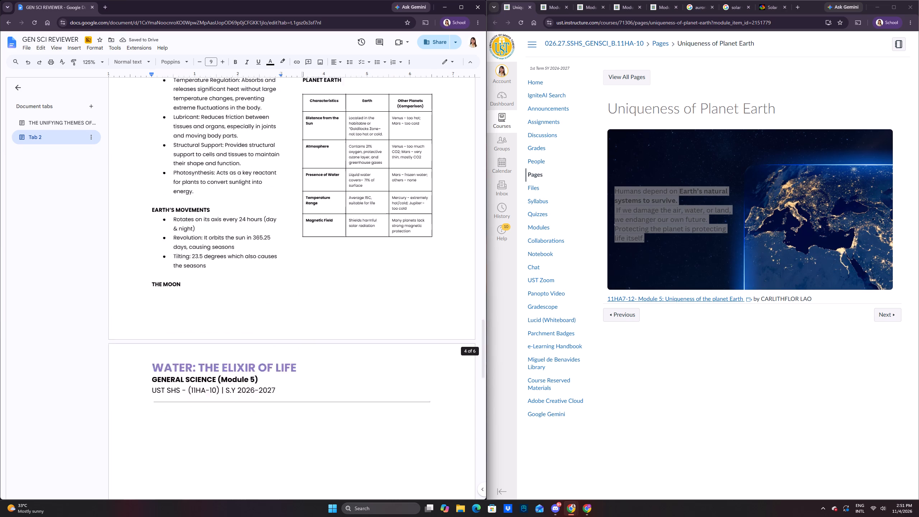
{"action": "scroll", "coordinate": [160, 183], "scroll_direction": "up", "scroll_amount": 3}
{"action": "left_click_drag", "start_coordinate": [160, 183], "coordinate": [173, 173]}
{"action": "left_click", "coordinate": [211, 59]}
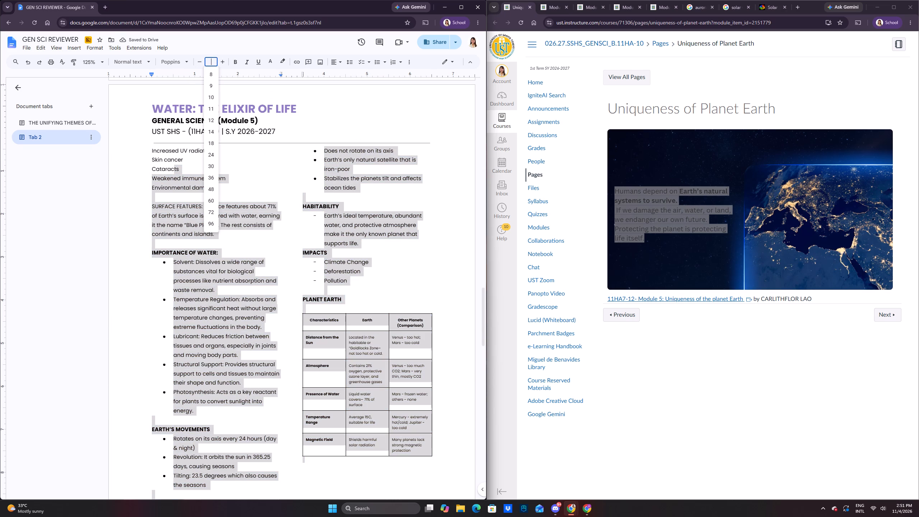
{"action": "left_click", "coordinate": [214, 88]}
{"action": "left_click", "coordinate": [275, 62]}
{"action": "left_click", "coordinate": [272, 75]}
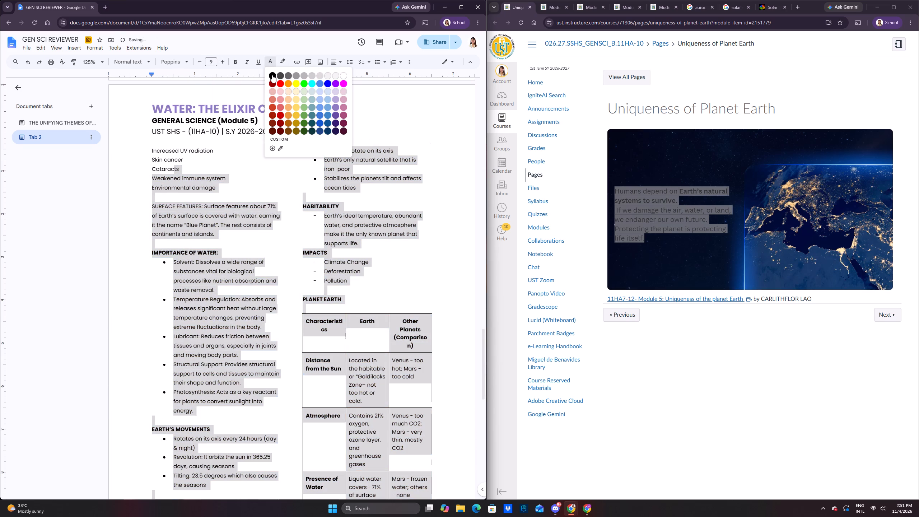
{"action": "left_click", "coordinate": [180, 62]}
{"action": "left_click", "coordinate": [196, 104]}
{"action": "scroll", "coordinate": [329, 161], "scroll_direction": "down", "scroll_amount": 1}
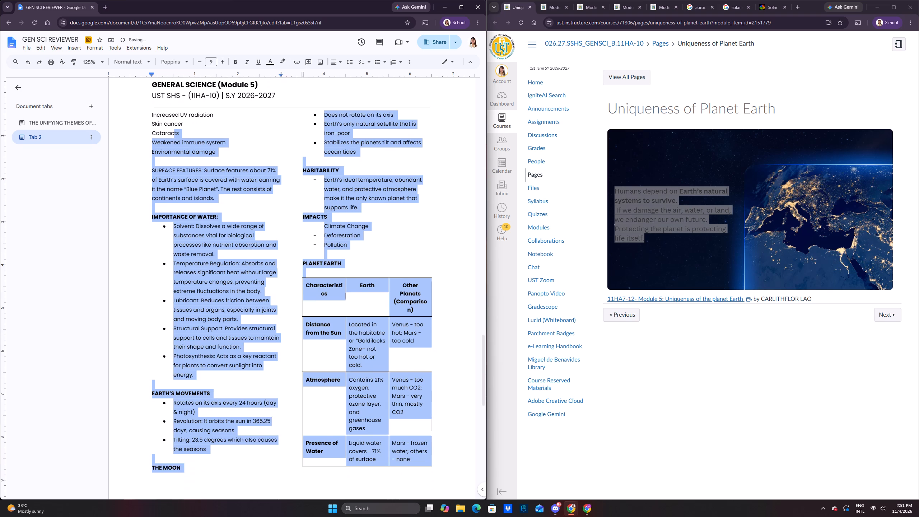
{"action": "left_click", "coordinate": [284, 62]}
{"action": "left_click", "coordinate": [294, 80]}
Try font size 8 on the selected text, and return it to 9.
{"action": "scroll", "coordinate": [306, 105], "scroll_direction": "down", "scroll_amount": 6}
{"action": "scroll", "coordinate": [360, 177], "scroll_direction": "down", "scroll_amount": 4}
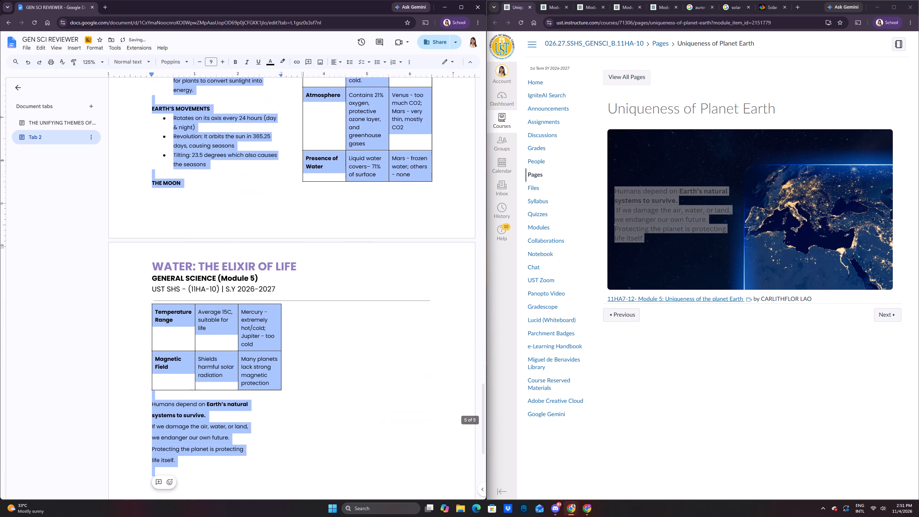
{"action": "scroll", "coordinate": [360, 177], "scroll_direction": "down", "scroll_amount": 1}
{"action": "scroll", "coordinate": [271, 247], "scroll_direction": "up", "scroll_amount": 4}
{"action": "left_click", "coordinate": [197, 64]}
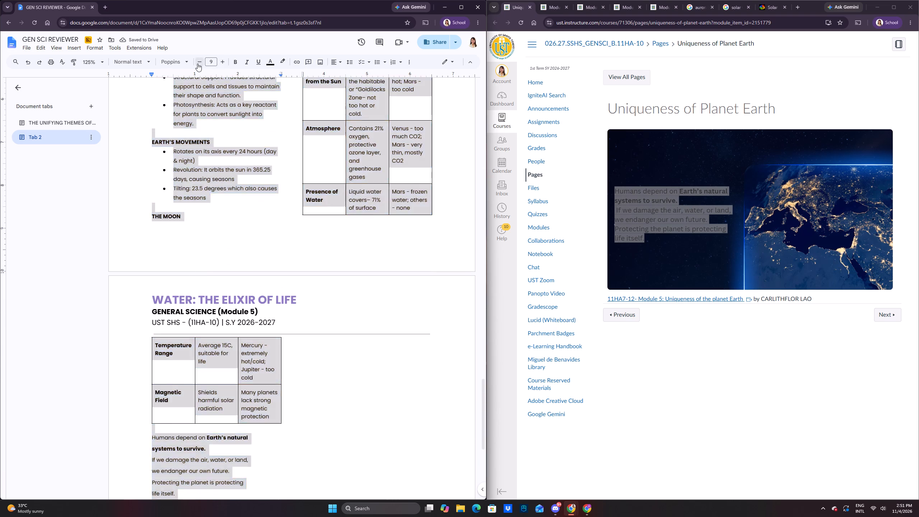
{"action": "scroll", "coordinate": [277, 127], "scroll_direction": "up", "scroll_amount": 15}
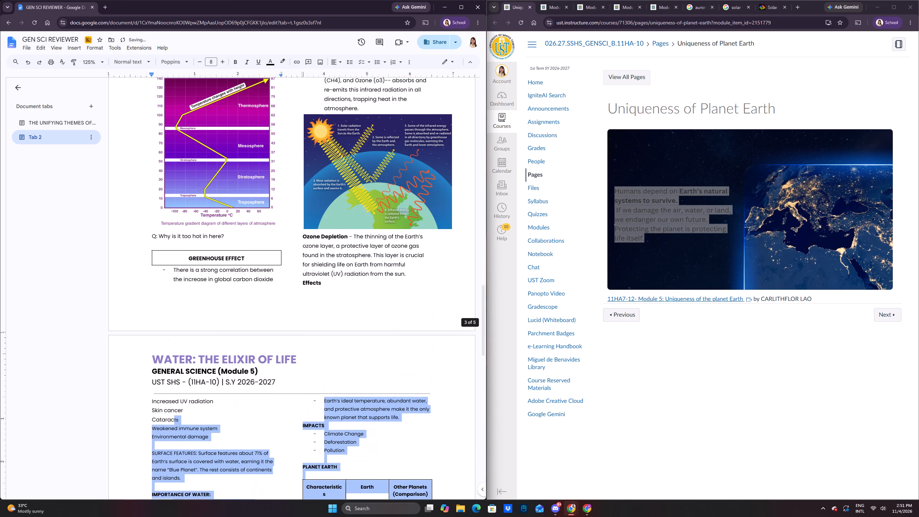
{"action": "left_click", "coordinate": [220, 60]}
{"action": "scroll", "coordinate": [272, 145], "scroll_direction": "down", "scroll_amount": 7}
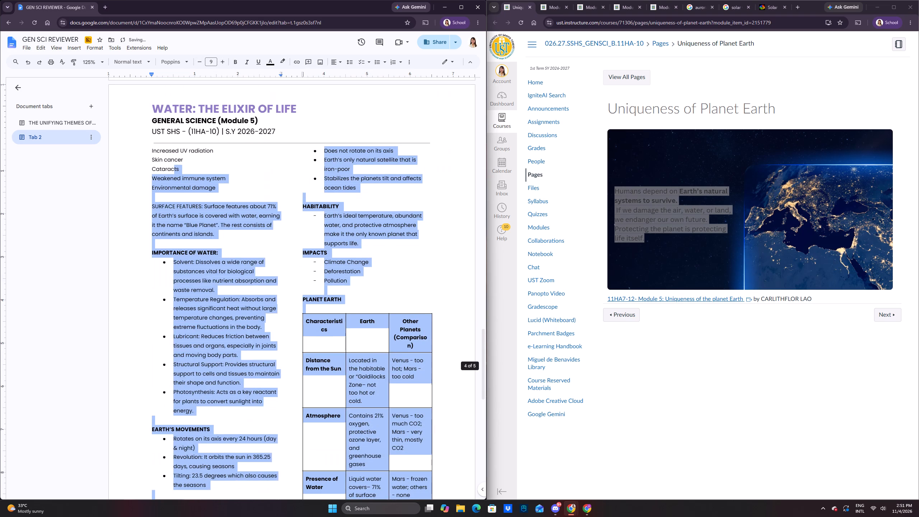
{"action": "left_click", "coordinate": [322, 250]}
Set all text in the Planet Earth comparison table to font size 7.
{"action": "scroll", "coordinate": [323, 247], "scroll_direction": "down", "scroll_amount": 5}
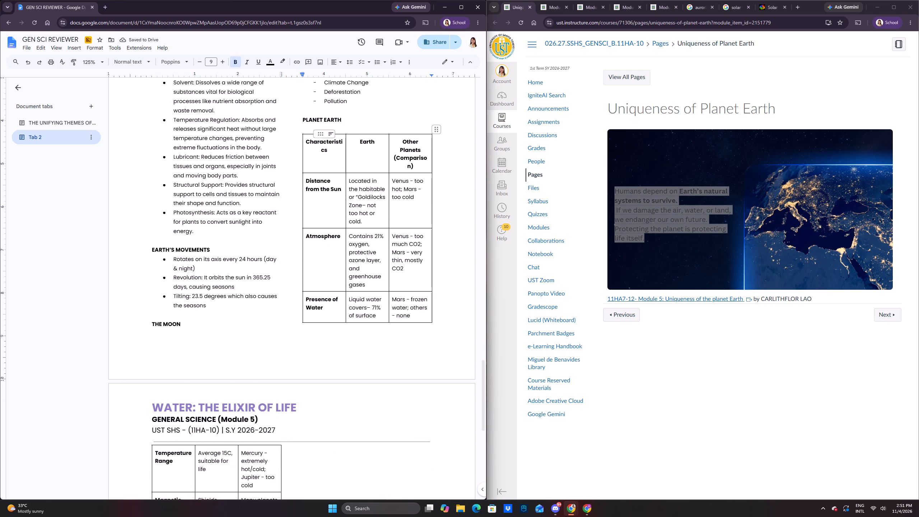
{"action": "left_click_drag", "start_coordinate": [306, 142], "coordinate": [291, 324]}
{"action": "scroll", "coordinate": [369, 279], "scroll_direction": "down", "scroll_amount": 5}
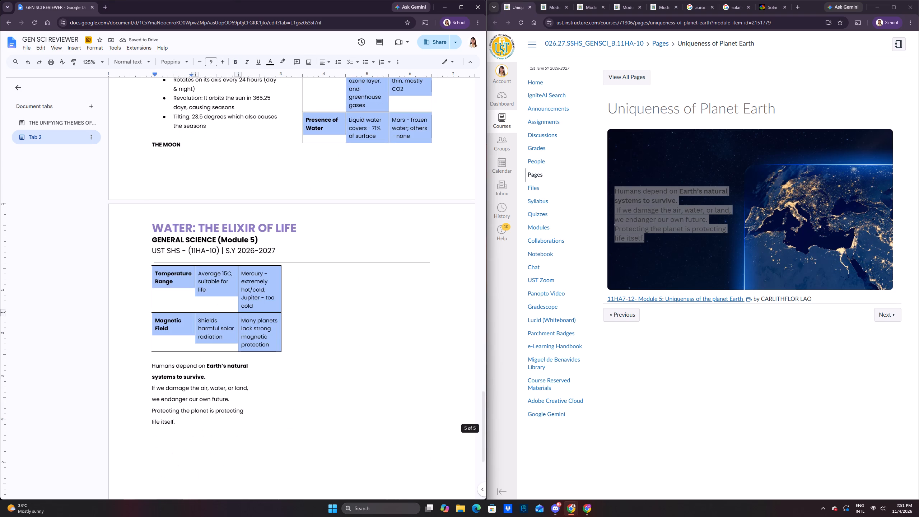
{"action": "left_click", "coordinate": [197, 62]}
{"action": "left_click", "coordinate": [198, 64]}
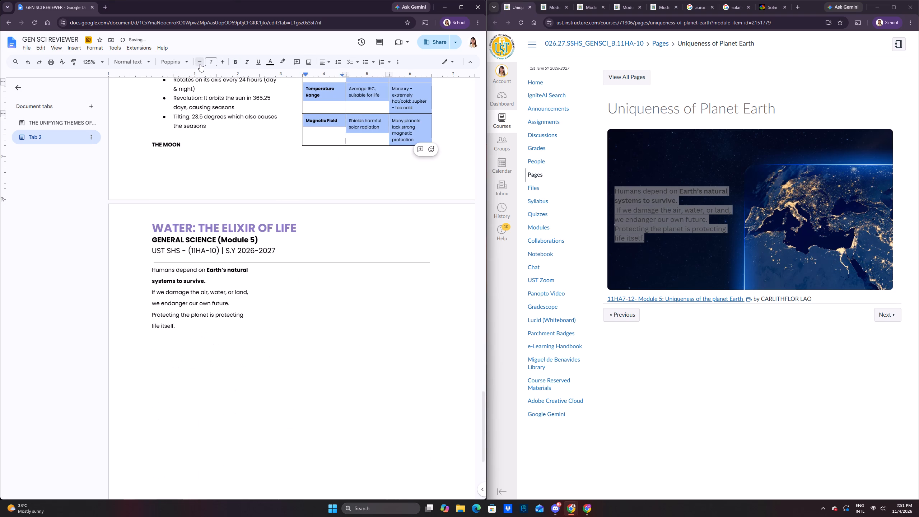
{"action": "left_click", "coordinate": [200, 64]}
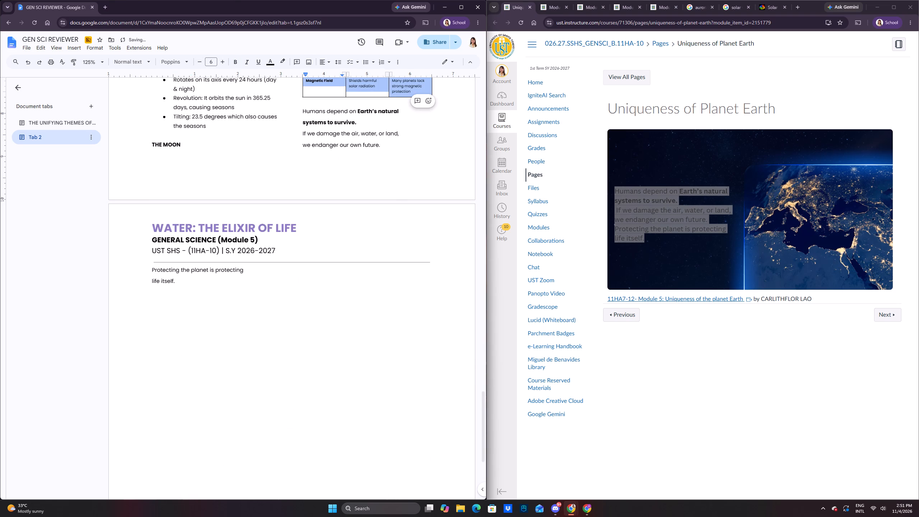
{"action": "scroll", "coordinate": [368, 155], "scroll_direction": "up", "scroll_amount": 5}
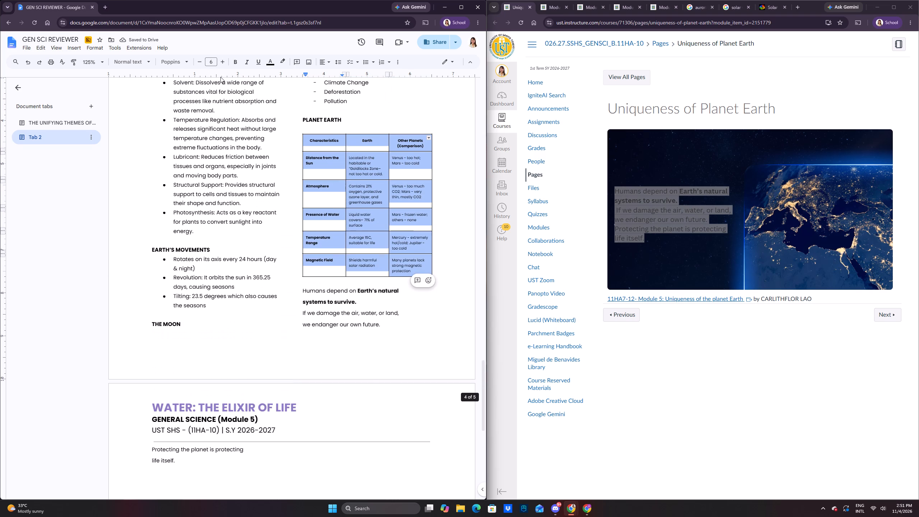
{"action": "left_click", "coordinate": [223, 61]}
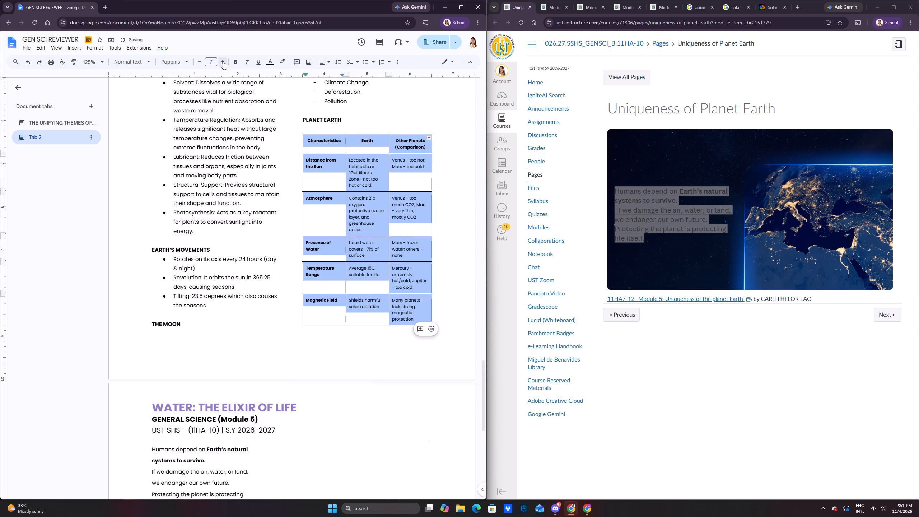
Remove the blank lines above and below the PLANET EARTH heading.
{"action": "scroll", "coordinate": [287, 228], "scroll_direction": "down", "scroll_amount": 4}
{"action": "left_click", "coordinate": [207, 339]}
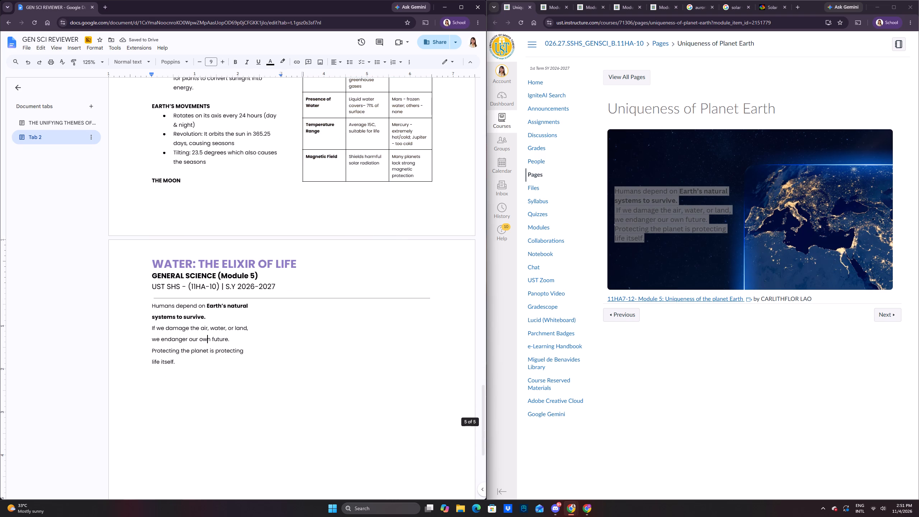
{"action": "scroll", "coordinate": [258, 242], "scroll_direction": "up", "scroll_amount": 5}
{"action": "scroll", "coordinate": [291, 213], "scroll_direction": "up", "scroll_amount": 2}
{"action": "left_click", "coordinate": [325, 219]}
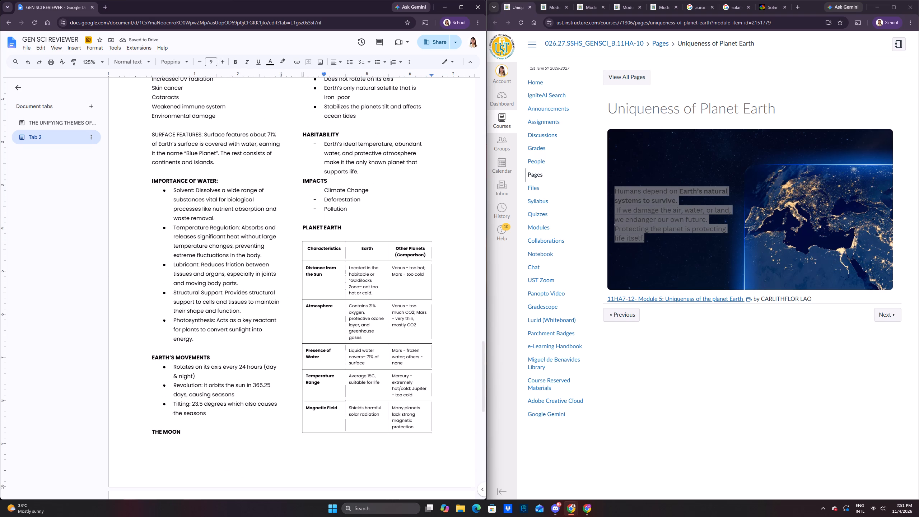
{"action": "key", "text": "BackSpace"}
{"action": "key", "text": "BackSpace"}
{"action": "left_click", "coordinate": [332, 227]}
{"action": "key", "text": "BackSpace"}
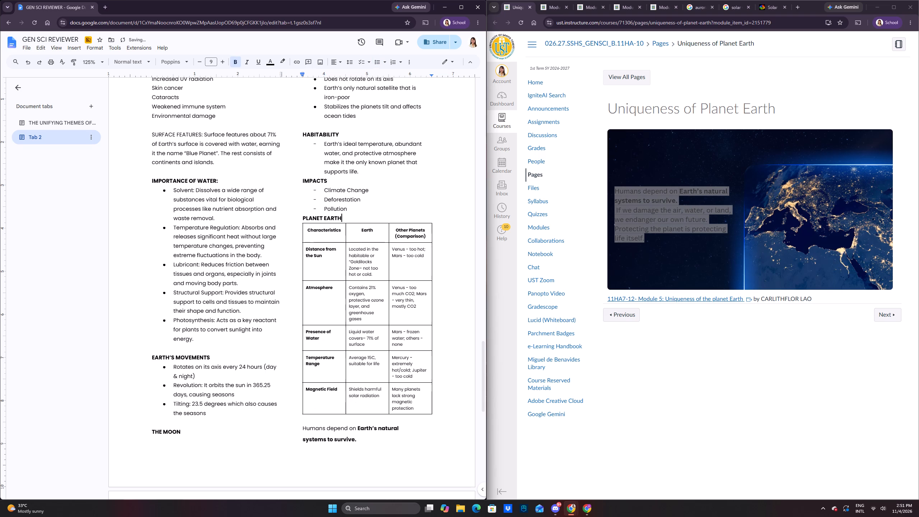
Replace the PLANET EARTH heading with a one-cell table containing the same heading text.
{"action": "left_click_drag", "start_coordinate": [342, 219], "coordinate": [304, 220]}
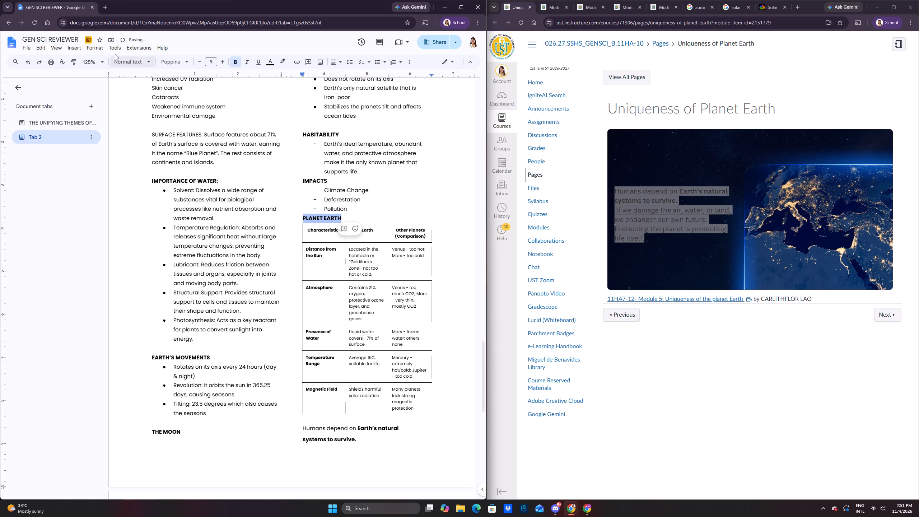
{"action": "key", "text": "ctrl+c"}
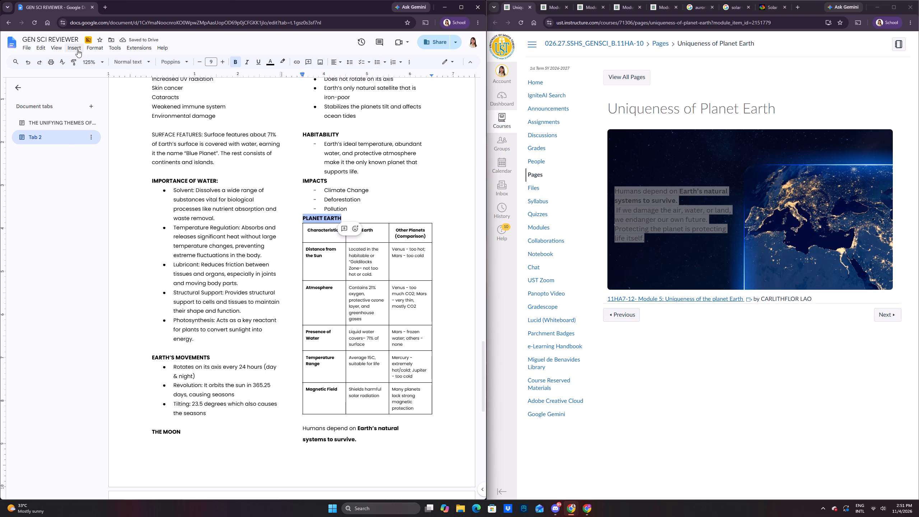
{"action": "left_click", "coordinate": [78, 50]}
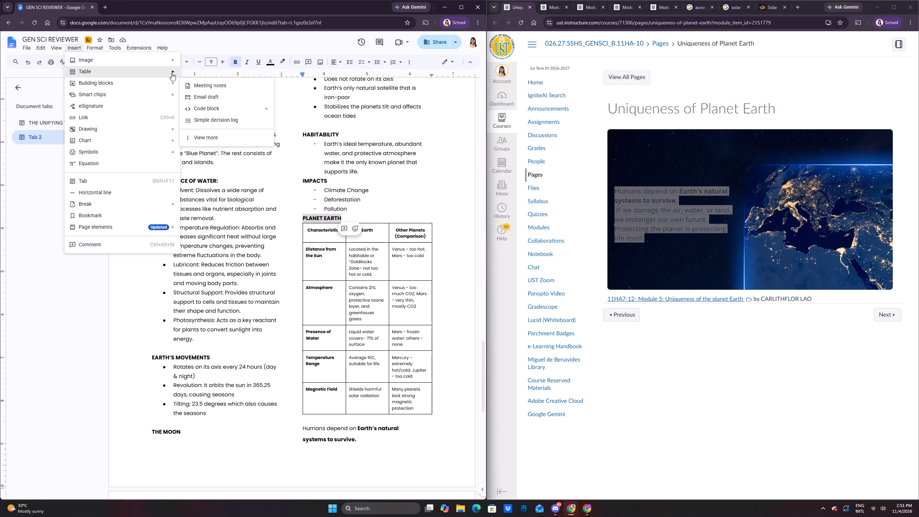
{"action": "left_click", "coordinate": [185, 91]}
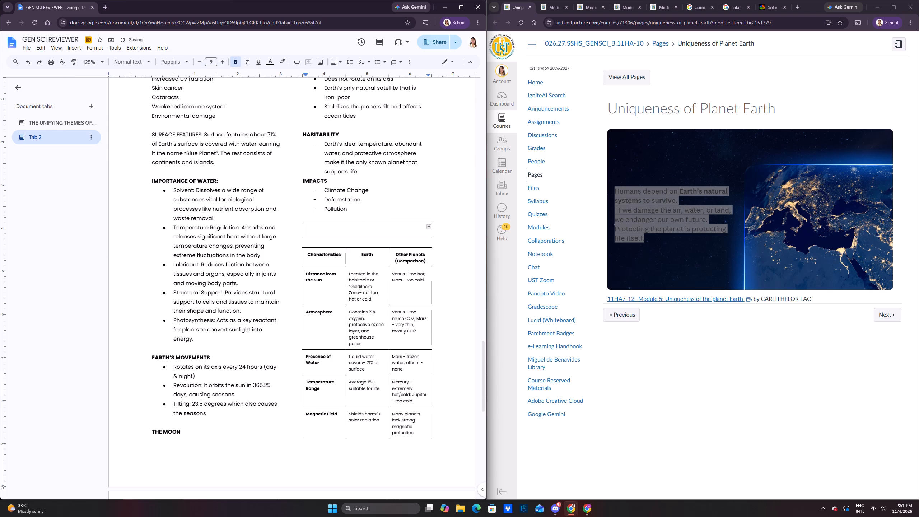
{"action": "key", "text": "ctrl+v"}
Center the PLANET EARTH heading inside its one-cell table.
{"action": "left_click_drag", "start_coordinate": [356, 231], "coordinate": [291, 225]}
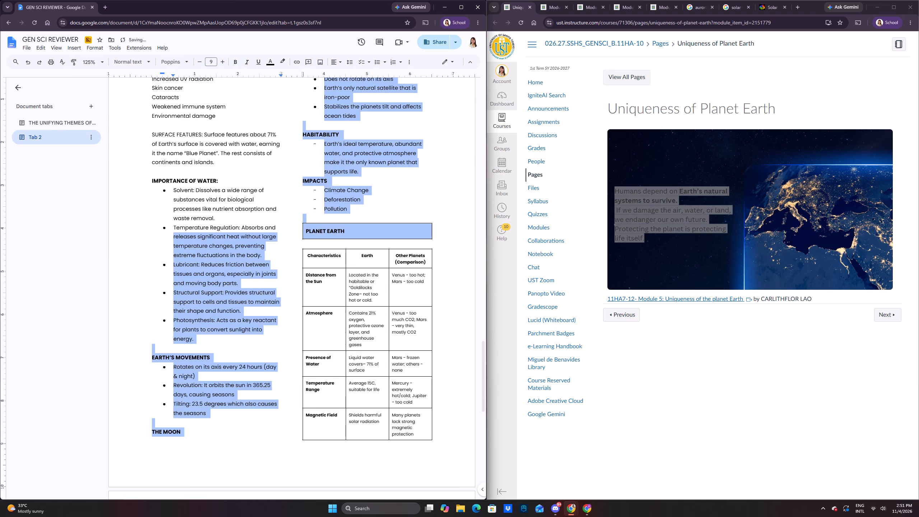
{"action": "left_click", "coordinate": [337, 60]}
{"action": "left_click", "coordinate": [357, 225]}
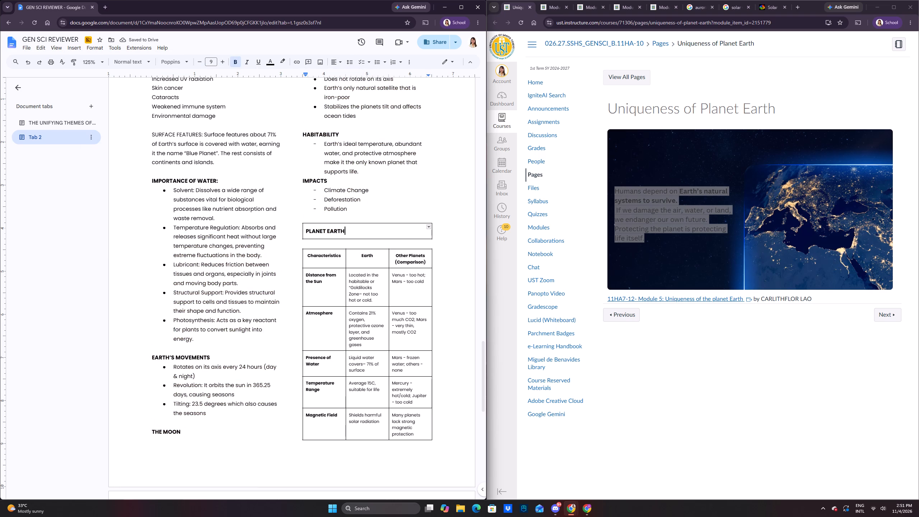
{"action": "left_click", "coordinate": [335, 62]}
{"action": "left_click", "coordinate": [346, 76]}
Shrink the blank line between the PLANET EARTH box and the comparison table to font size 1.
{"action": "left_click", "coordinate": [363, 243]}
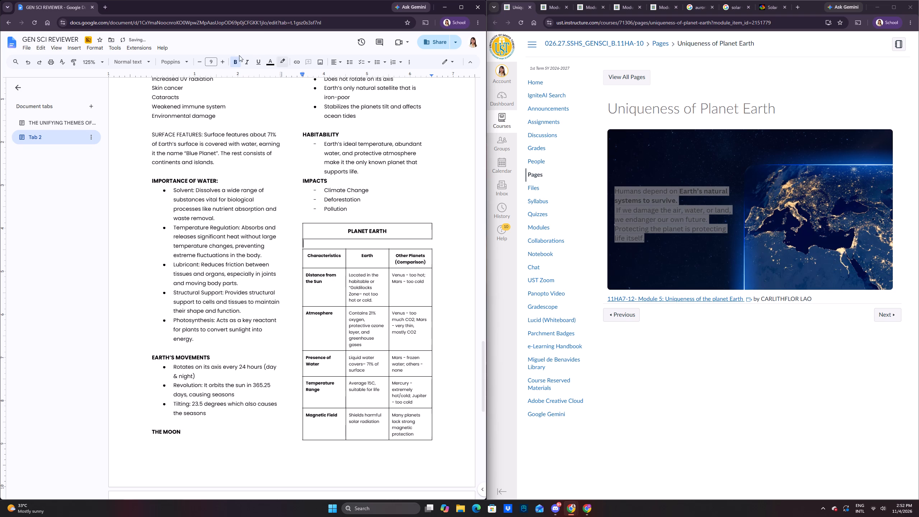
{"action": "double_click", "coordinate": [197, 61]}
{"action": "triple_click", "coordinate": [197, 61]}
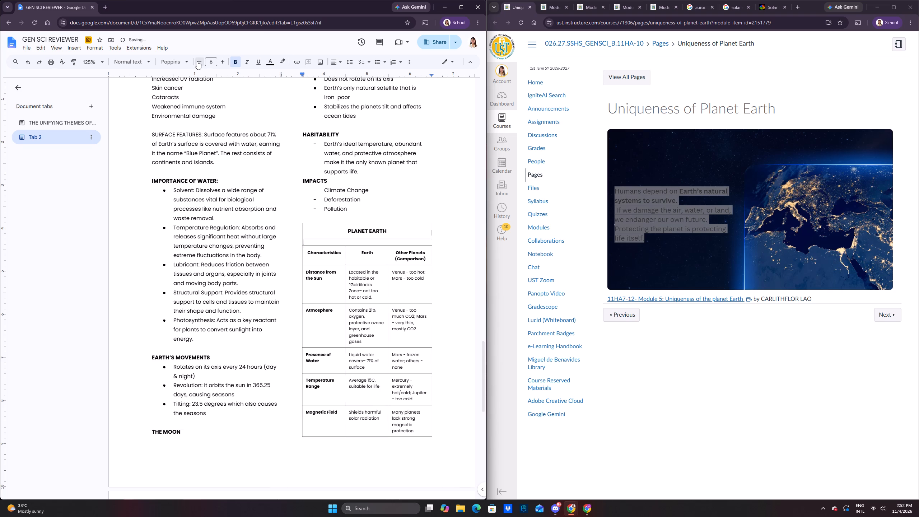
{"action": "triple_click", "coordinate": [197, 61]}
{"action": "left_click", "coordinate": [197, 61]}
{"action": "scroll", "coordinate": [381, 266], "scroll_direction": "down", "scroll_amount": 6}
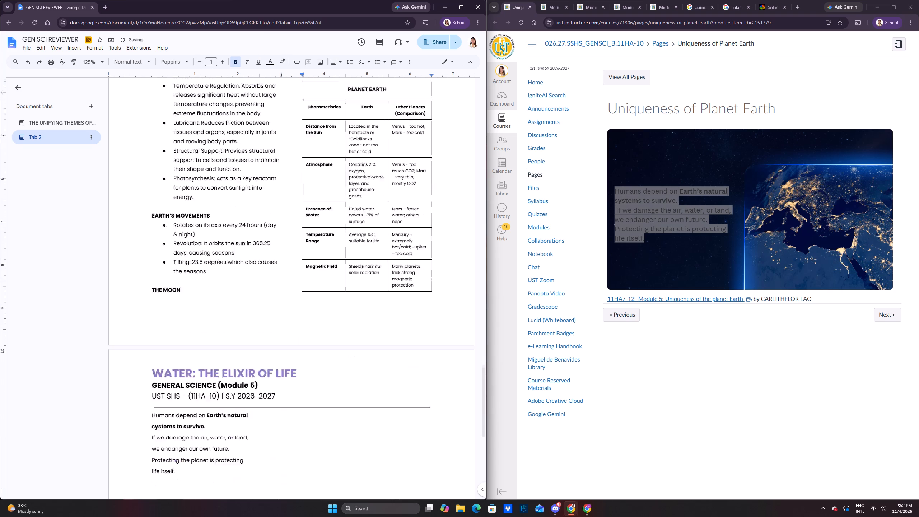
Add two blank lines after the closing passage that ends with "life itself." on the last page.
{"action": "scroll", "coordinate": [378, 253], "scroll_direction": "down", "scroll_amount": 3}
{"action": "left_click", "coordinate": [199, 291]}
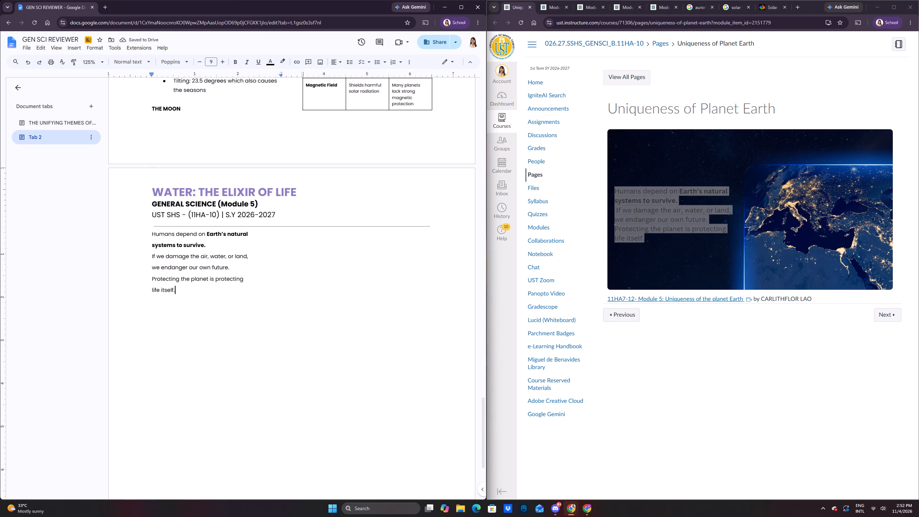
{"action": "key", "text": "Return"}
{"action": "key", "text": "Return"}
Advance the Uniqueness of Planet Earth slides to the References slide and close that course page.
{"action": "left_click", "coordinate": [865, 211]}
{"action": "left_click", "coordinate": [866, 212]}
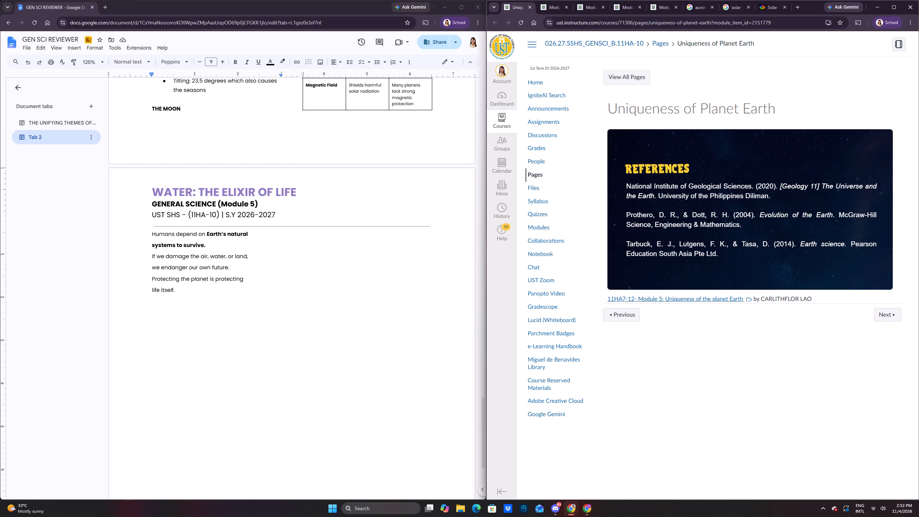
{"action": "left_click", "coordinate": [527, 5]}
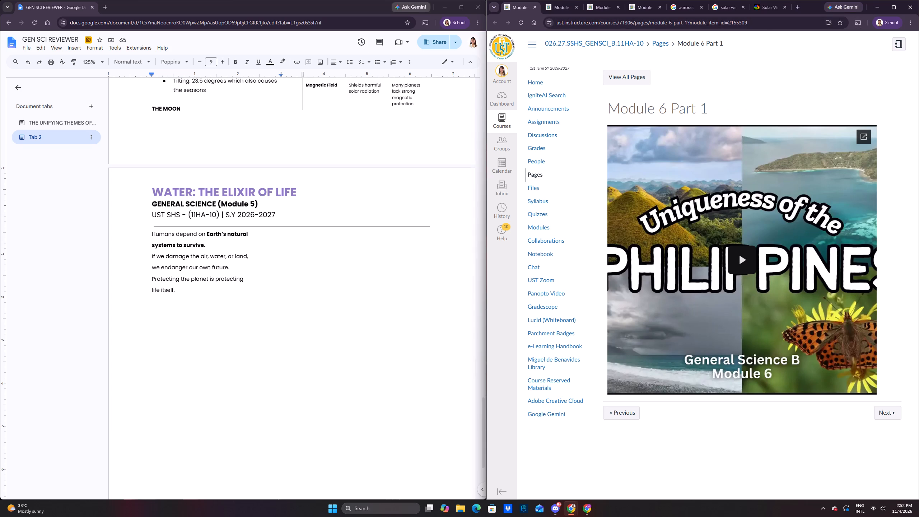
Minimize the reviewer document, the course pages and the Spotify window to clear the desktop.
{"action": "left_click", "coordinate": [442, 5]}
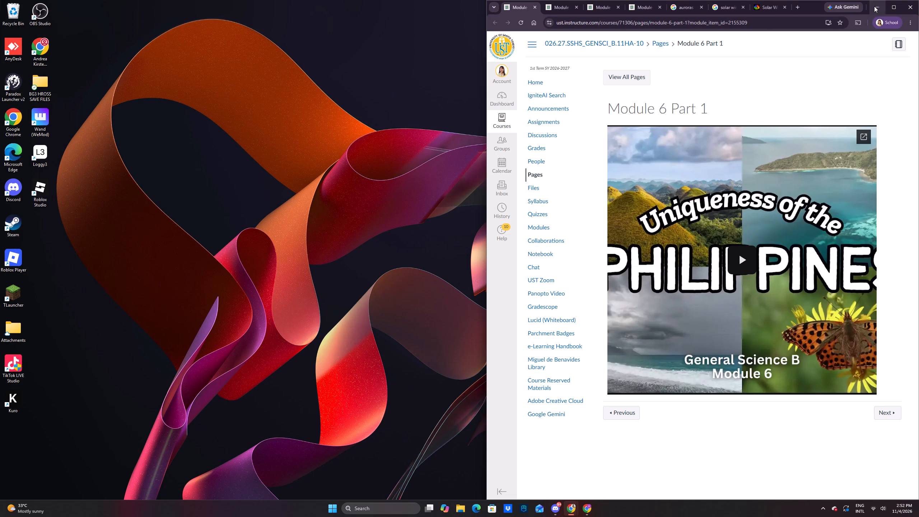
{"action": "left_click", "coordinate": [874, 5]}
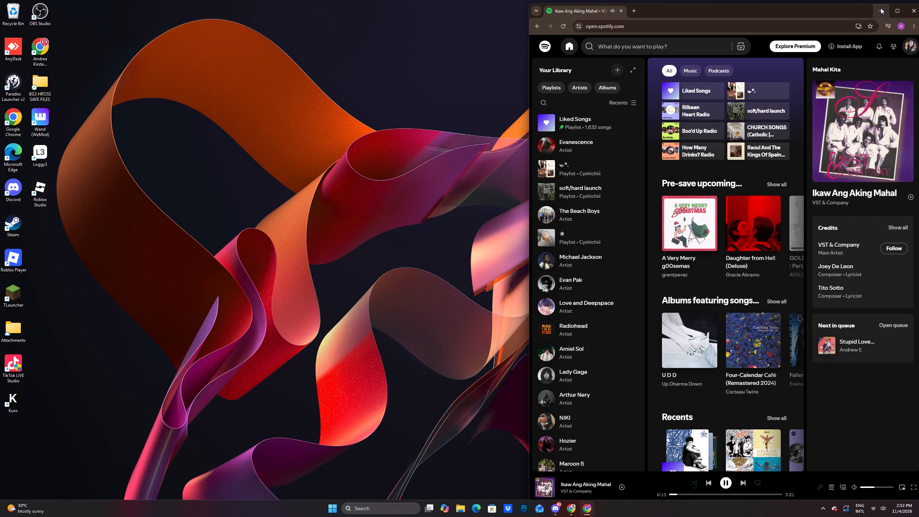
{"action": "left_click", "coordinate": [881, 8]}
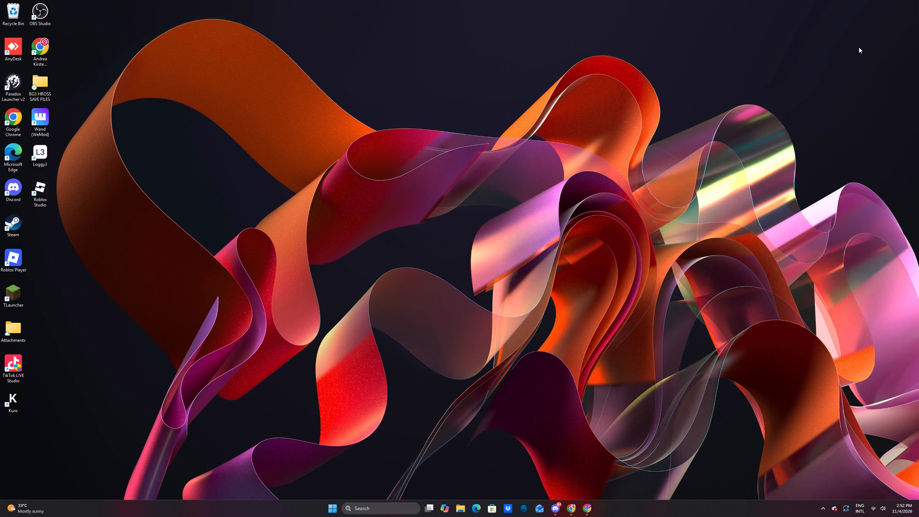
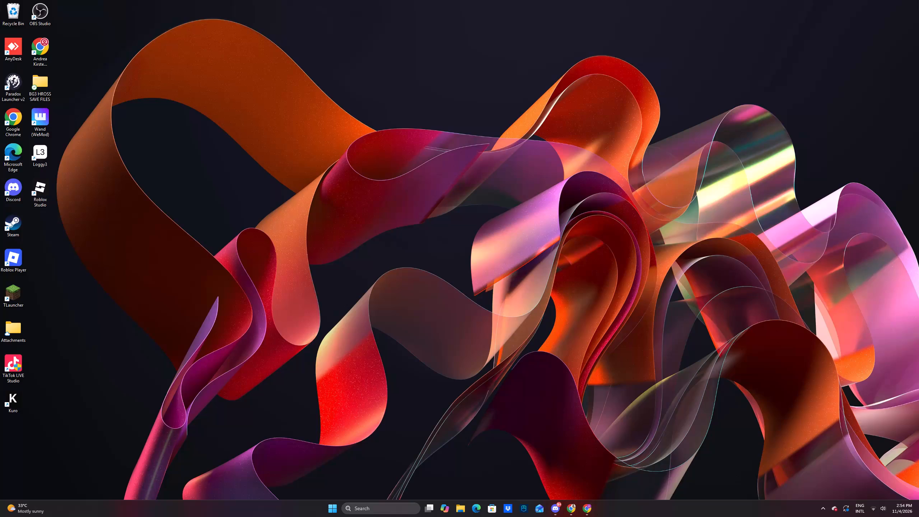
Show the open browser windows holding the GEN SCI reviewer and the Module 6 page for switching back to them.
{"action": "left_click", "coordinate": [574, 508]}
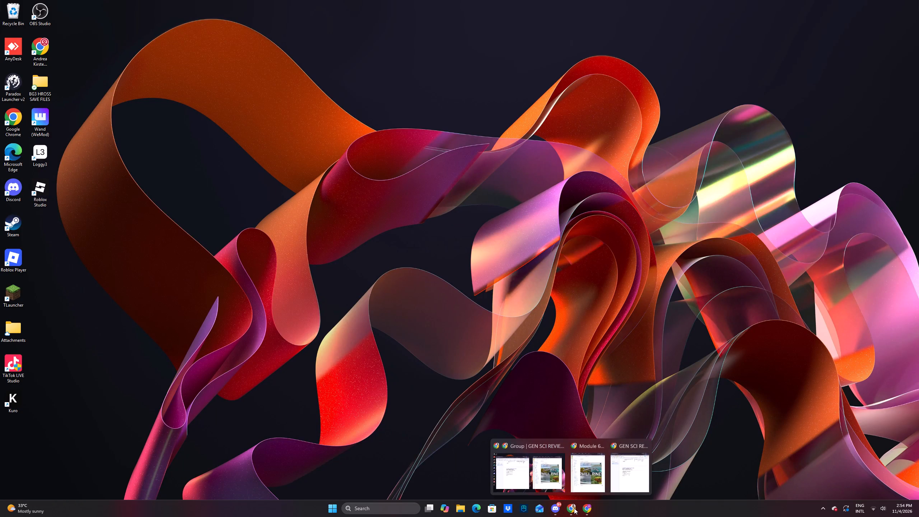
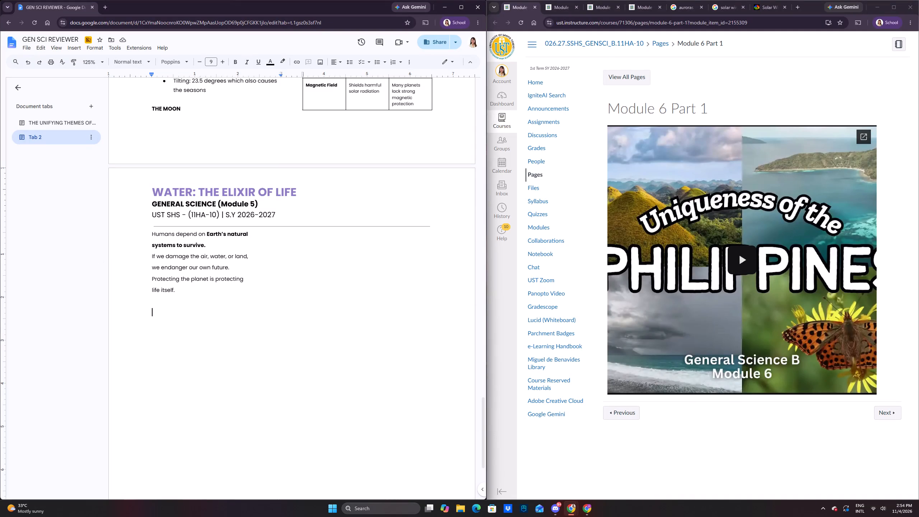
Set the reviewer document's zoom to 100%.
{"action": "scroll", "coordinate": [217, 230], "scroll_direction": "up", "scroll_amount": 2}
{"action": "left_click", "coordinate": [93, 64]}
{"action": "left_click", "coordinate": [92, 124]}
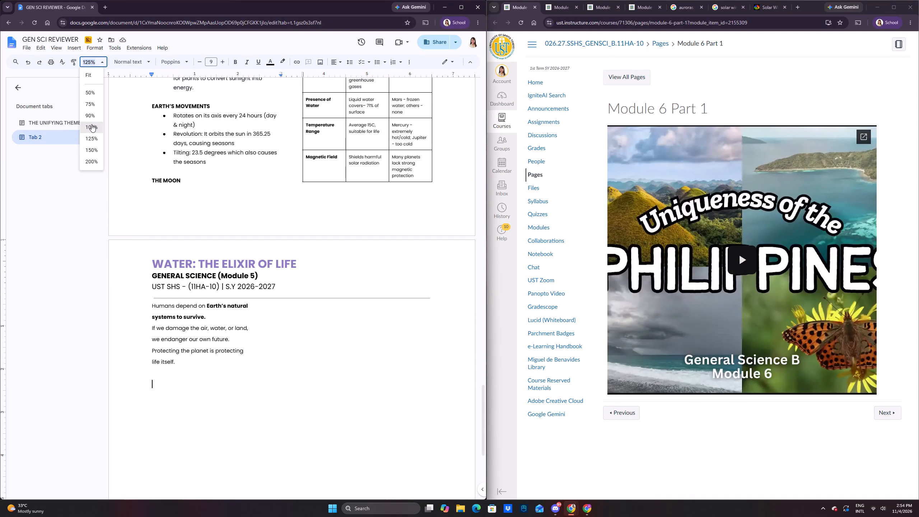
Review the Module 5 notes from the gas giants section down to the closing passage about Earth's natural systems.
{"action": "scroll", "coordinate": [203, 200], "scroll_direction": "up", "scroll_amount": 20}
{"action": "scroll", "coordinate": [203, 200], "scroll_direction": "up", "scroll_amount": 18}
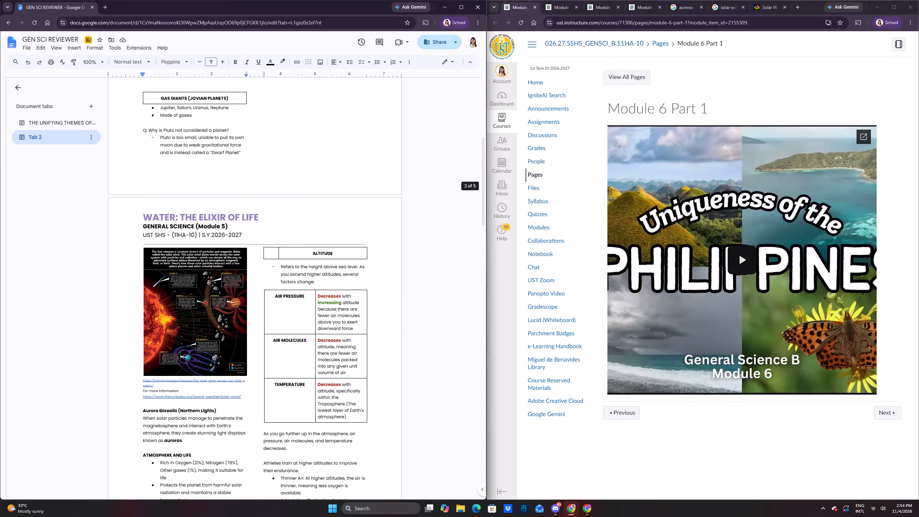
{"action": "scroll", "coordinate": [217, 218], "scroll_direction": "up", "scroll_amount": 7}
{"action": "scroll", "coordinate": [216, 213], "scroll_direction": "down", "scroll_amount": 14}
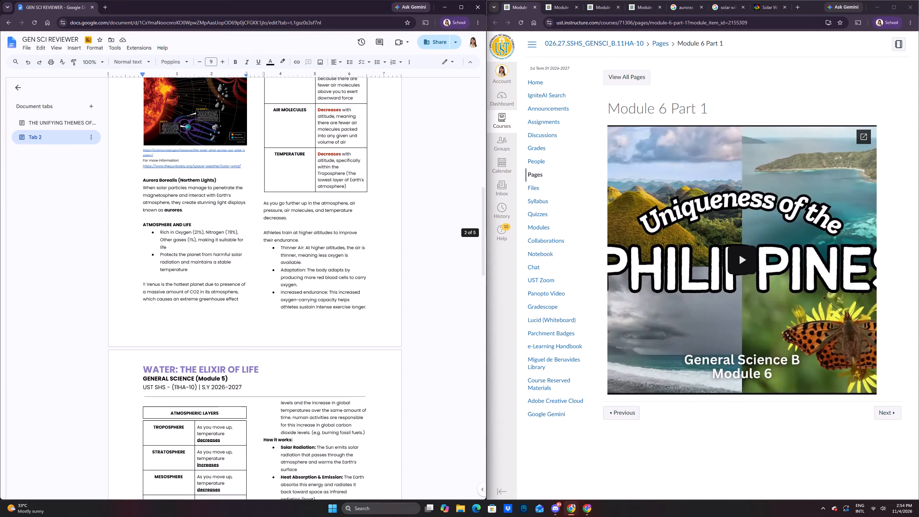
{"action": "scroll", "coordinate": [214, 215], "scroll_direction": "down", "scroll_amount": 8}
{"action": "scroll", "coordinate": [214, 215], "scroll_direction": "down", "scroll_amount": 18}
{"action": "left_click", "coordinate": [155, 289]}
{"action": "left_click", "coordinate": [155, 291]}
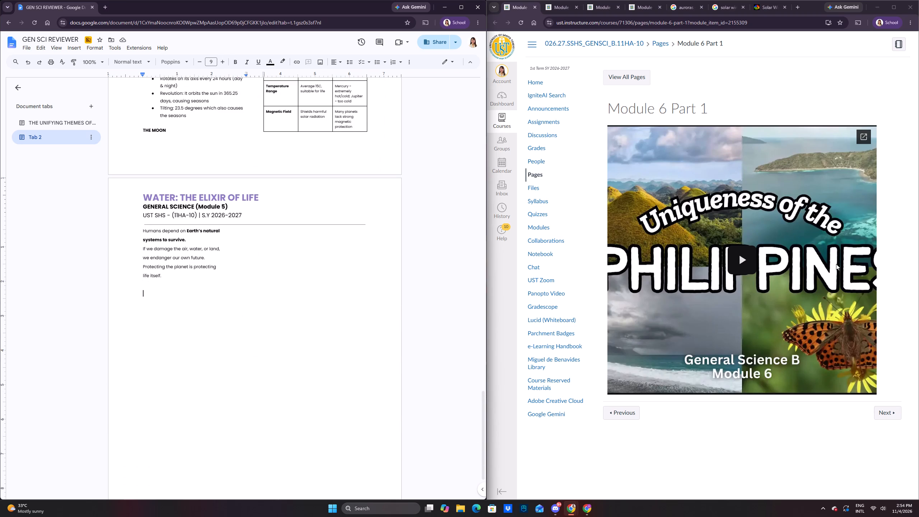
Look over the open Module 6 Part 2, Module 6 Part 3 and Module 7 pages, finishing on Module 6 Part 1.
{"action": "left_click", "coordinate": [561, 10]}
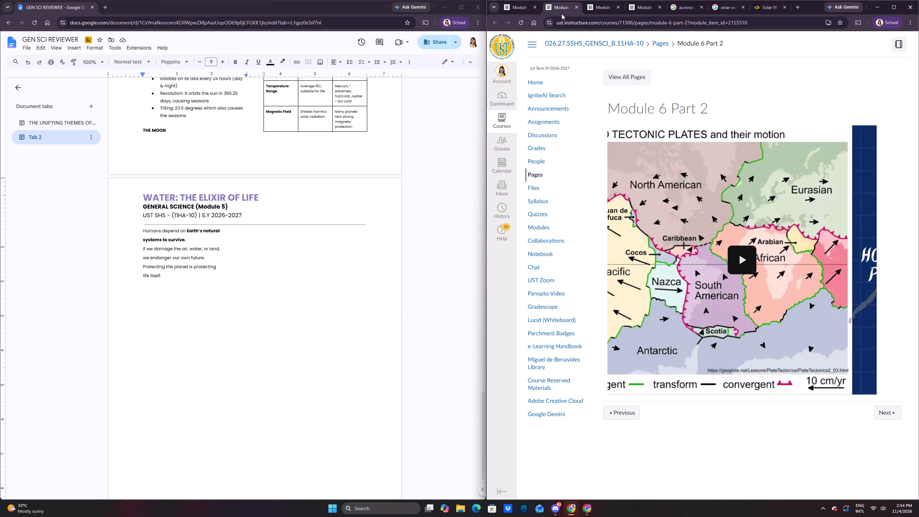
{"action": "left_click", "coordinate": [595, 6]}
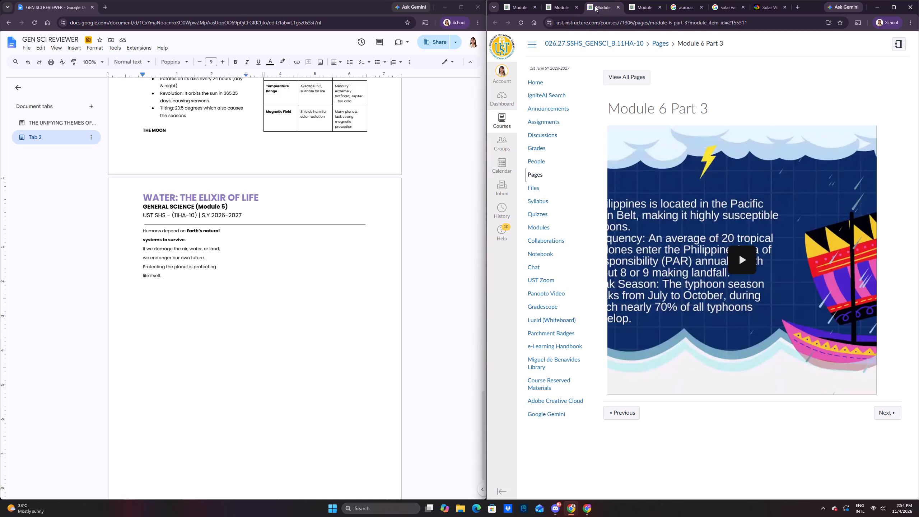
{"action": "left_click", "coordinate": [631, 9]}
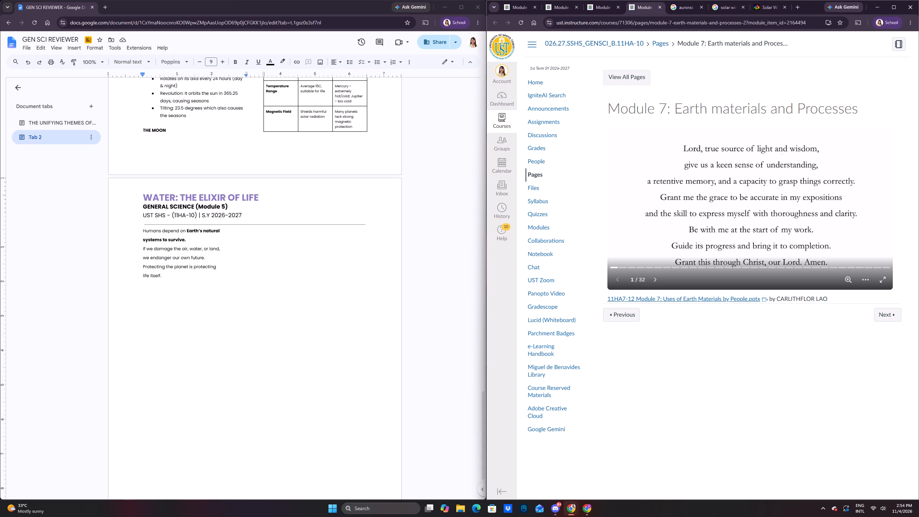
{"action": "left_click", "coordinate": [836, 188]}
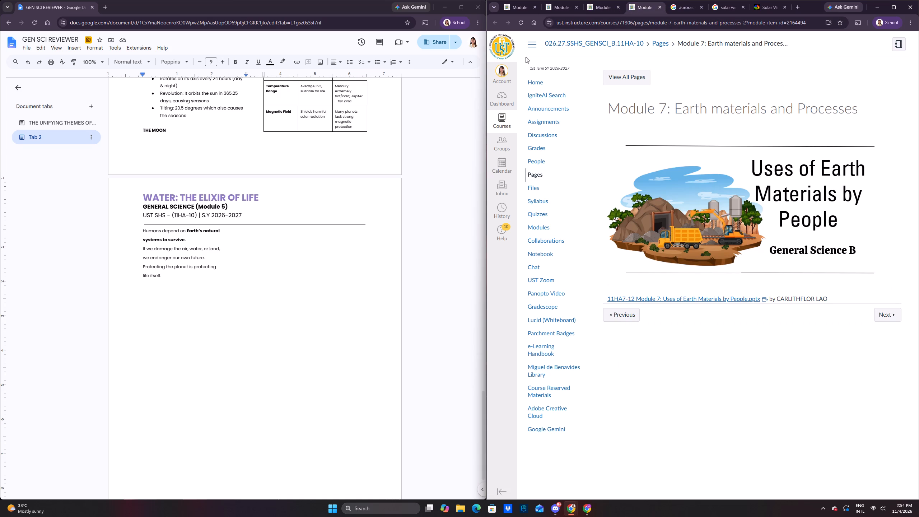
{"action": "left_click", "coordinate": [528, 11]}
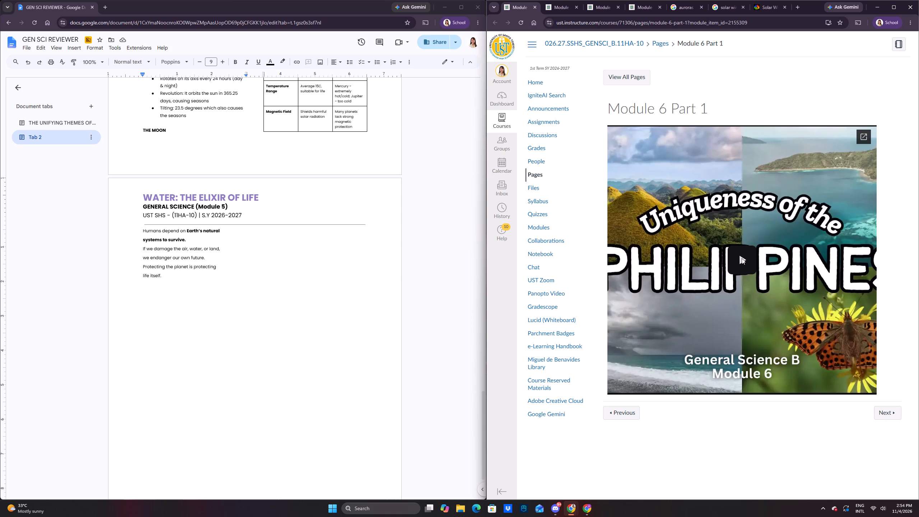
{"action": "left_click", "coordinate": [556, 3]}
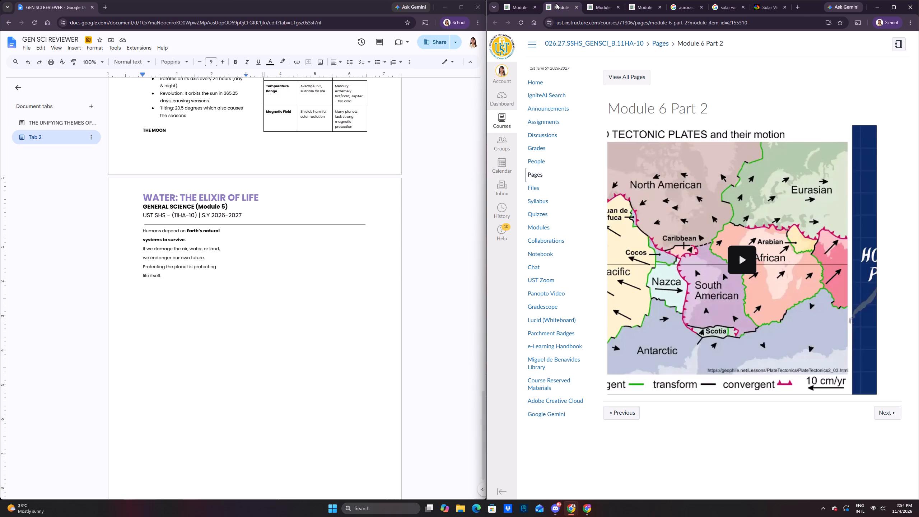
{"action": "left_click", "coordinate": [525, 11]}
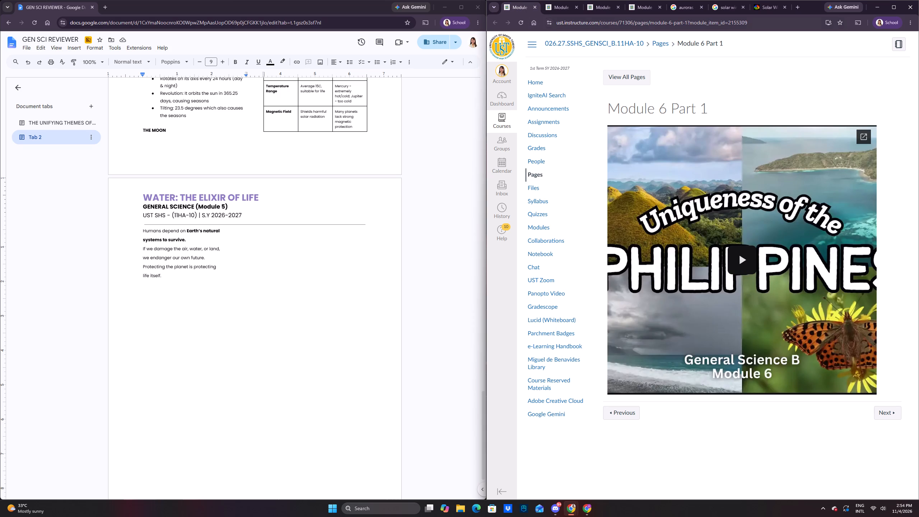
Recheck the Module 5 notes from the closing passage back through the Planet Earth table to the atmospheric layers and greenhouse effect.
{"action": "left_click", "coordinate": [173, 318]}
{"action": "left_click", "coordinate": [185, 302]}
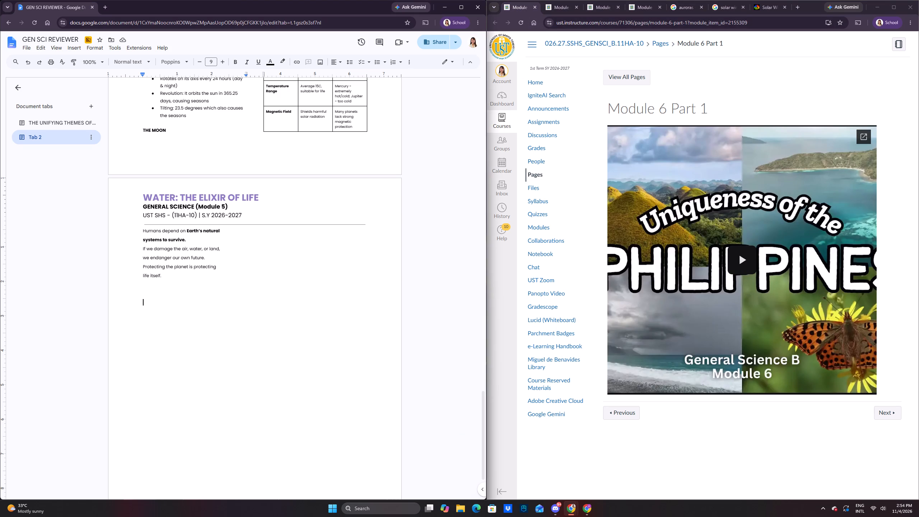
{"action": "left_click", "coordinate": [190, 289]}
{"action": "left_click", "coordinate": [190, 301]}
{"action": "scroll", "coordinate": [255, 244], "scroll_direction": "down", "scroll_amount": 8}
{"action": "scroll", "coordinate": [252, 239], "scroll_direction": "up", "scroll_amount": 8}
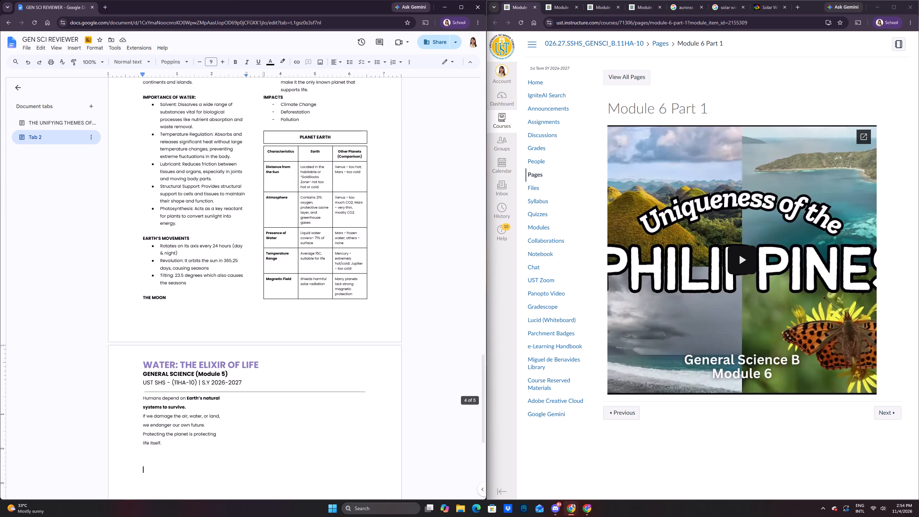
{"action": "scroll", "coordinate": [266, 244], "scroll_direction": "up", "scroll_amount": 17}
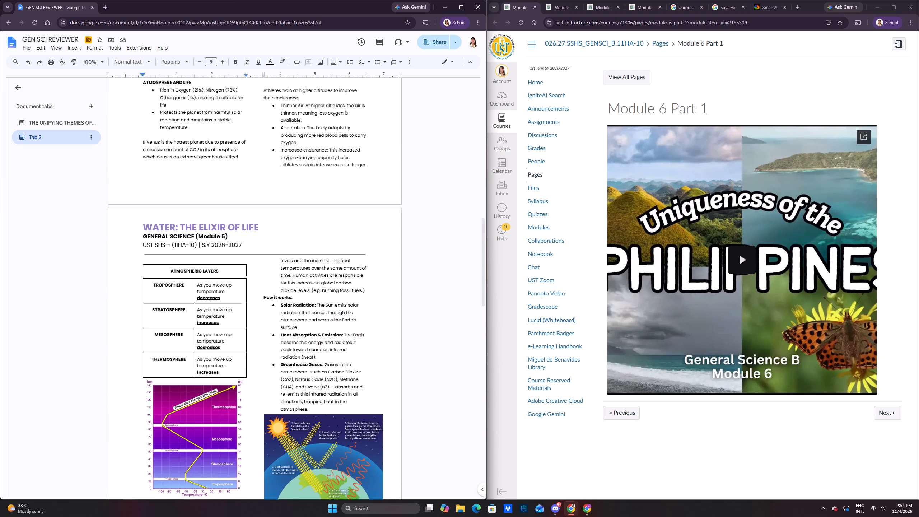
{"action": "scroll", "coordinate": [274, 248], "scroll_direction": "up", "scroll_amount": 1}
{"action": "scroll", "coordinate": [274, 248], "scroll_direction": "down", "scroll_amount": 7}
{"action": "left_click", "coordinate": [304, 268]}
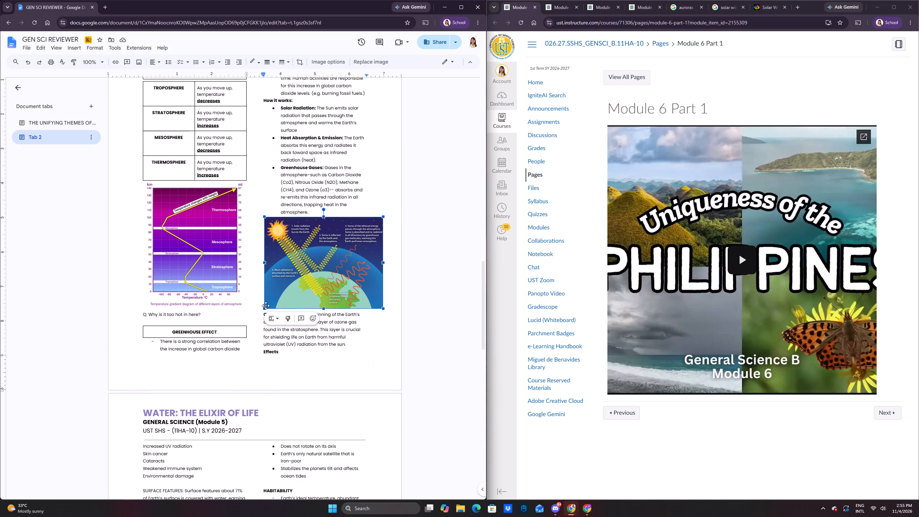
{"action": "left_click", "coordinate": [322, 192]}
Insert an unbulleted blank line above the "How it works:" heading in the greenhouse effect notes.
{"action": "scroll", "coordinate": [325, 192], "scroll_direction": "up", "scroll_amount": 4}
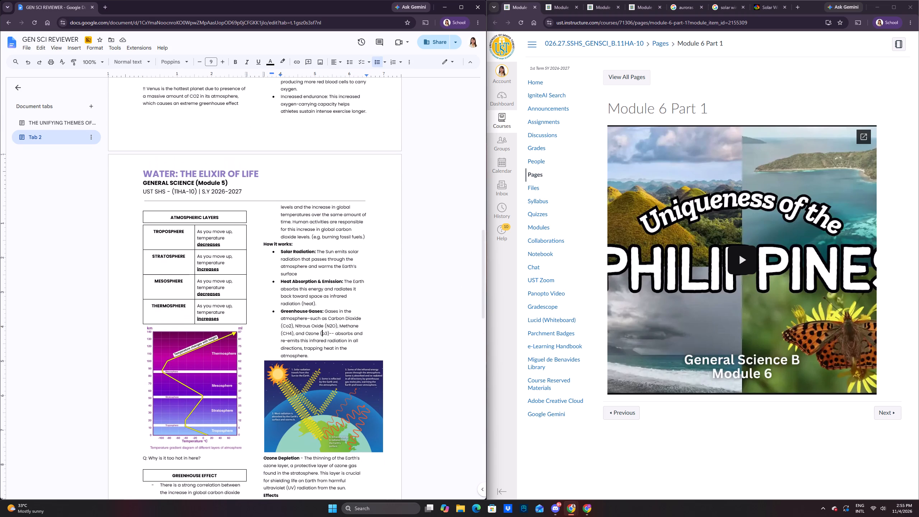
{"action": "left_click", "coordinate": [369, 235]}
{"action": "key", "text": "Return"}
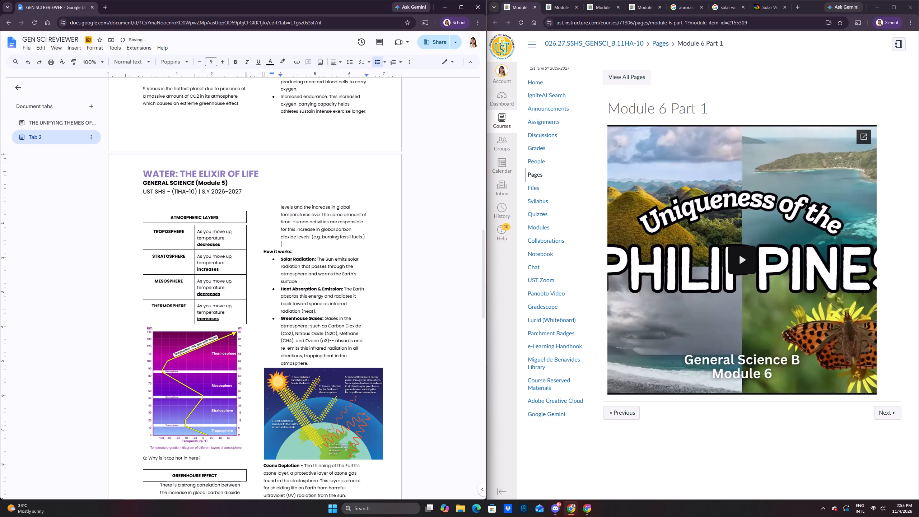
{"action": "key", "text": "BackSpace"}
{"action": "key", "text": "BackSpace"}
Minimize the browser windows holding the GEN SCI reviewer and the Module 6 Part 1 page.
{"action": "scroll", "coordinate": [369, 235], "scroll_direction": "up", "scroll_amount": 9}
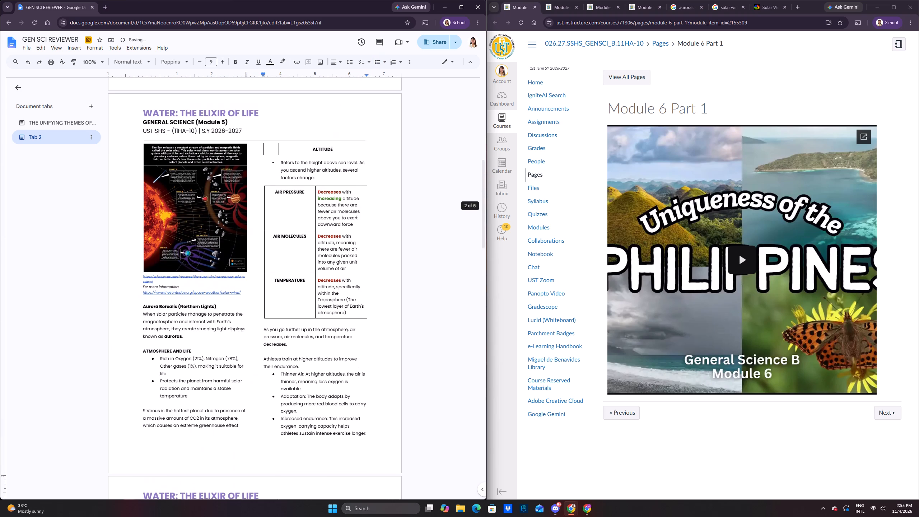
{"action": "left_click", "coordinate": [446, 10]}
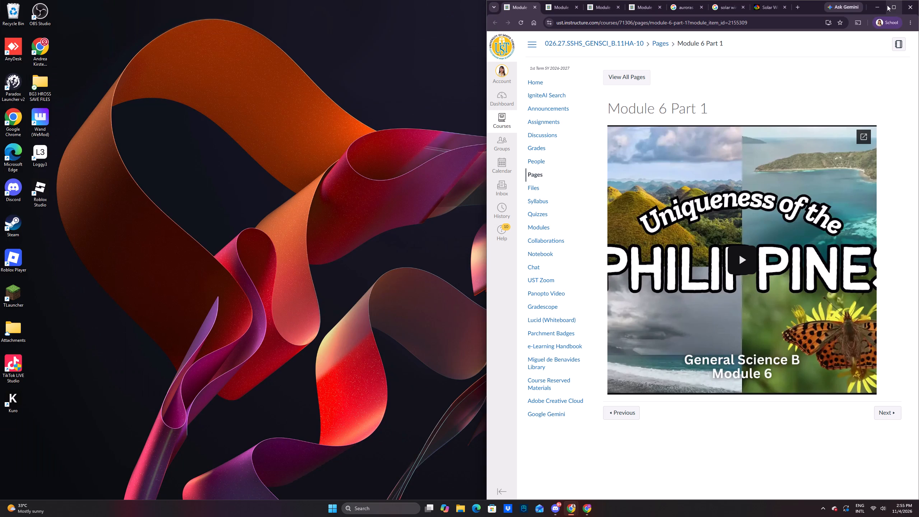
{"action": "left_click", "coordinate": [882, 5]}
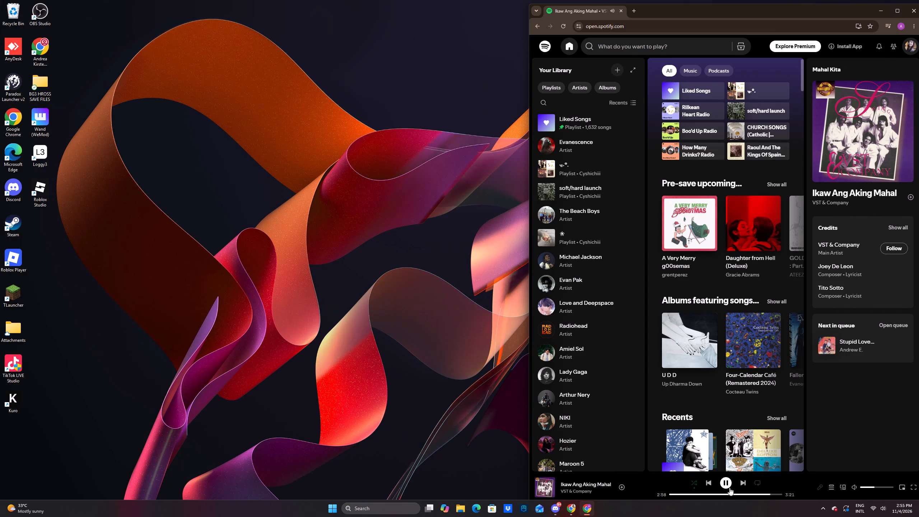
Pause the song playing in the Spotify web player and minimize its window.
{"action": "left_click", "coordinate": [728, 489]}
{"action": "left_click", "coordinate": [728, 480]}
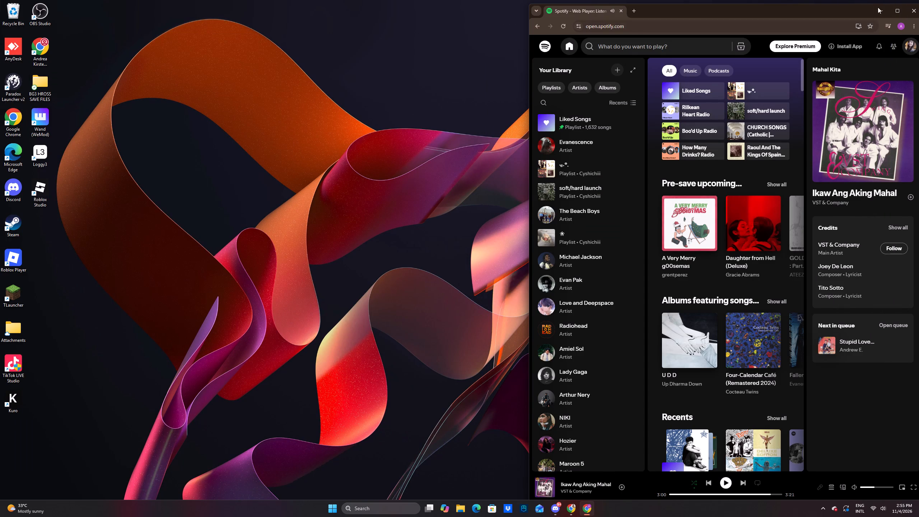
{"action": "left_click", "coordinate": [885, 9]}
Open Windows Start from the cleared desktop.
{"action": "left_click", "coordinate": [329, 514]}
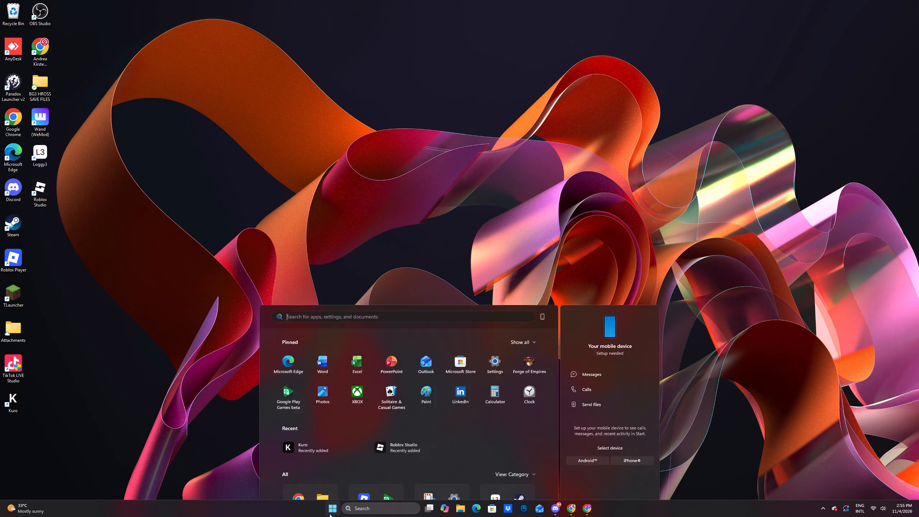